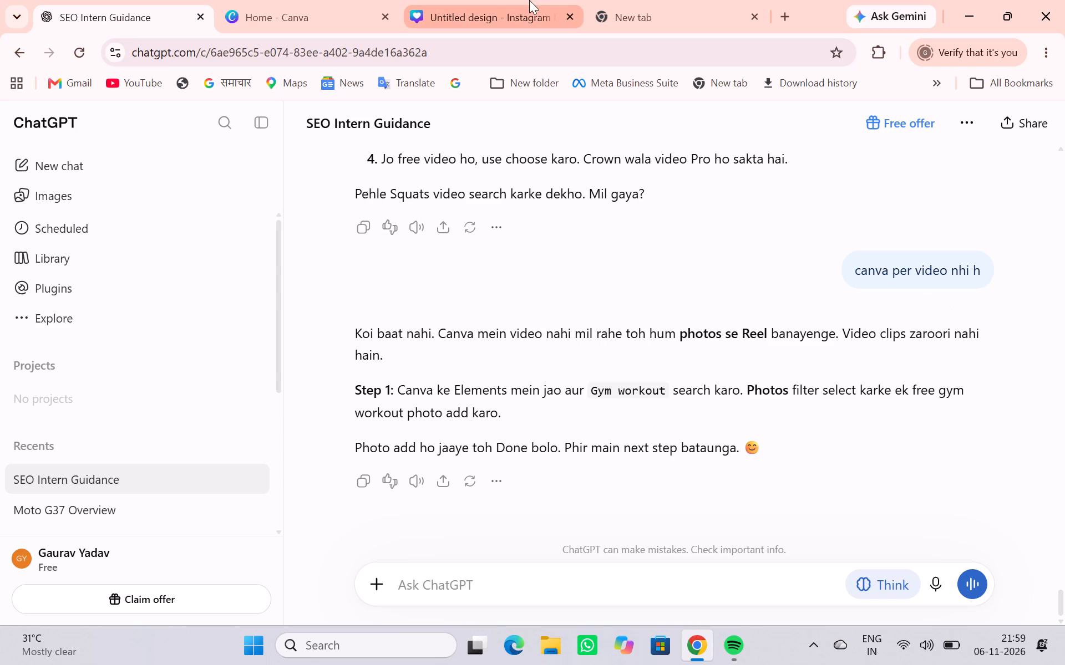
# Switch to the untitled Instagram Post (4:5) design in Canva and look through the recently used and suggested templates.
pyautogui.click(511, 0)
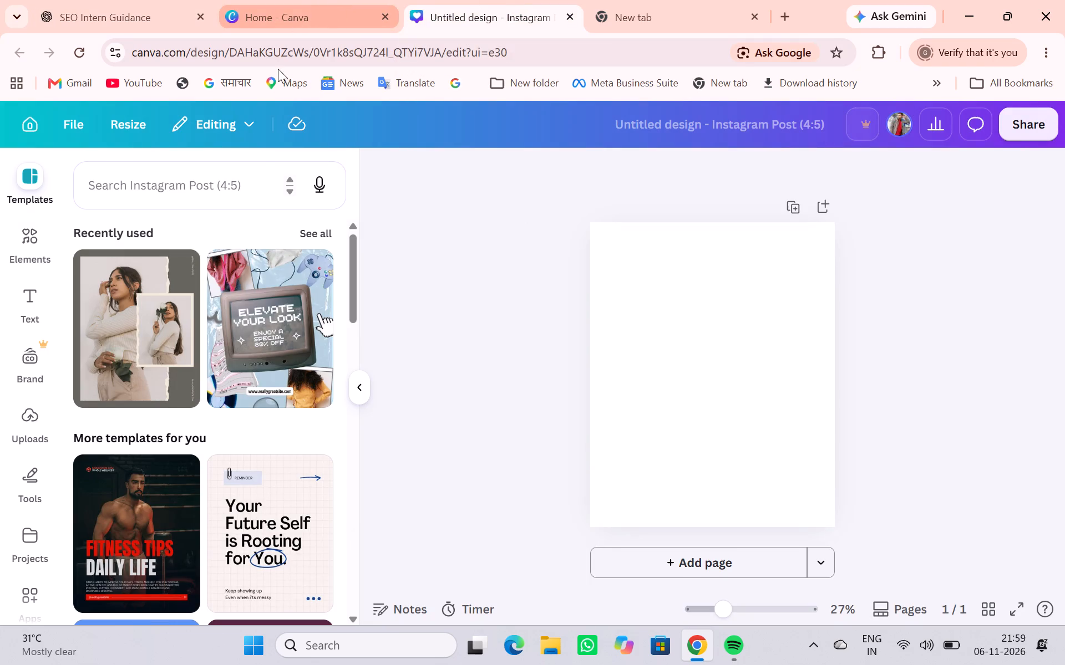
pyautogui.scroll(-3, 251, 393)
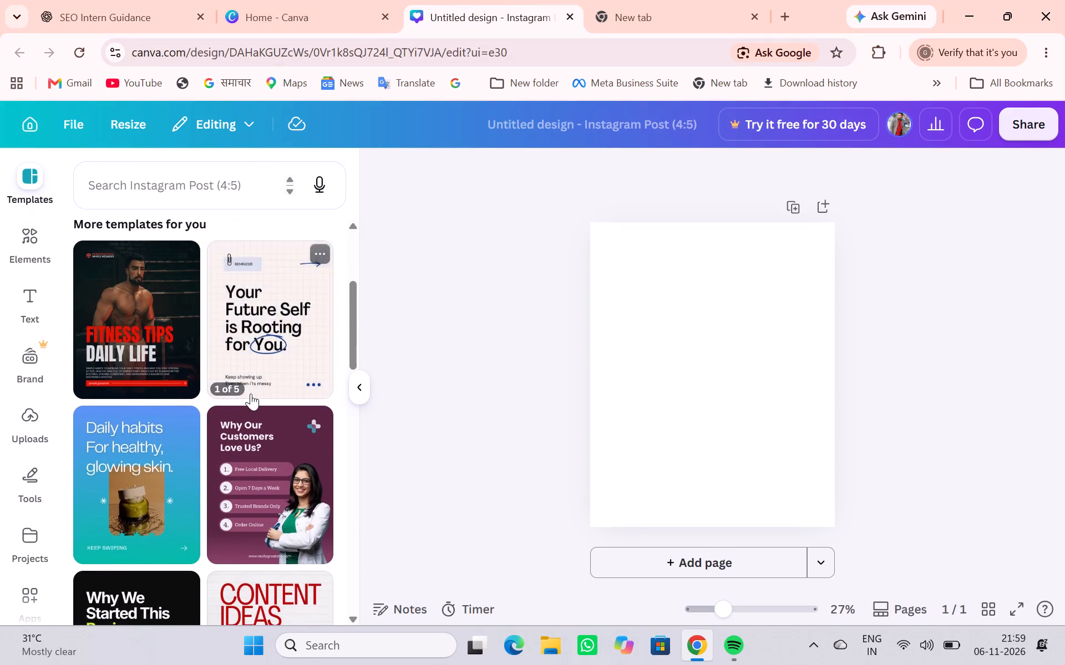
pyautogui.scroll(-2, 251, 393)
pyautogui.hscroll(-2, 251, 393)
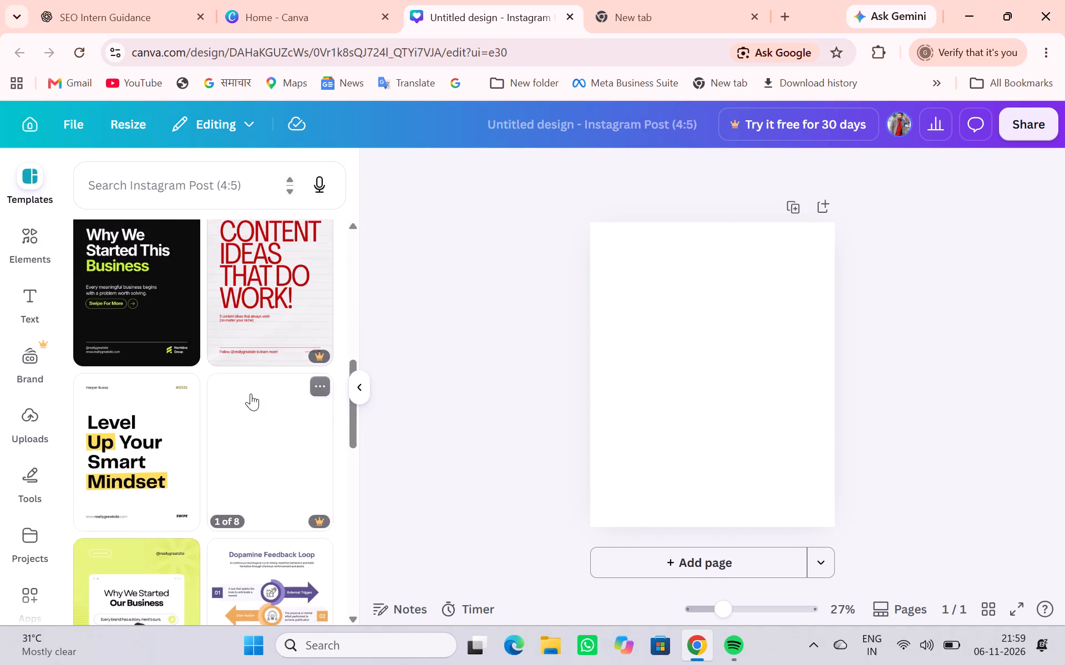
pyautogui.hscroll(-1, 251, 393)
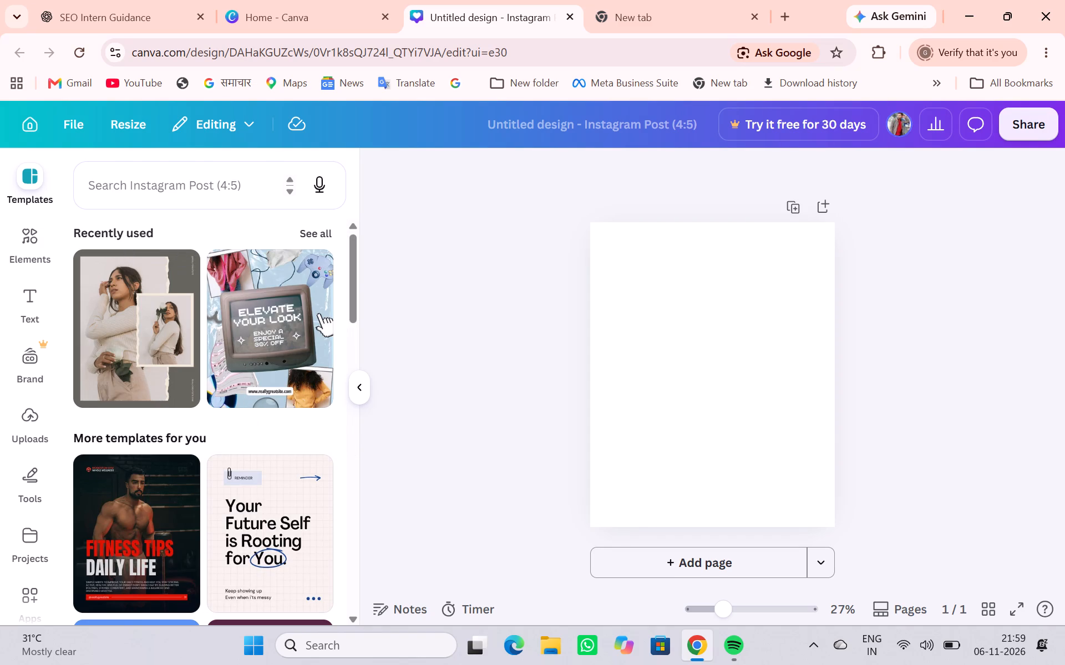
# Search the Instagram Post templates for "gym pushup" and look through the results.
pyautogui.click(150, 184)
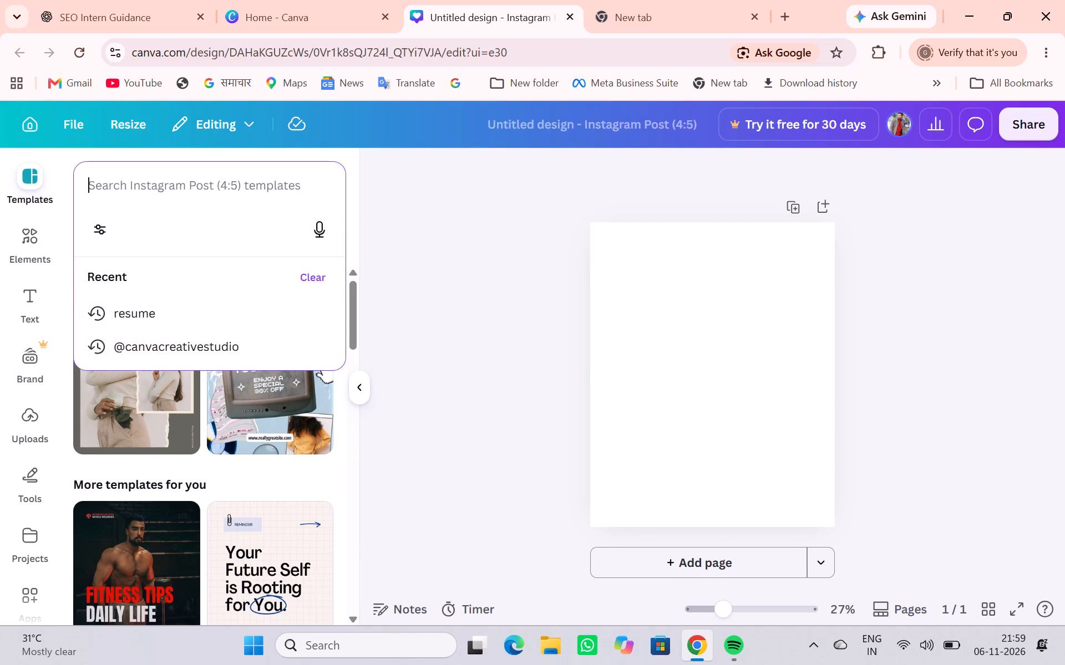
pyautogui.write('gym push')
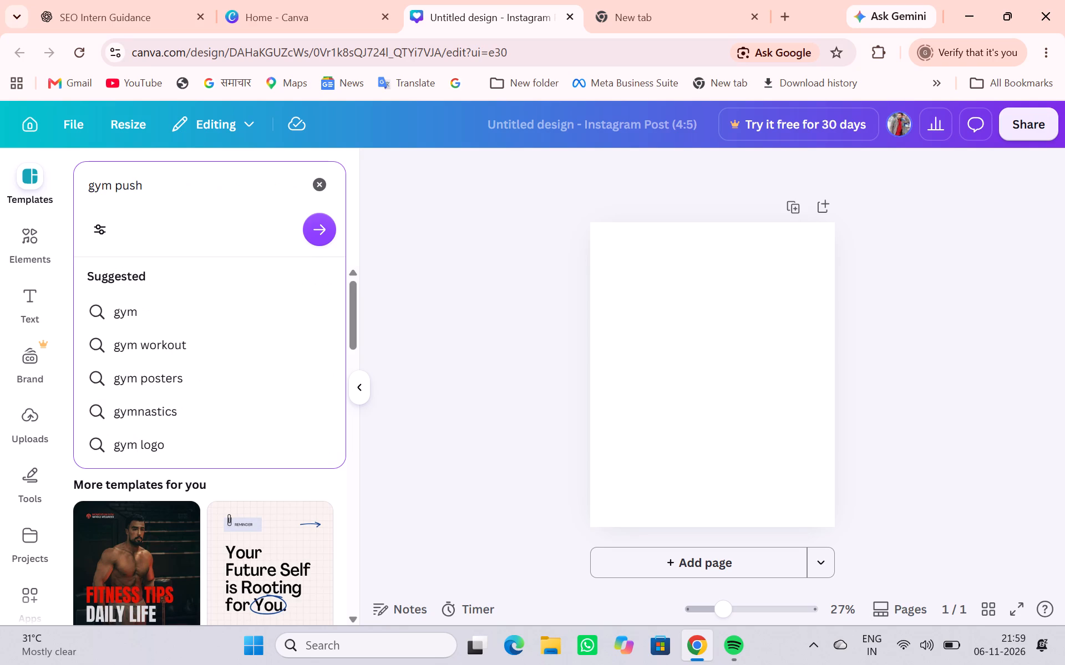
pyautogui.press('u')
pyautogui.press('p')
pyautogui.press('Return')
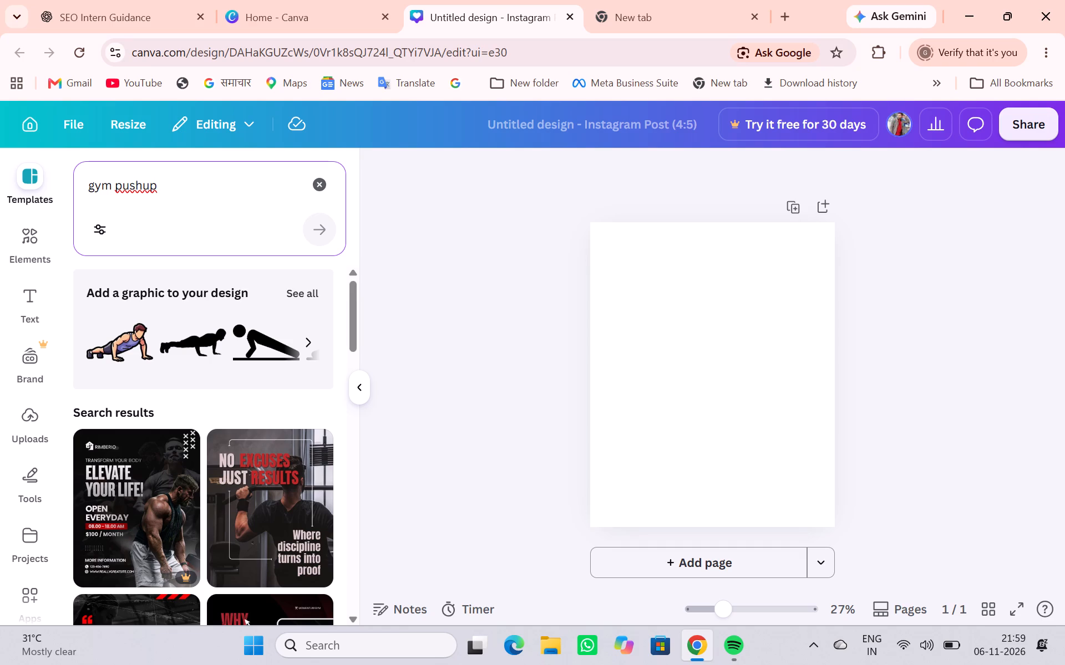
pyautogui.scroll(-3, 241, 477)
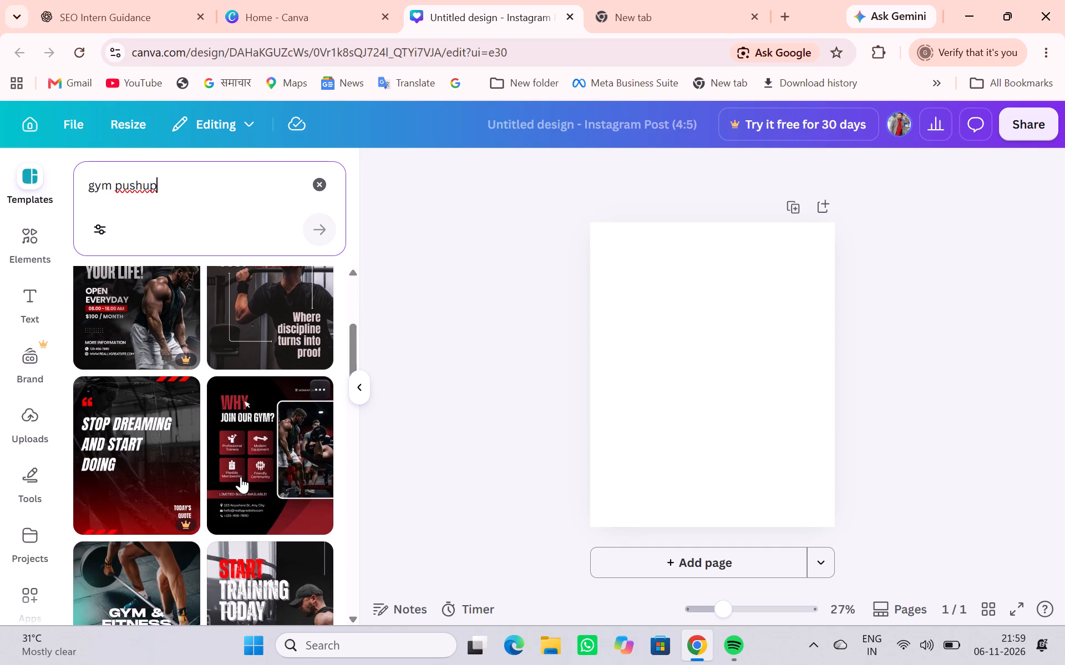
pyautogui.scroll(-4, 241, 477)
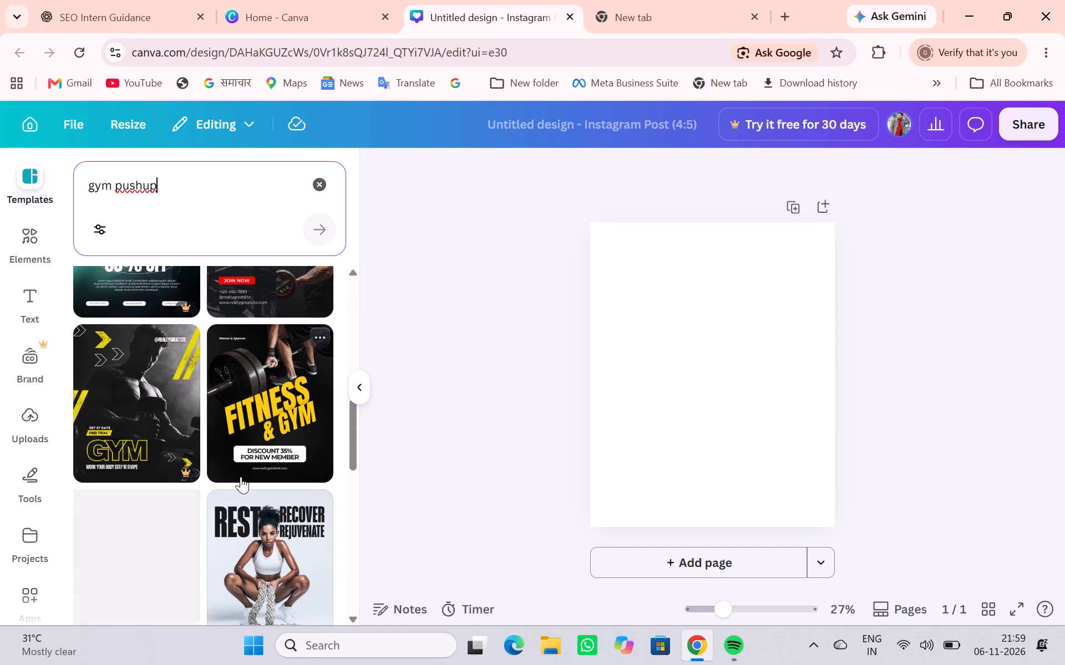
pyautogui.scroll(-2, 241, 477)
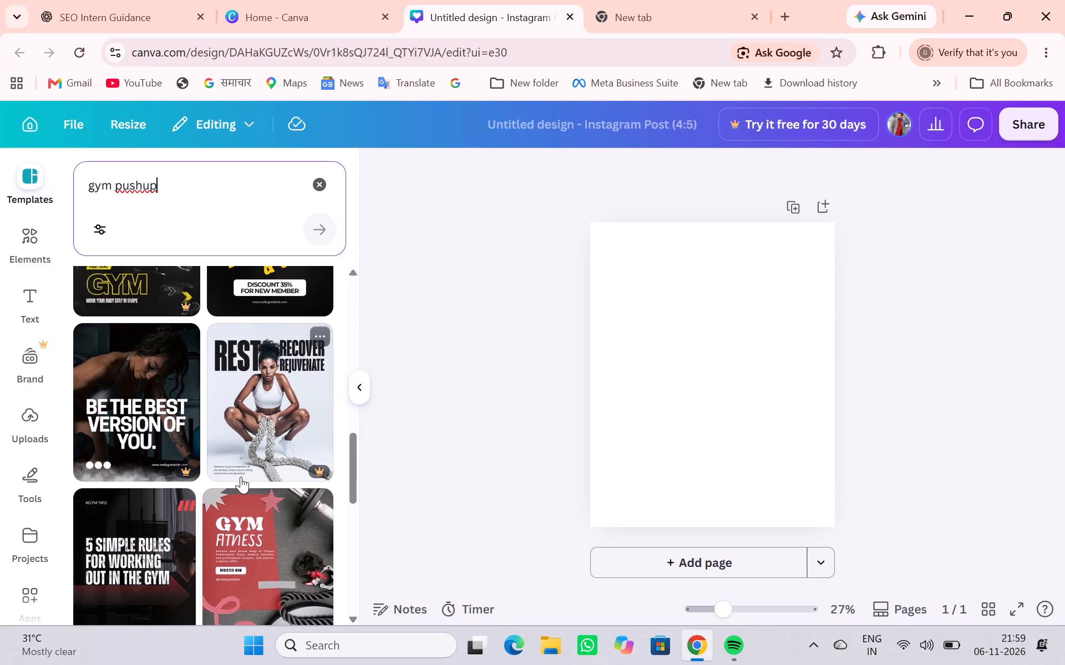
pyautogui.scroll(-5, 241, 477)
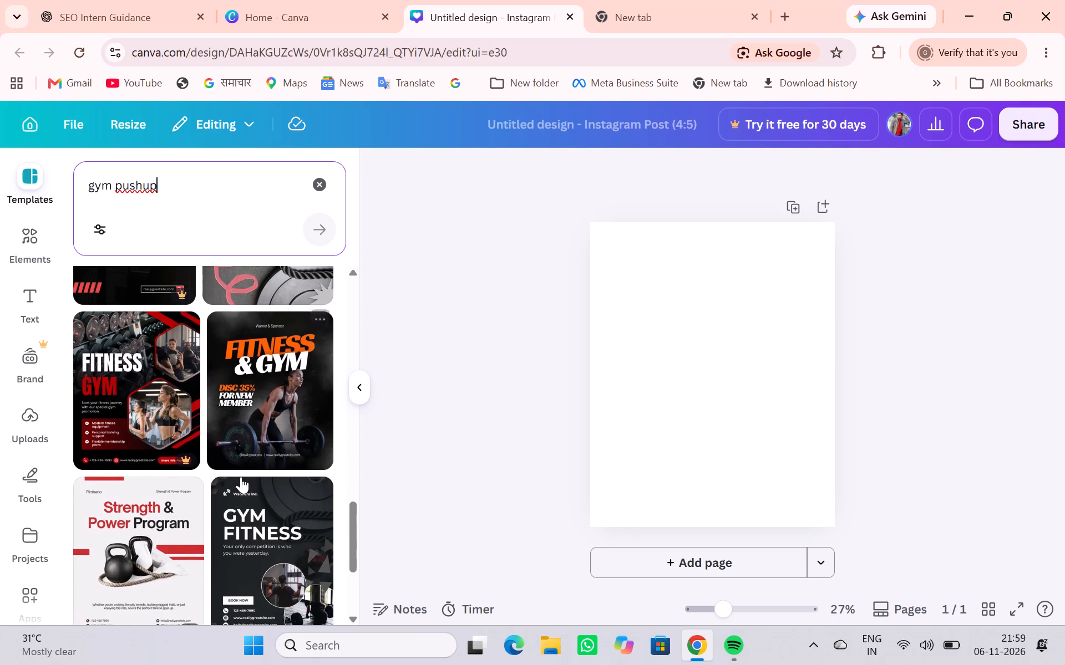
pyautogui.scroll(-3, 241, 477)
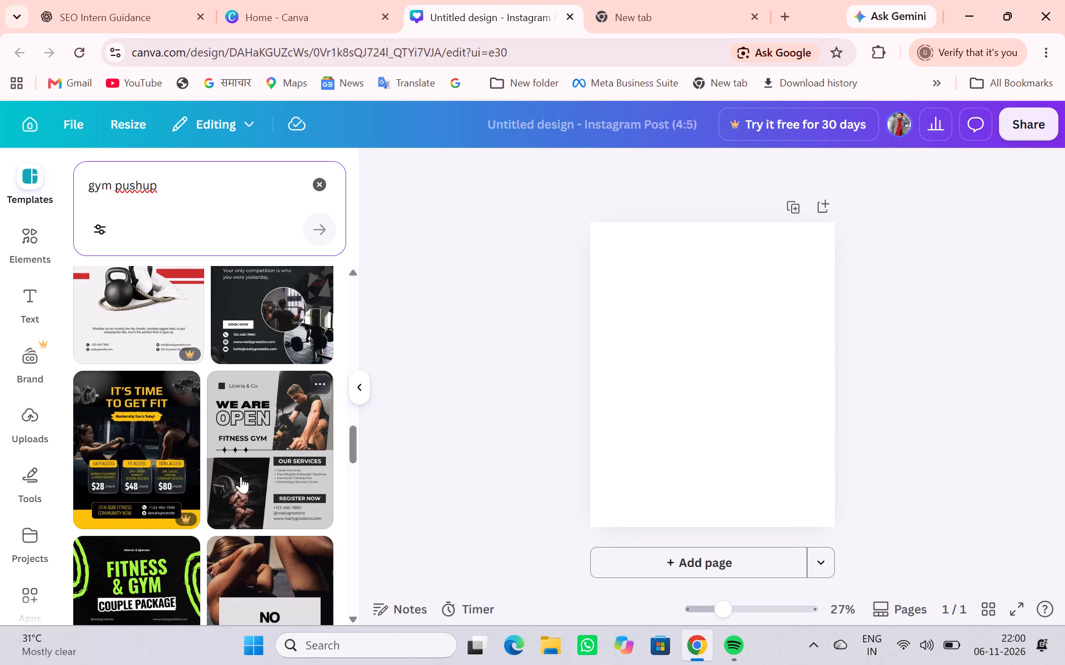
# Refine the template search to "gym pushup video" and look through the results.
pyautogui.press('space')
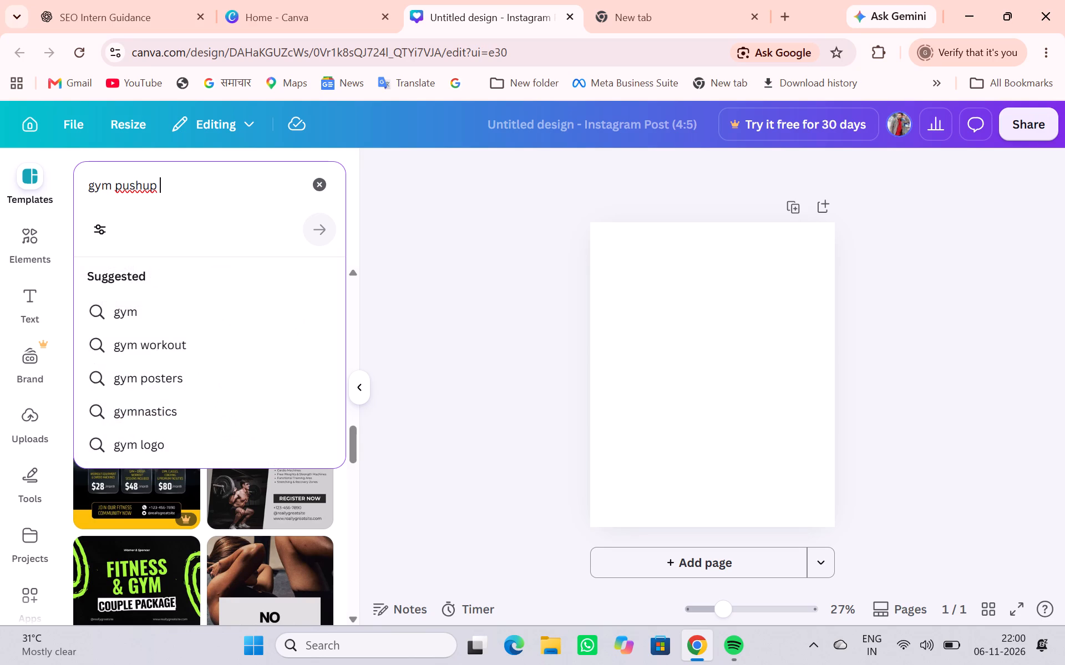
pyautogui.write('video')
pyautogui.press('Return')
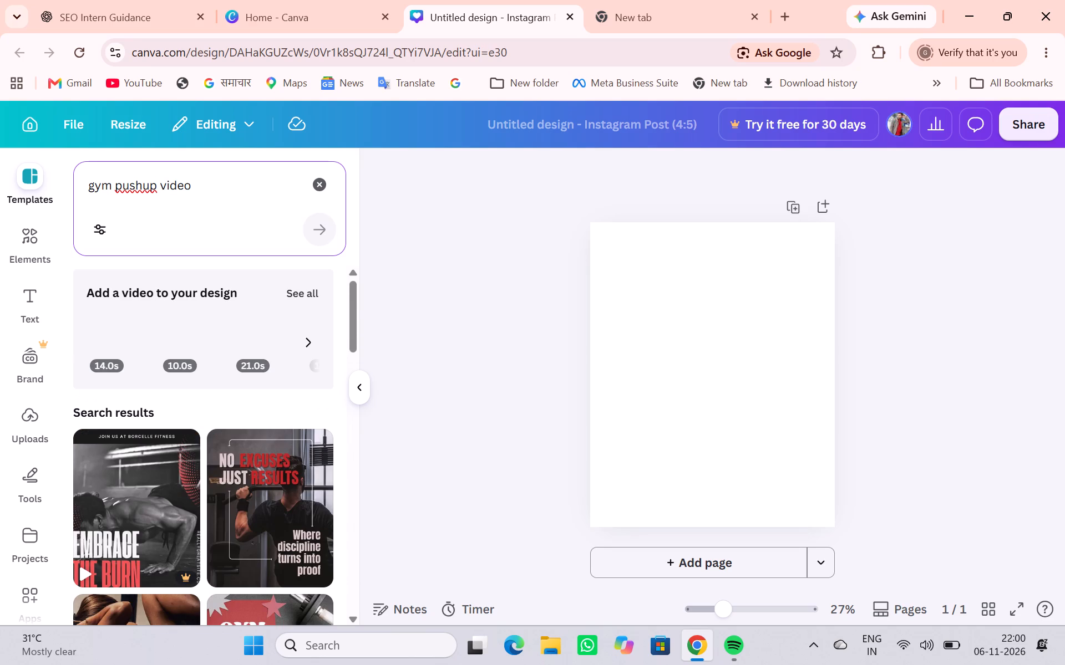
pyautogui.scroll(-2, 241, 477)
pyautogui.scroll(-1, 153, 535)
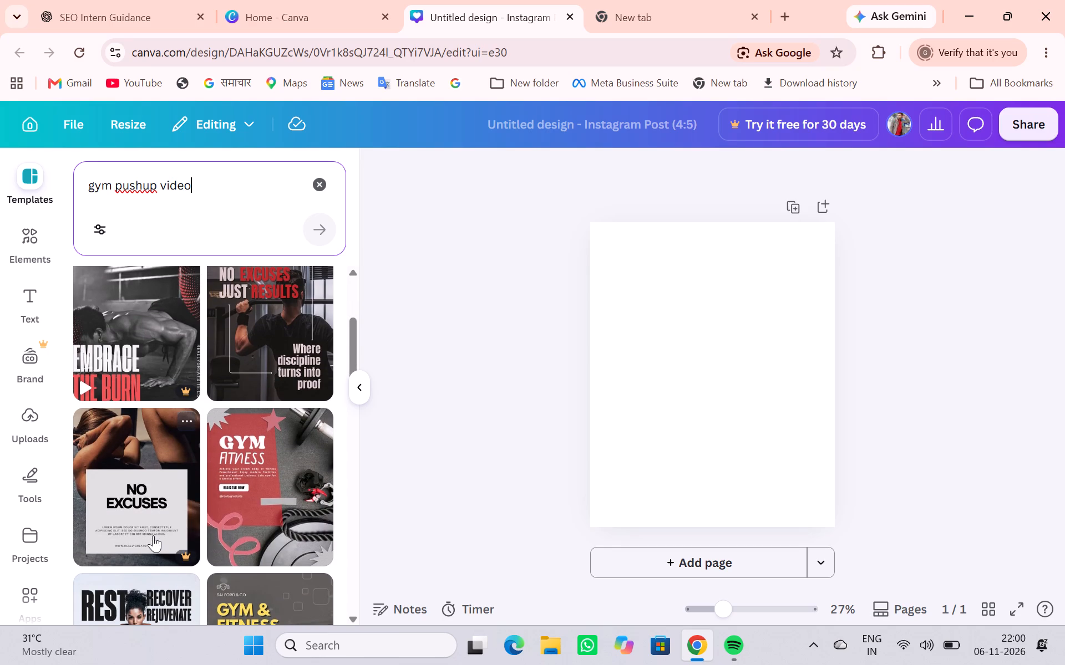
pyautogui.scroll(-2, 153, 535)
pyautogui.hscroll(-1, 153, 535)
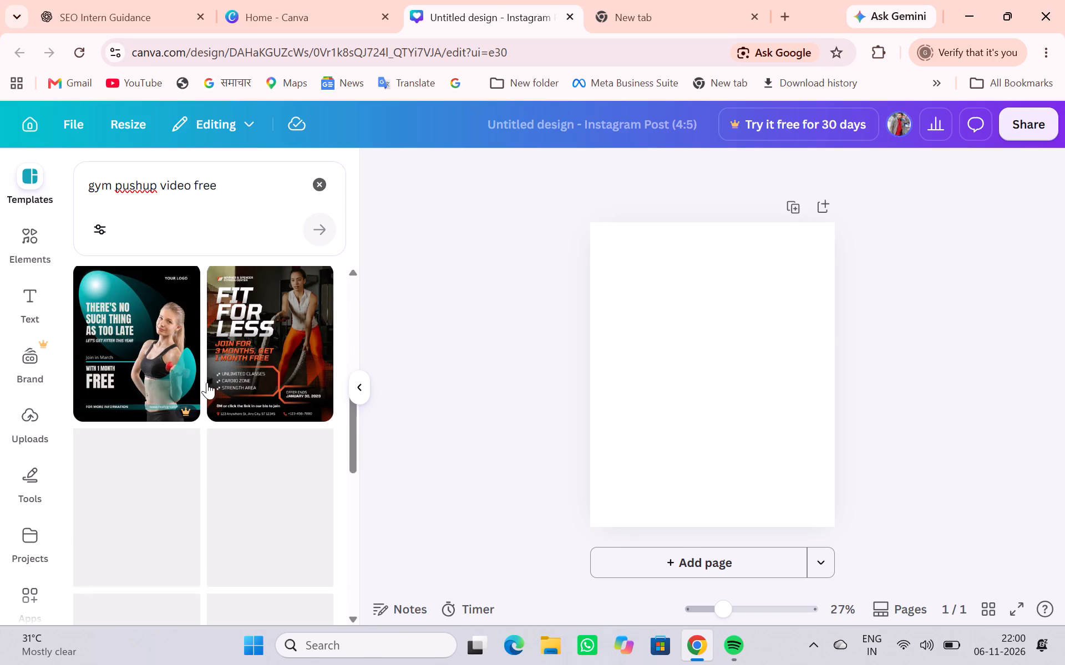
# Browse the "gym pushup video free" template results for a usable workout visual.
pyautogui.scroll(-3, 207, 382)
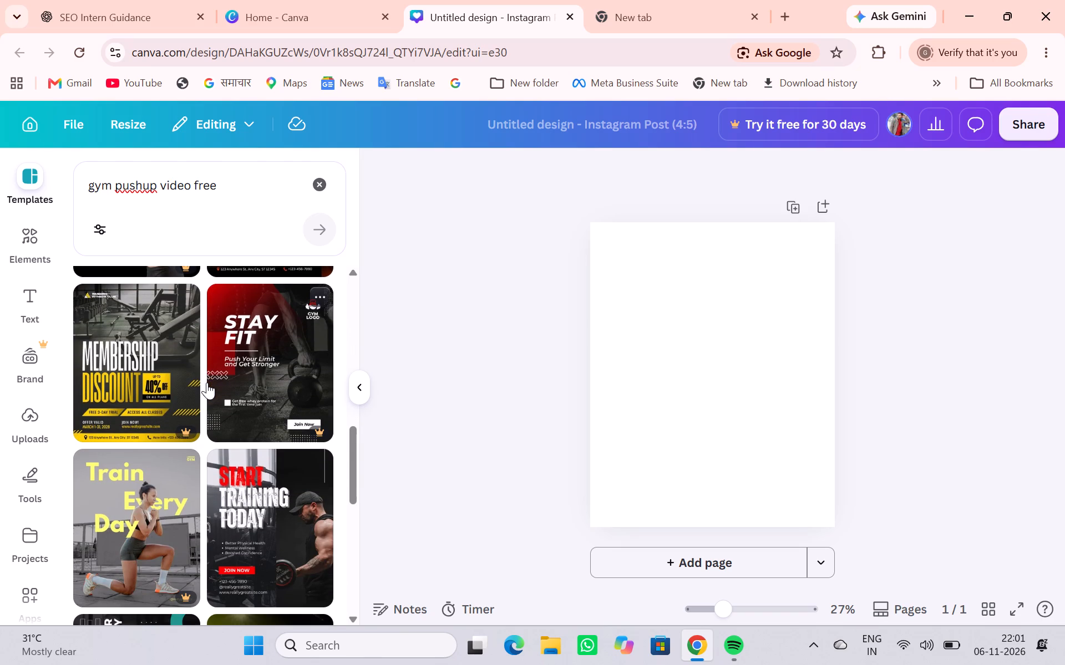
pyautogui.scroll(-5, 207, 382)
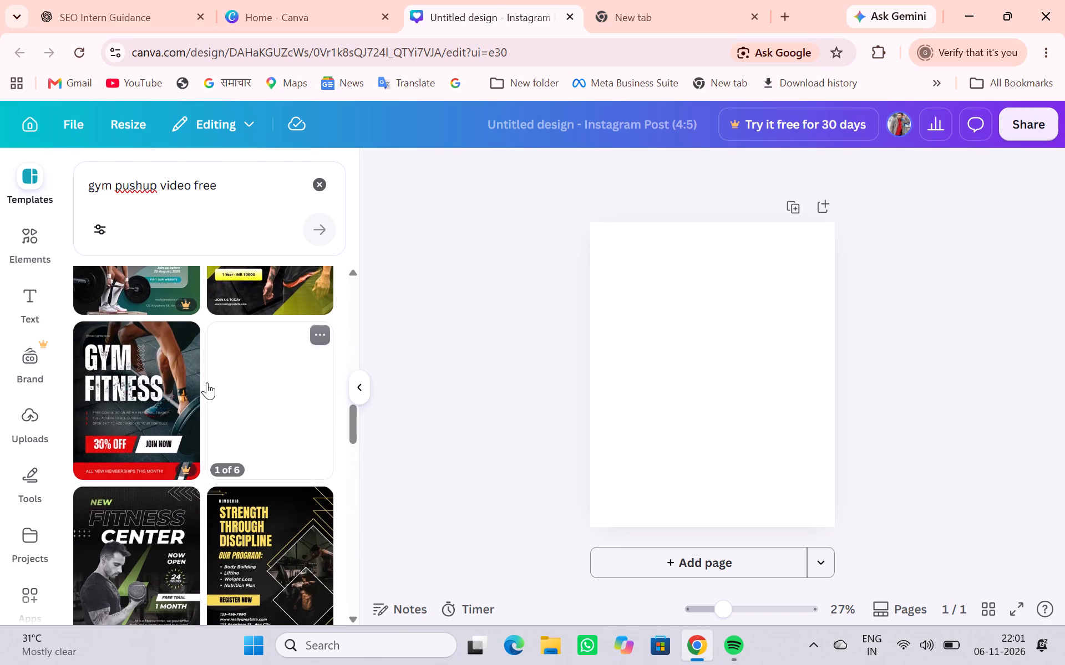
pyautogui.scroll(-3, 207, 382)
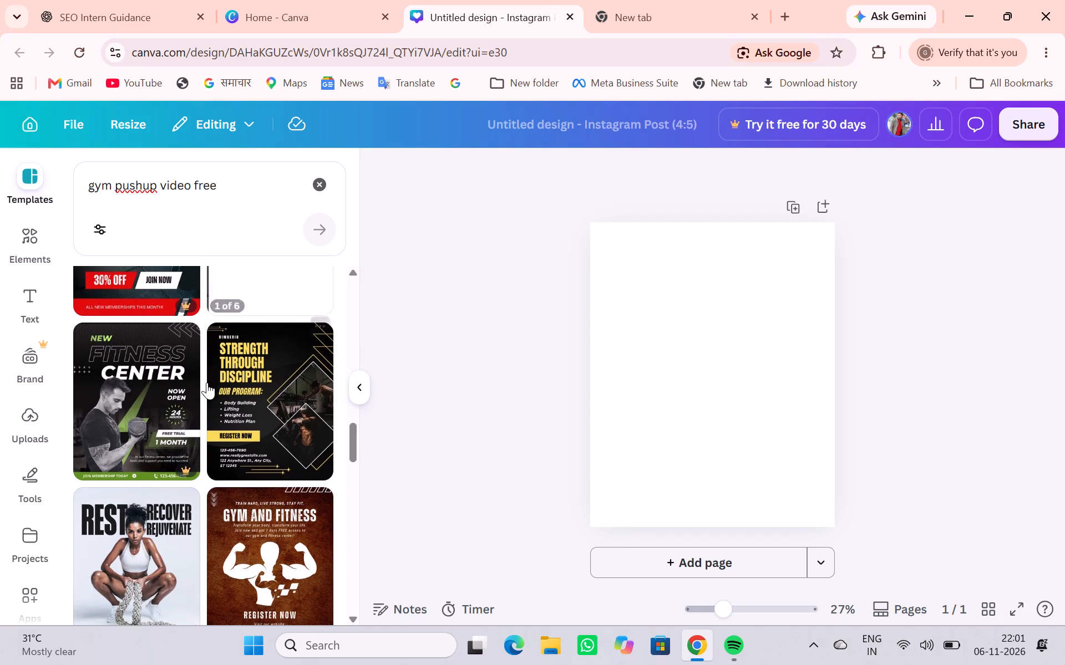
pyautogui.scroll(-1, 207, 382)
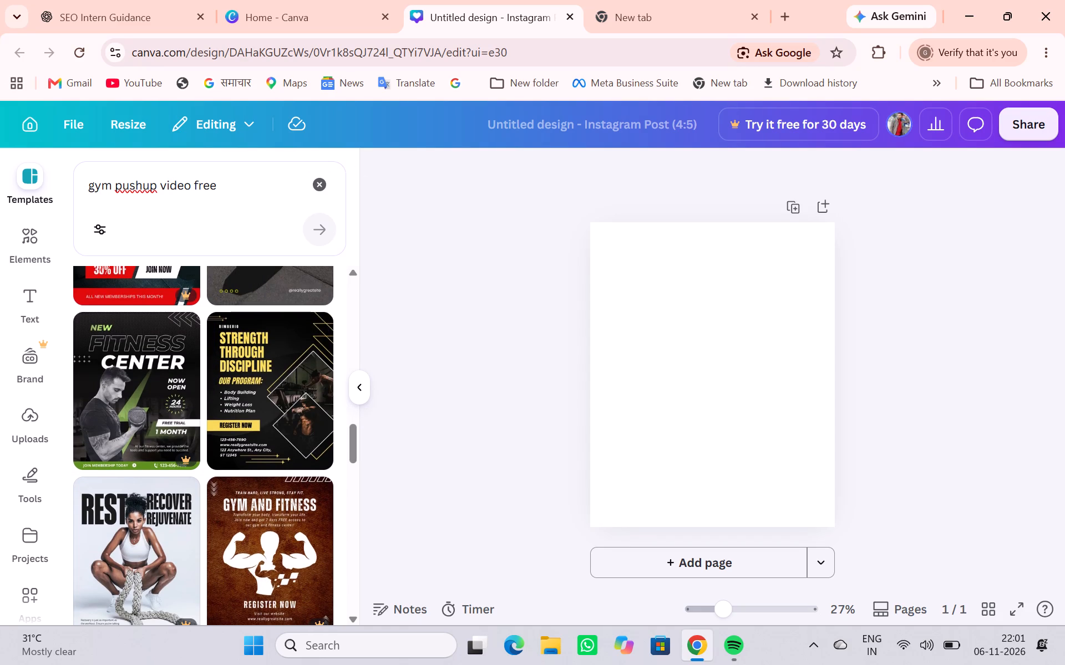
# Shorten the template search to "gym" and run it.
pyautogui.click(273, 179)
pyautogui.press('BackSpace')
pyautogui.press('BackSpace')
pyautogui.press('BackSpace')
pyautogui.press('BackSpace')
pyautogui.press('BackSpace')
pyautogui.press('BackSpace')
pyautogui.press('BackSpace')
pyautogui.press('BackSpace')
pyautogui.press('BackSpace')
pyautogui.press('BackSpace')
pyautogui.press('BackSpace')
pyautogui.press('BackSpace')
pyautogui.press('BackSpace')
pyautogui.press('BackSpace')
pyautogui.press('BackSpace')
pyautogui.press('BackSpace')
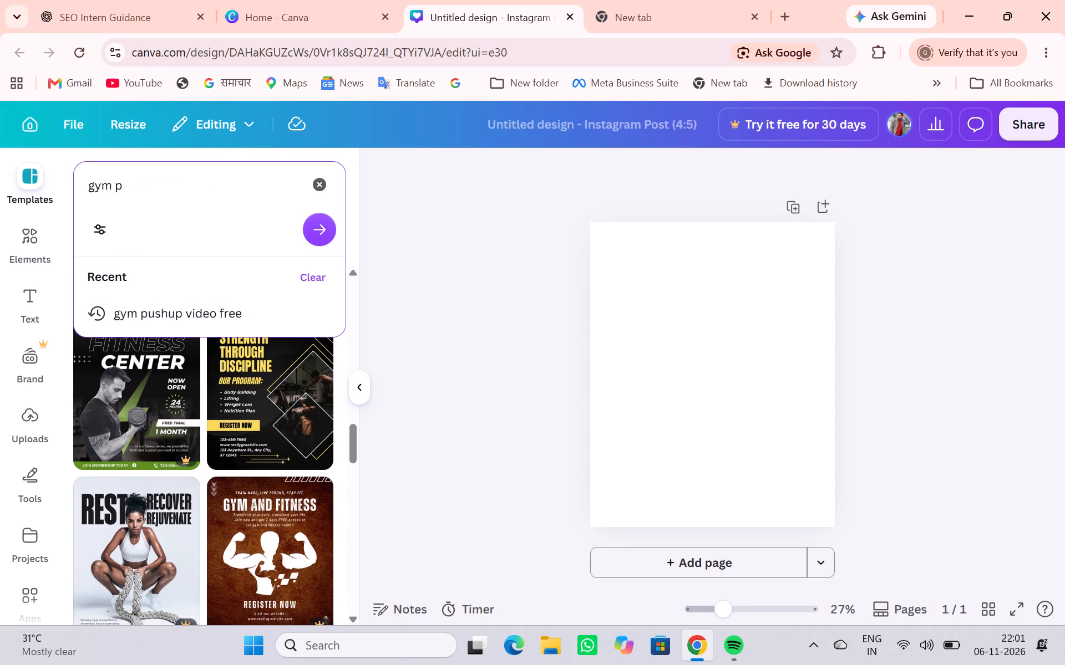
pyautogui.press('BackSpace')
pyautogui.press('Return')
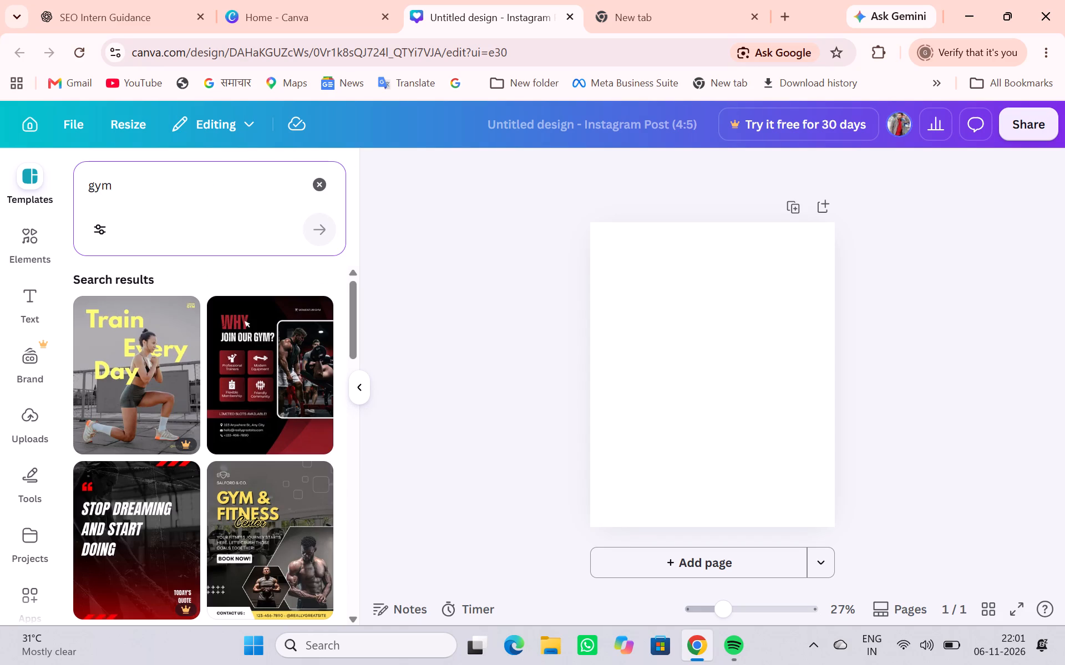
# Browse the "gym" template results in the untitled Canva Instagram Post design for a suitable workout image.
pyautogui.scroll(-1, 273, 179)
pyautogui.scroll(-4, 239, 350)
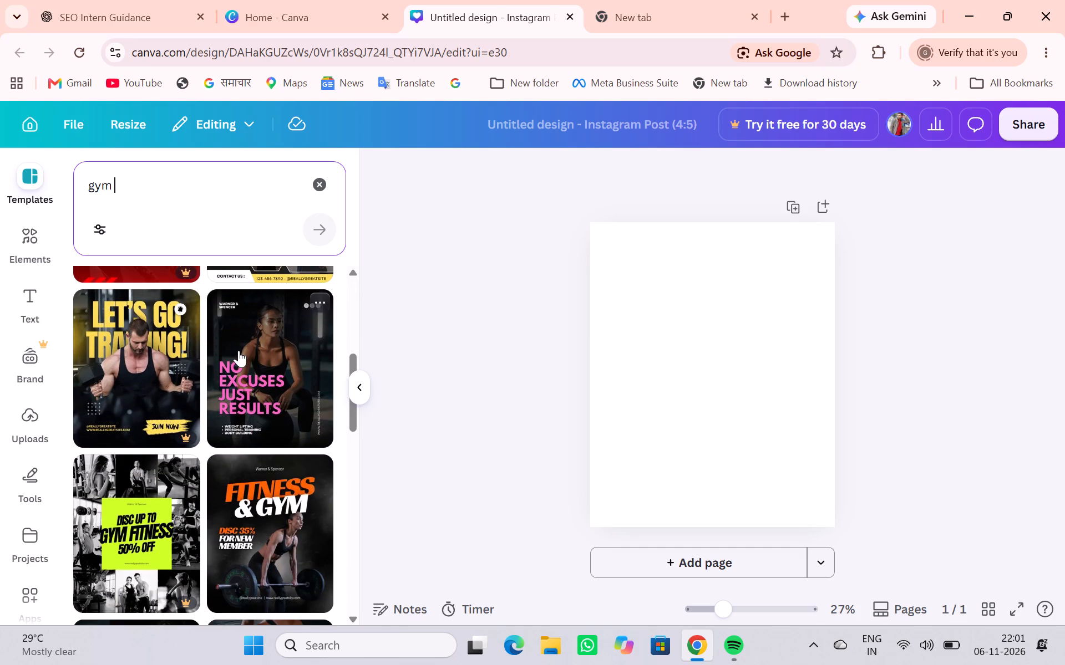
pyautogui.scroll(-6, 239, 350)
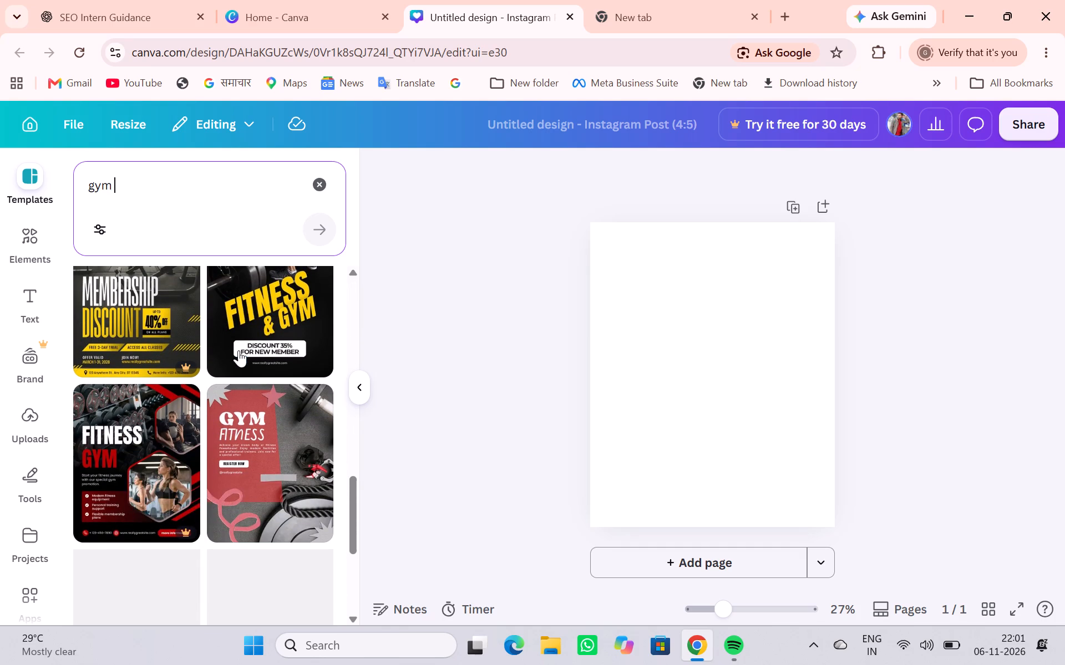
pyautogui.scroll(-4, 239, 350)
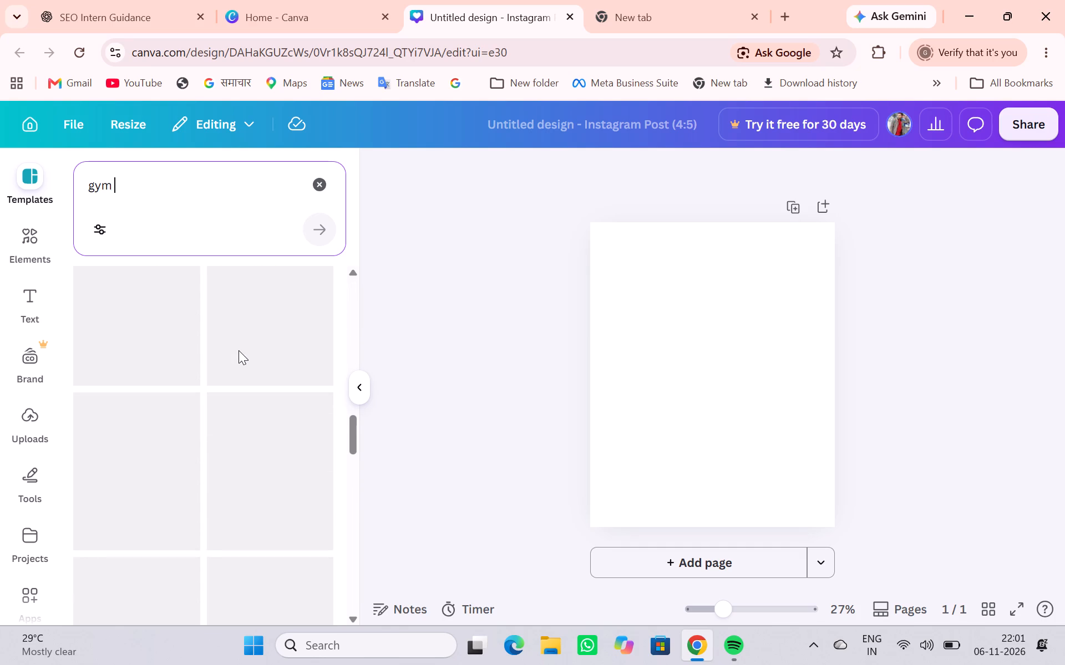
pyautogui.hscroll(-1, 239, 350)
pyautogui.hscroll(-1, 194, 441)
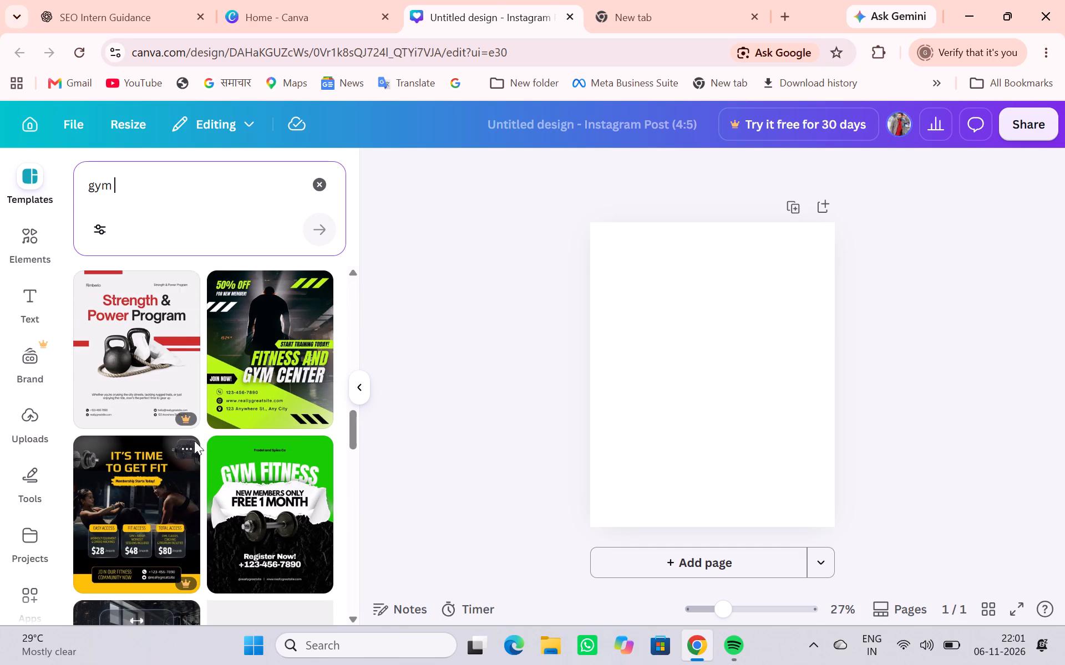
pyautogui.hscroll(-2, 194, 441)
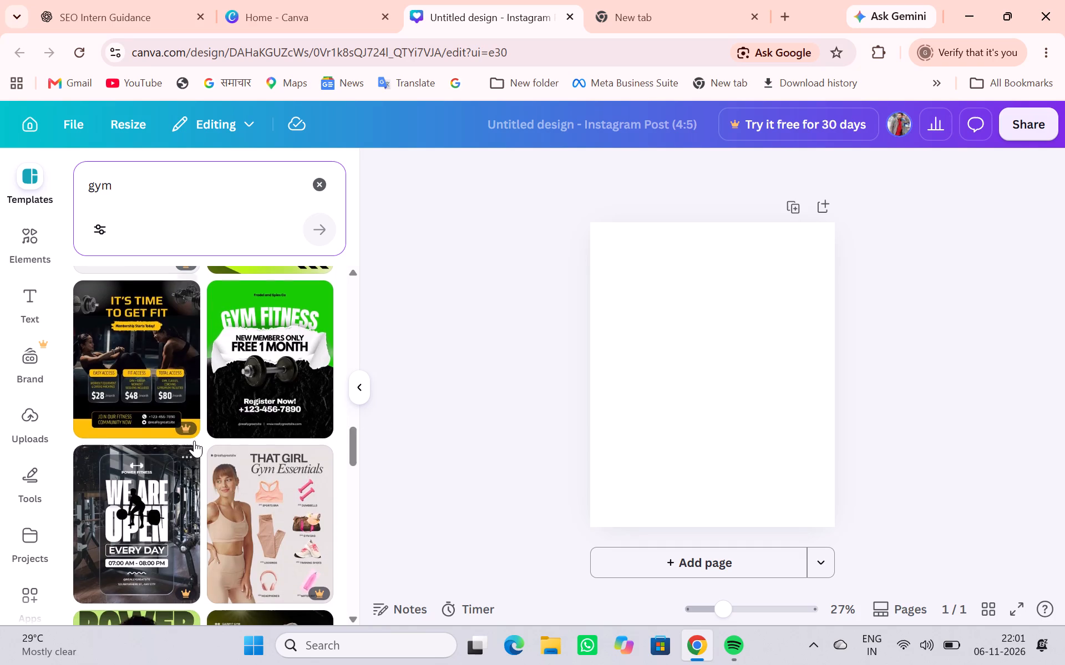
pyautogui.scroll(-6, 194, 441)
pyautogui.scroll(4, 194, 441)
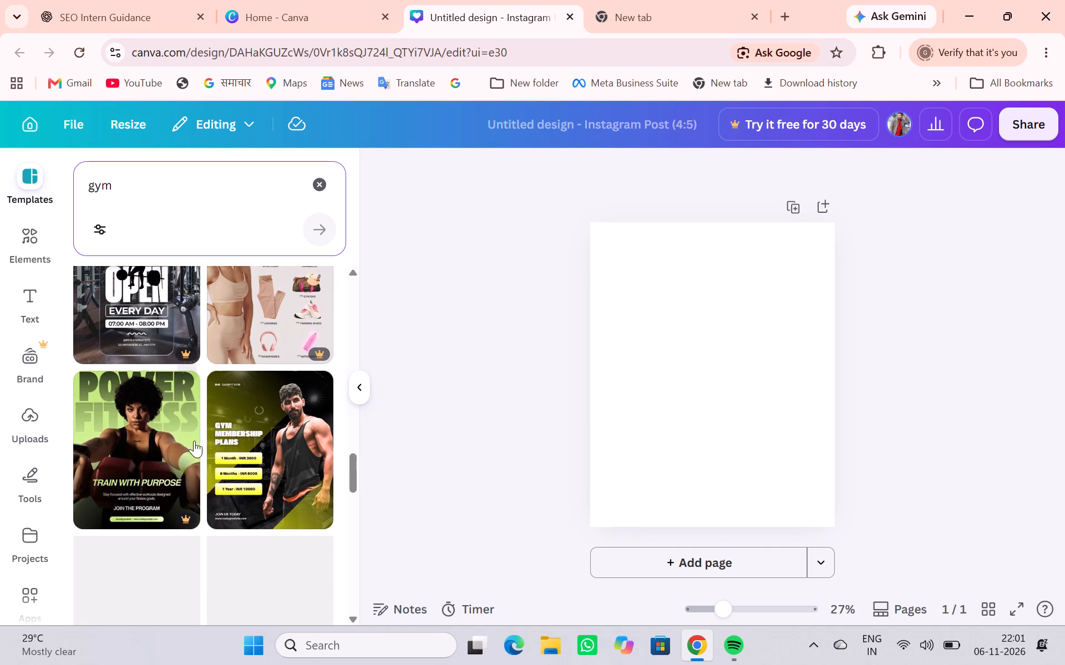
pyautogui.scroll(1, 194, 441)
pyautogui.scroll(-2, 194, 441)
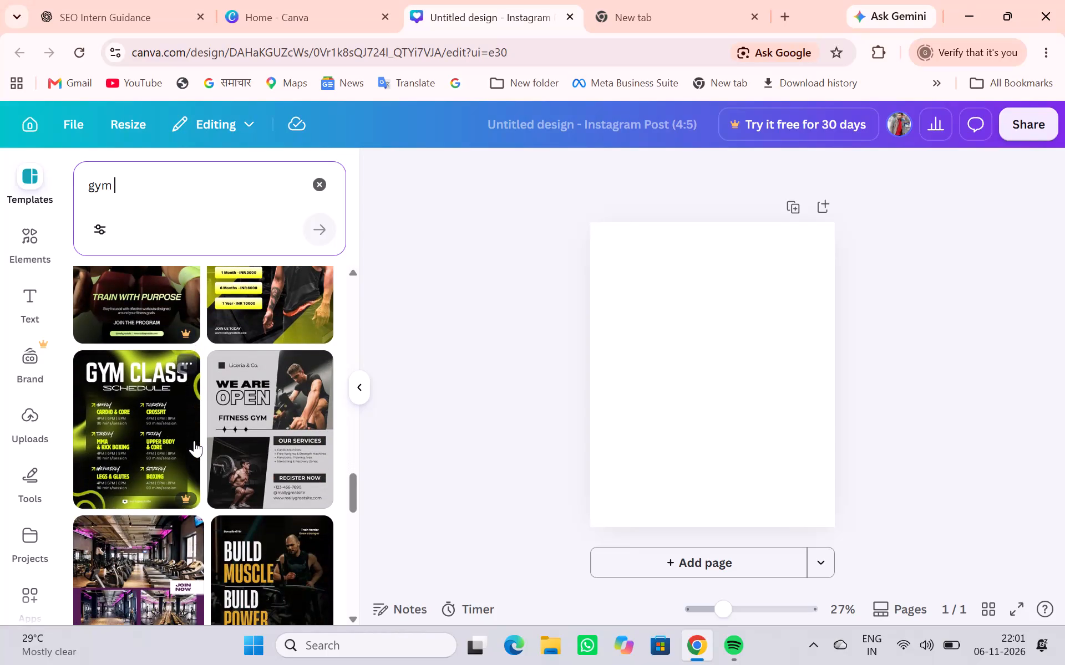
pyautogui.scroll(-2, 194, 441)
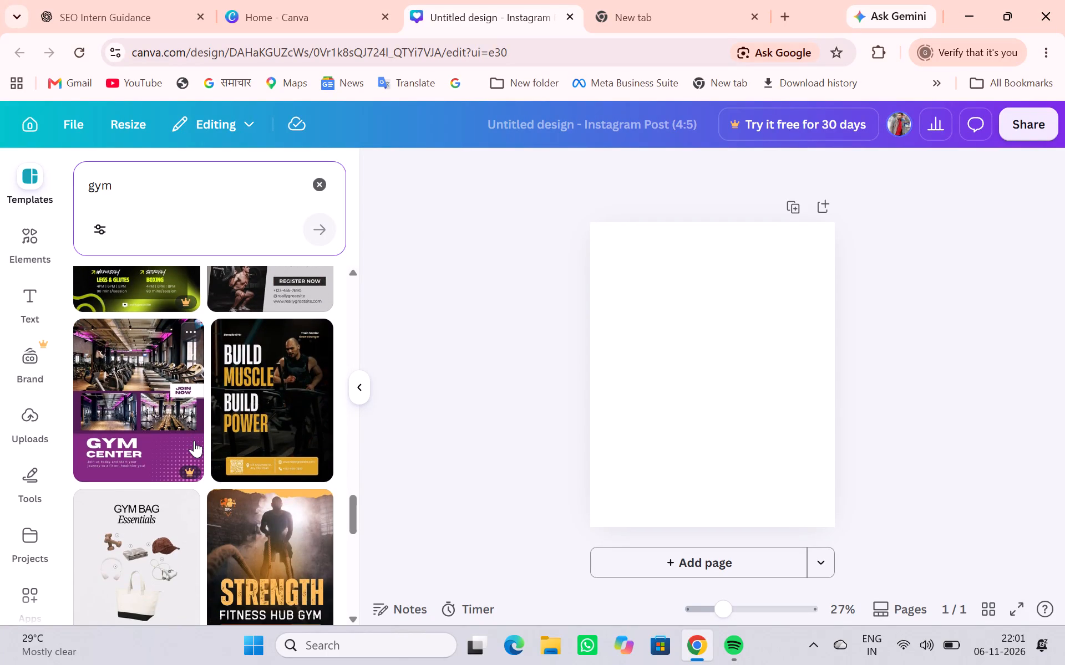
pyautogui.scroll(-2, 194, 441)
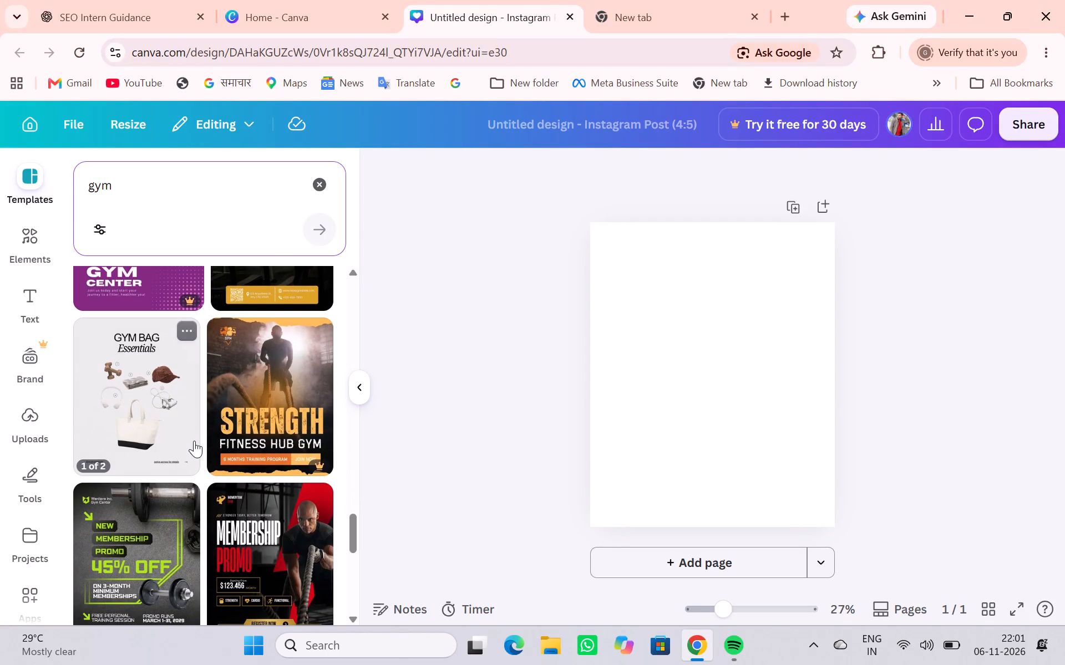
pyautogui.scroll(-2, 194, 441)
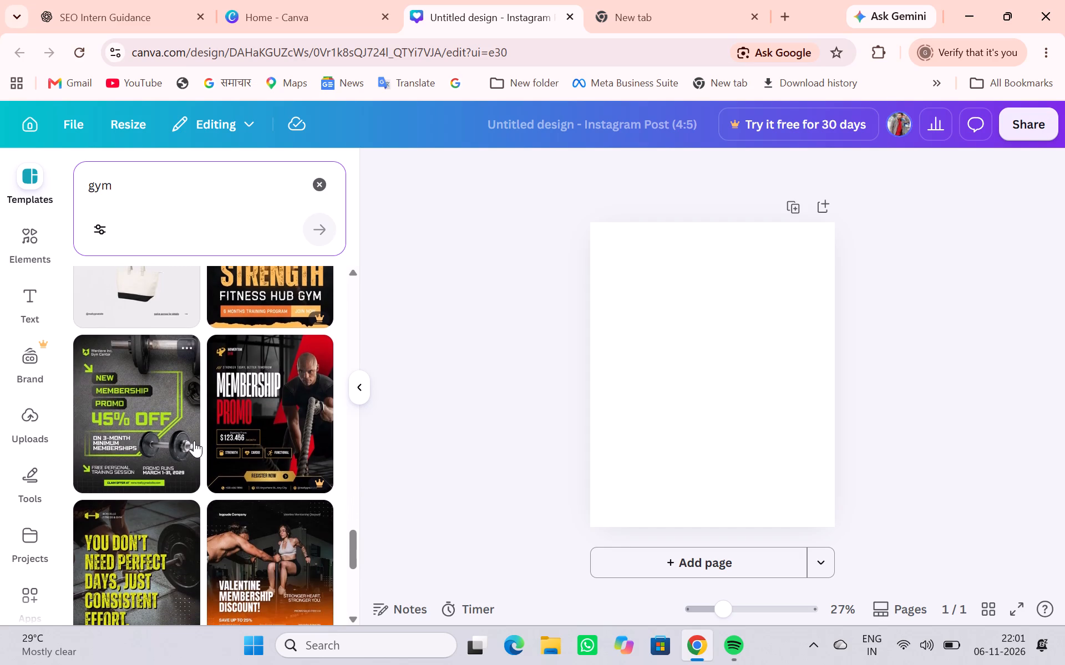
pyautogui.scroll(-2, 194, 441)
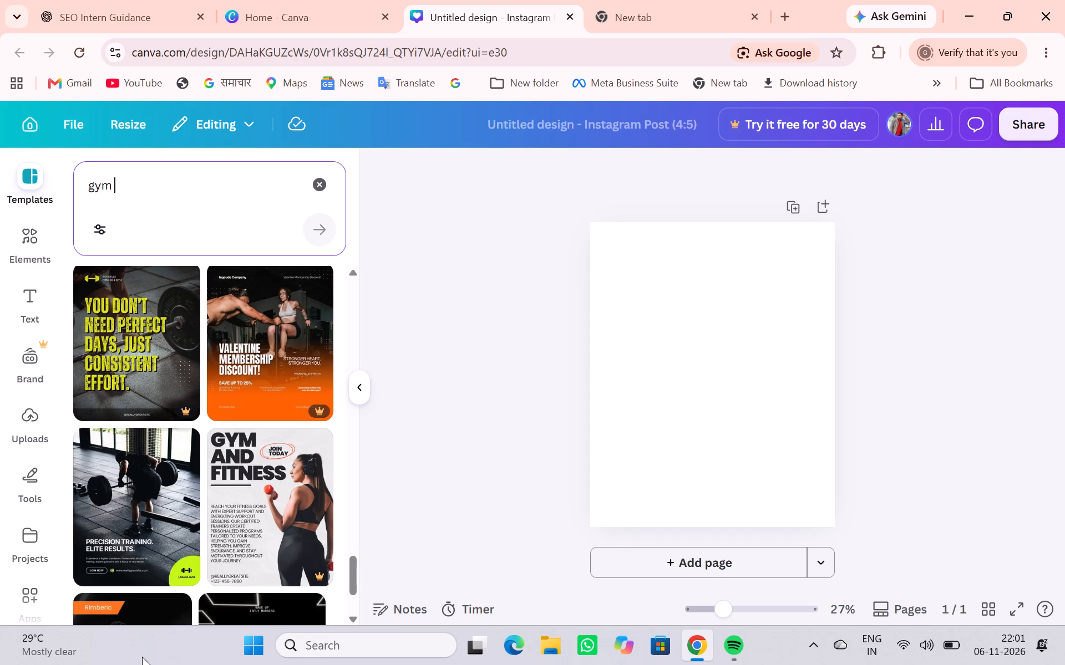
# Find and launch the Kuro app from the Windows search.
pyautogui.click(268, 656)
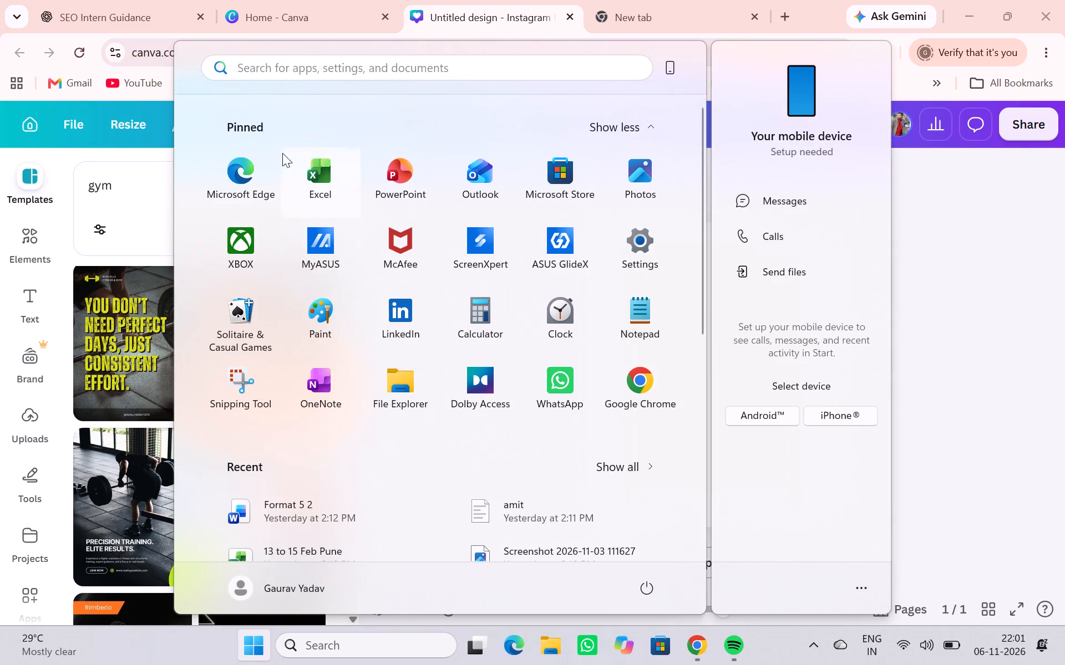
pyautogui.press('k')
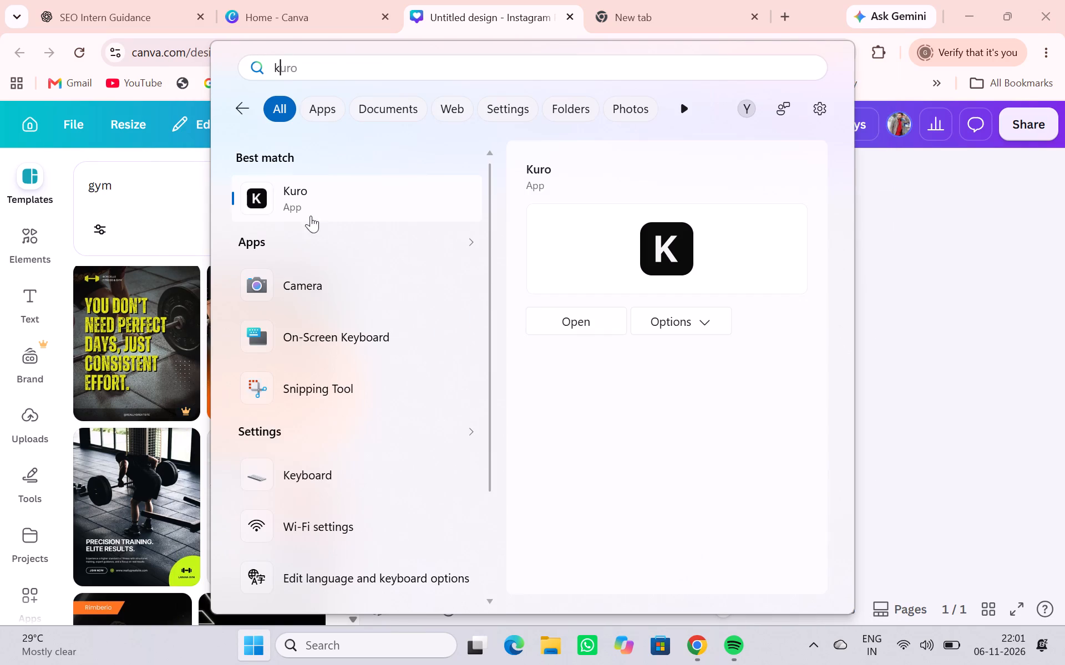
pyautogui.click(277, 211)
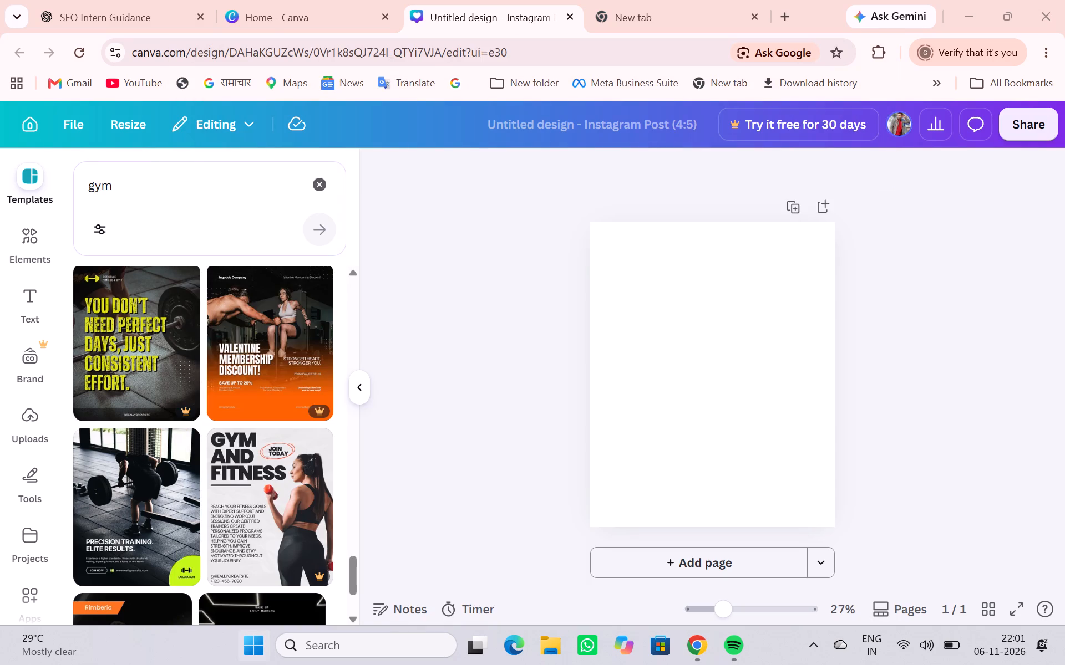
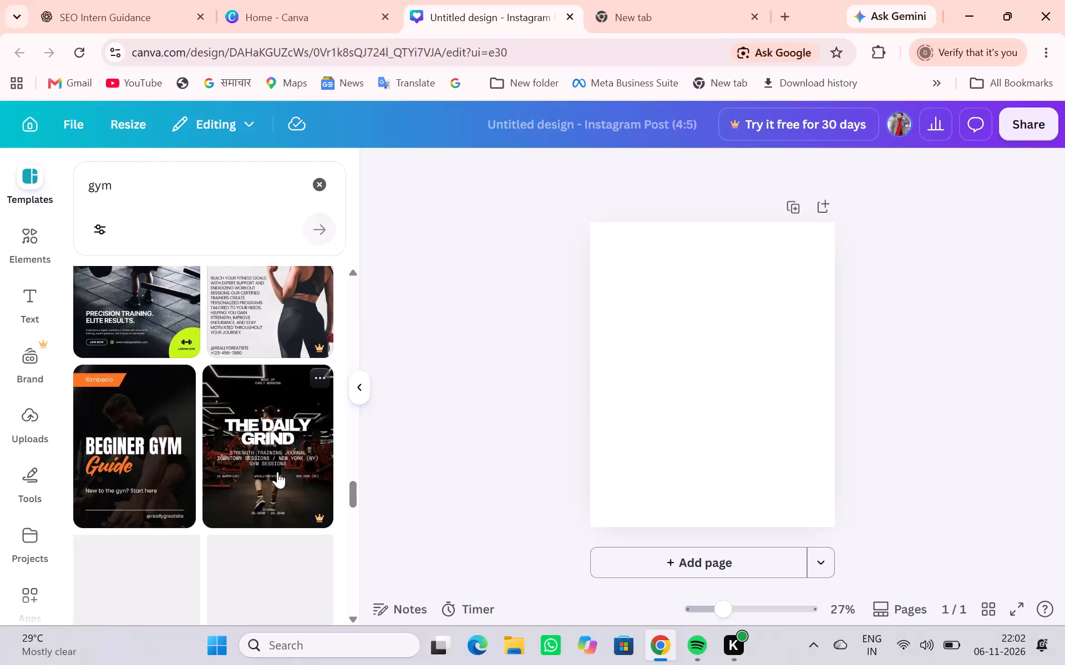
# Browse further down the "gym" template results in the untitled Canva Instagram Post design for a suitable workout image.
pyautogui.scroll(-2, 277, 472)
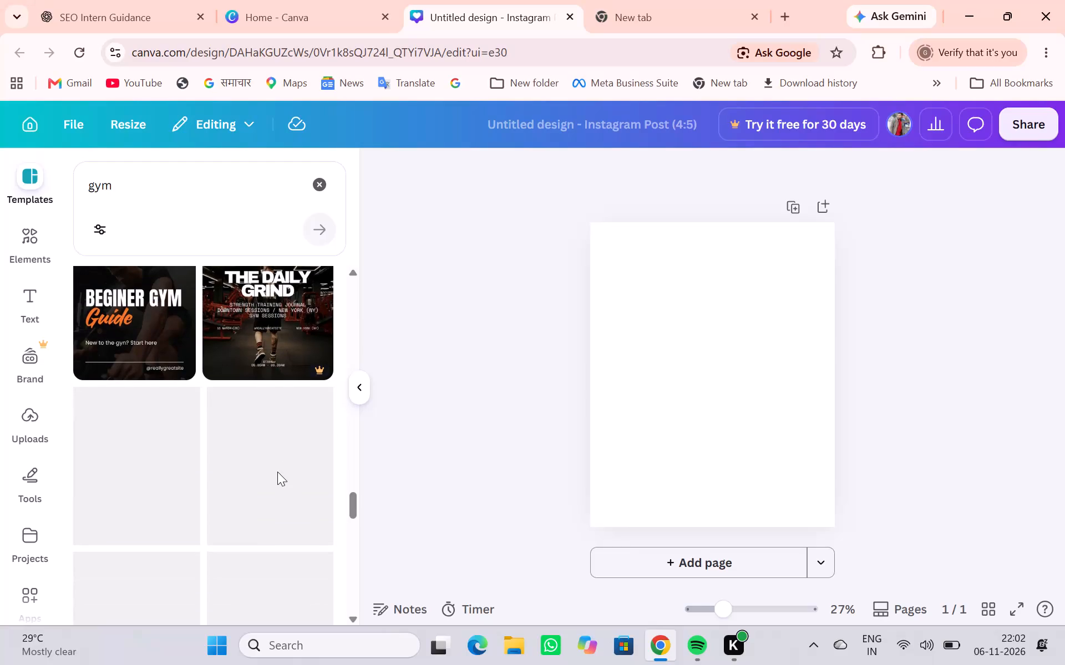
pyautogui.scroll(-8, 277, 472)
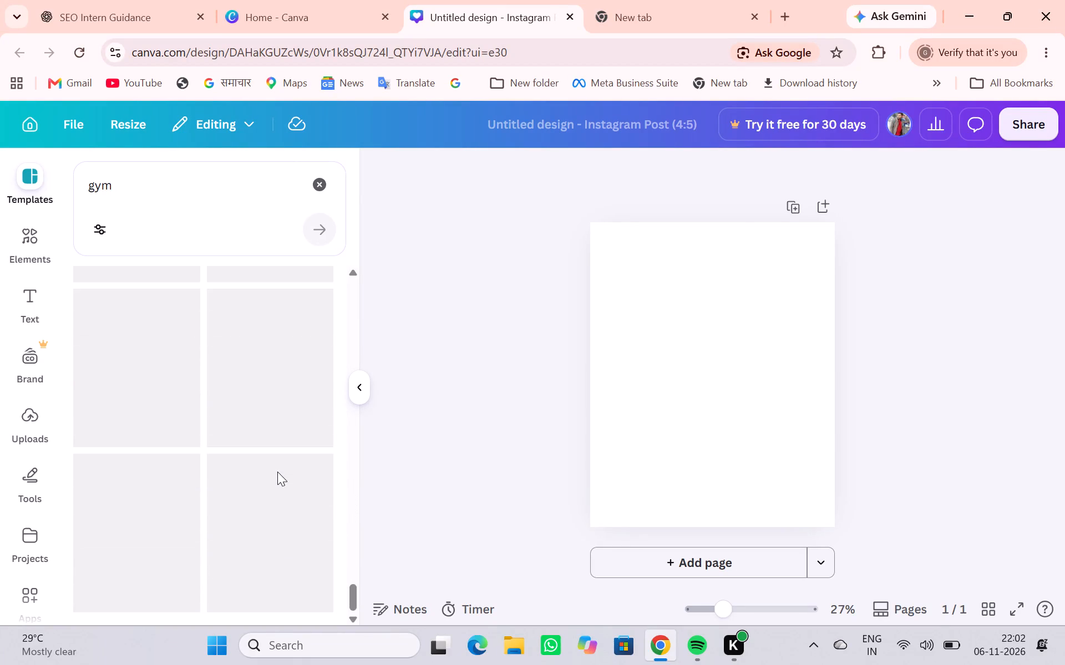
pyautogui.scroll(6, 277, 472)
pyautogui.hscroll(-1, 277, 472)
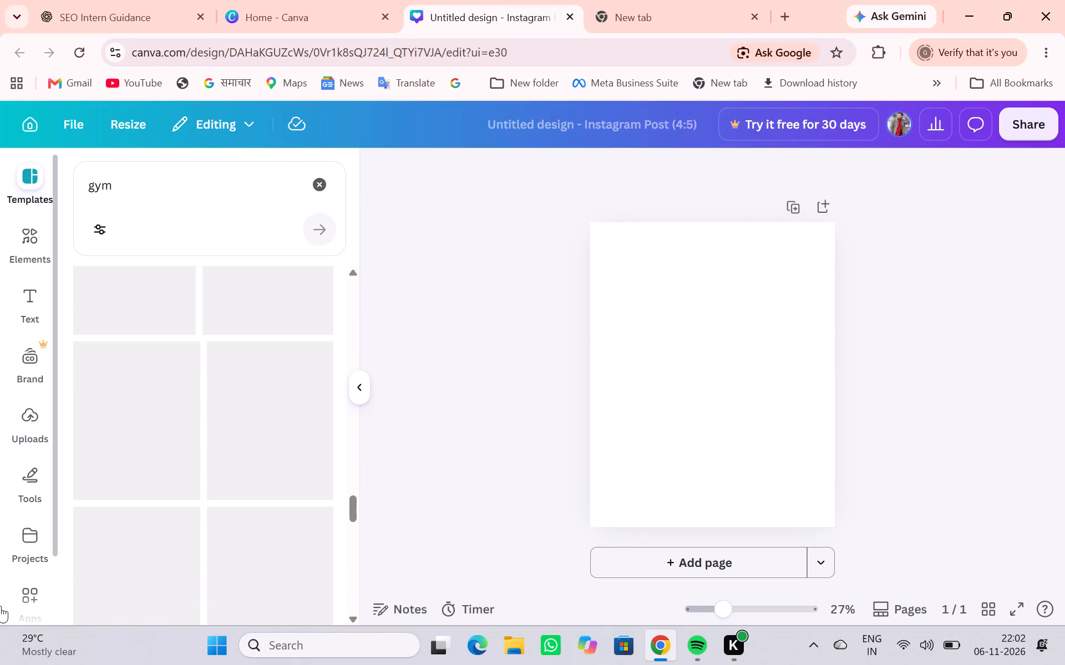
# Open the collection of Canva apps in the untitled Instagram Post design.
pyautogui.click(40, 589)
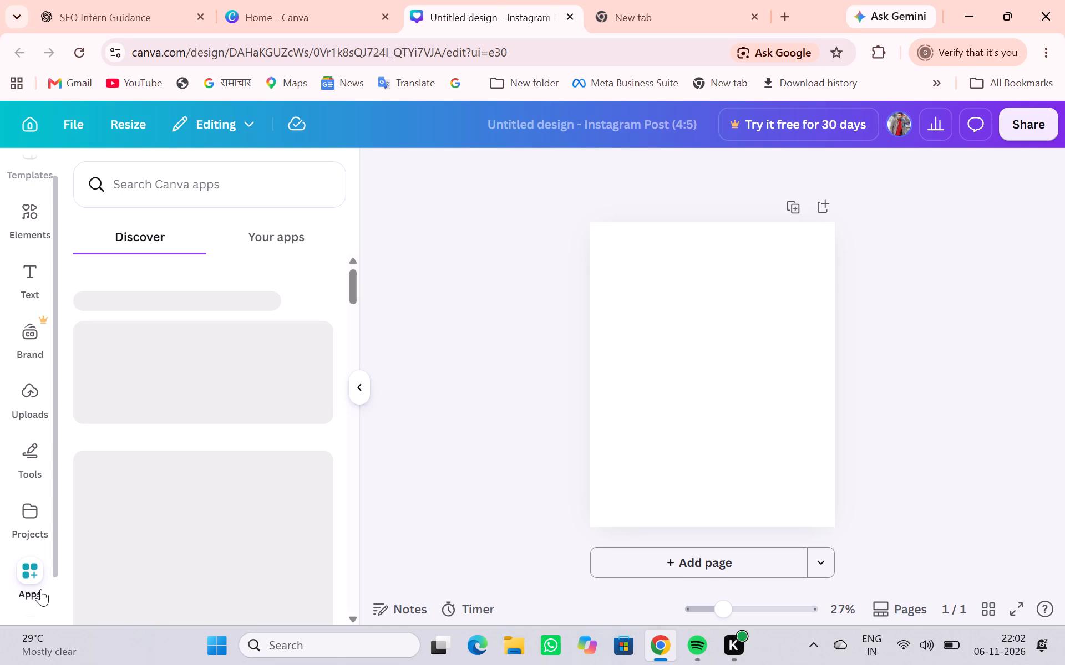
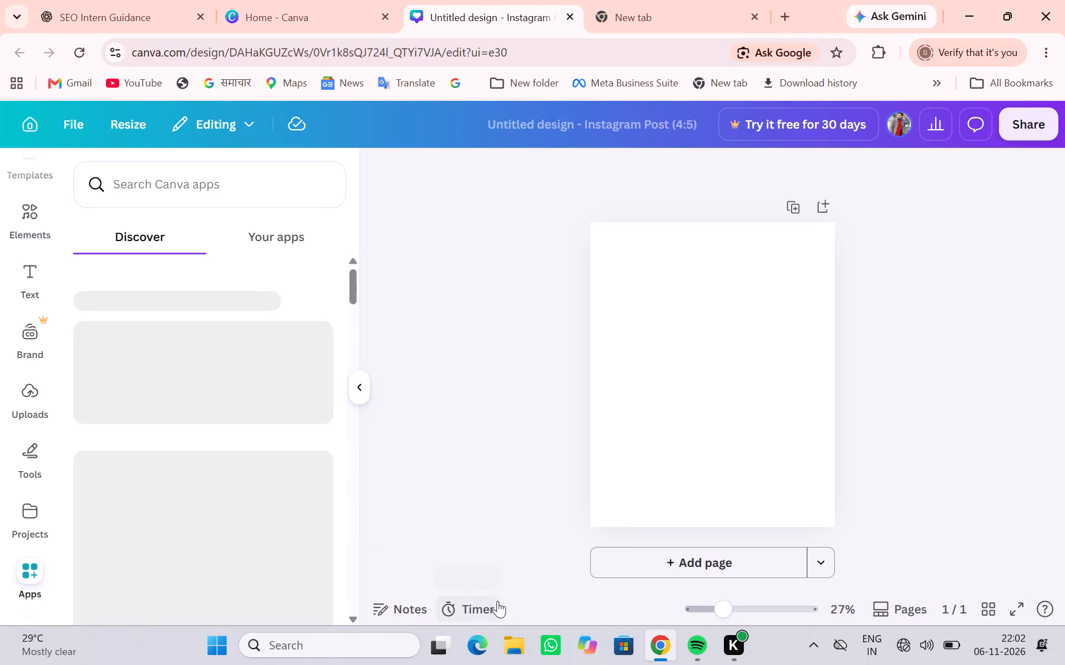
# Check the Redmi 13 5G network's connection options in the Windows Wi-Fi settings.
pyautogui.click(936, 655)
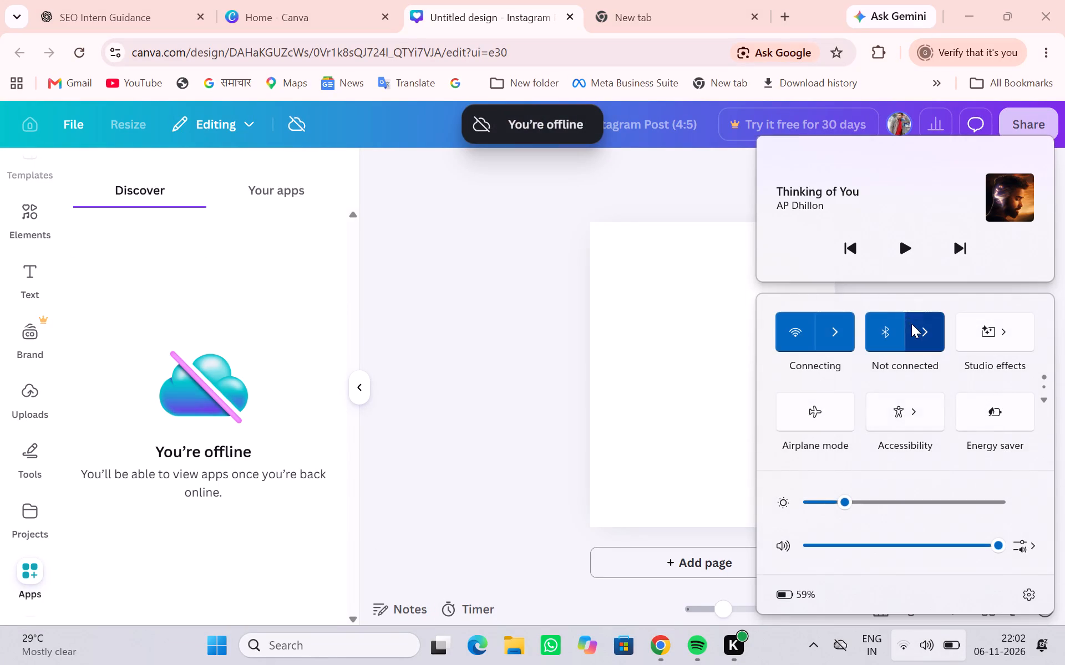
pyautogui.click(833, 337)
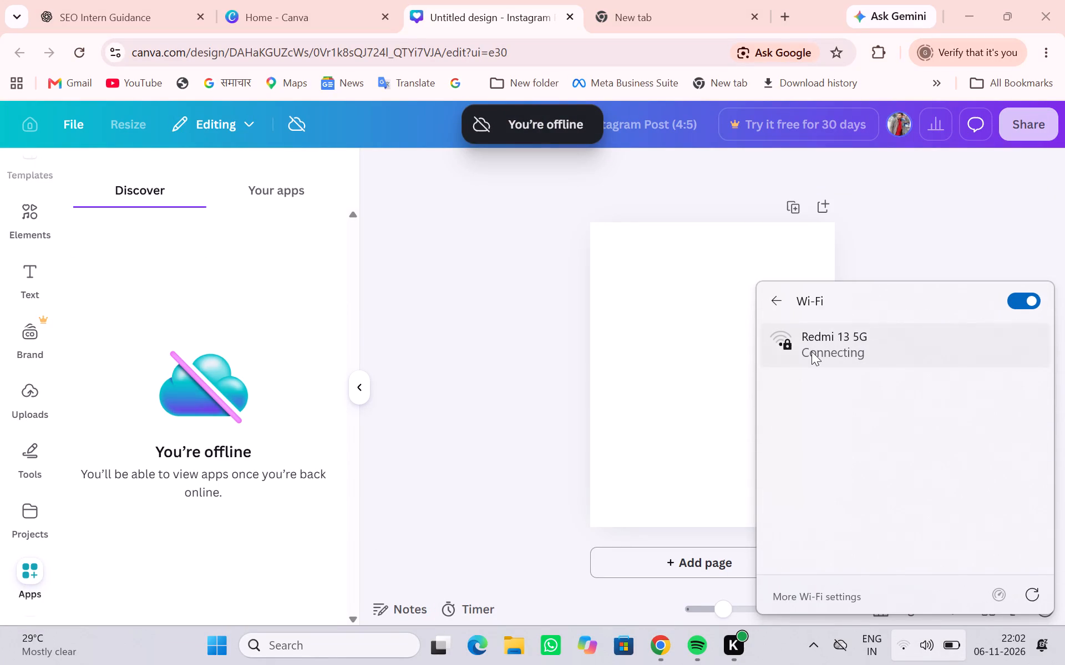
pyautogui.click(812, 351)
pyautogui.click(858, 474)
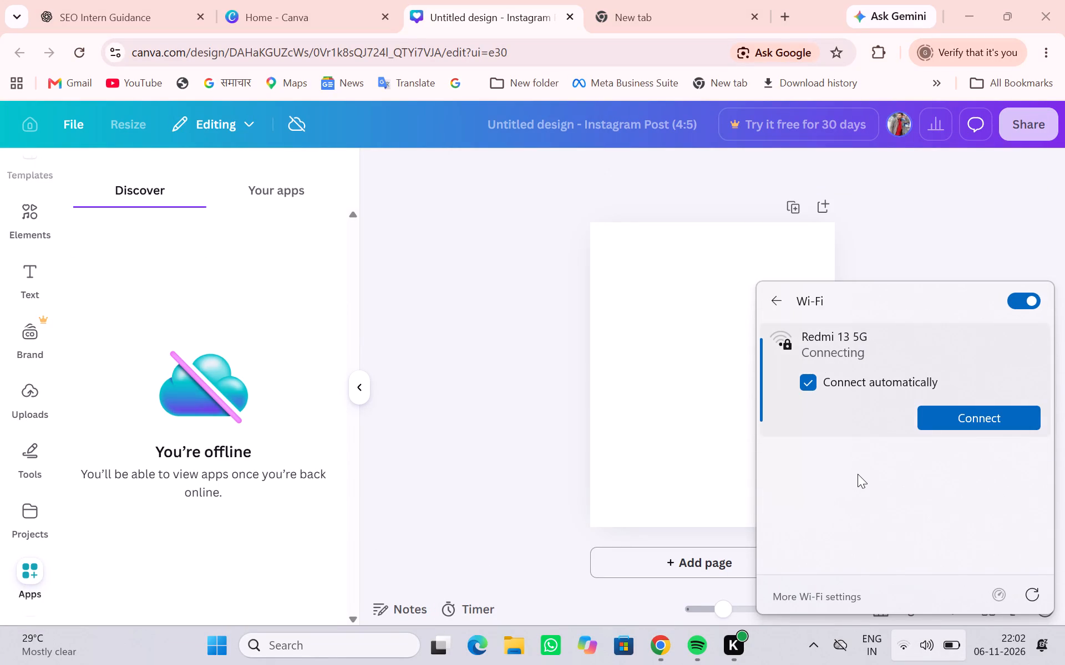
pyautogui.moveTo(946, 475); pyautogui.dragTo(501, 384)
pyautogui.click(501, 384)
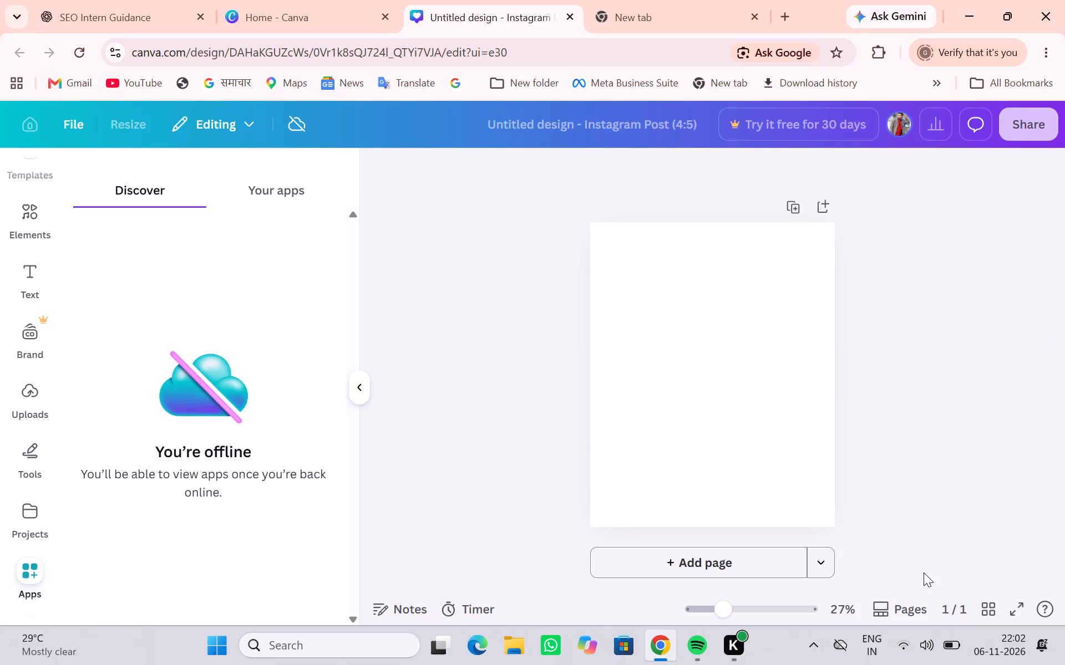
# Turn off the computer's Wi-Fi to reset the stalled network connection.
pyautogui.click(906, 664)
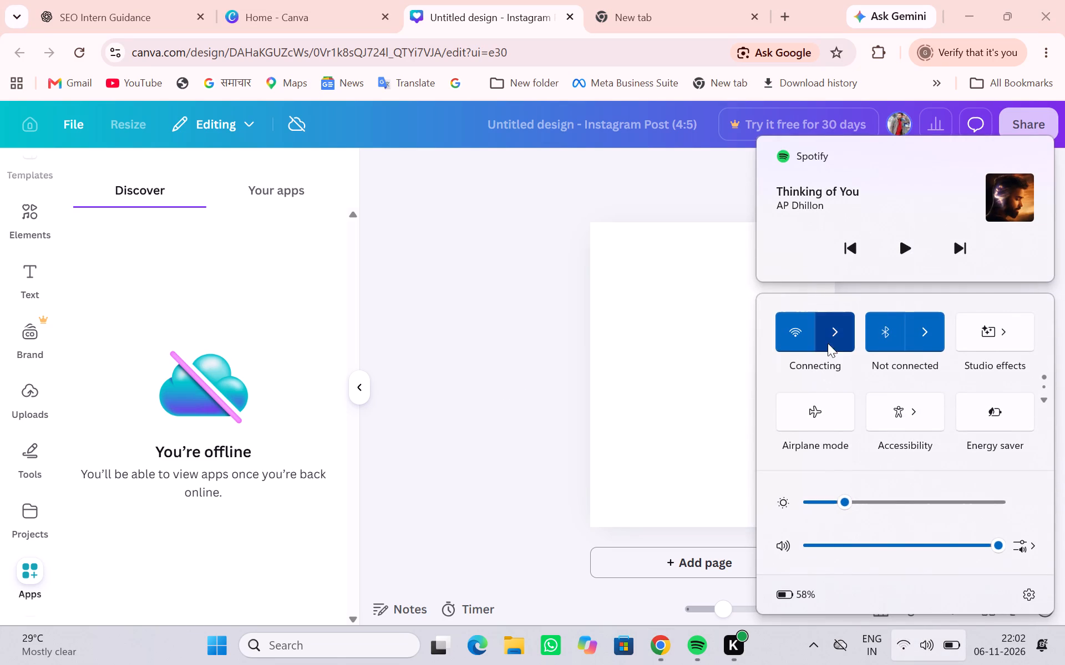
pyautogui.click(835, 334)
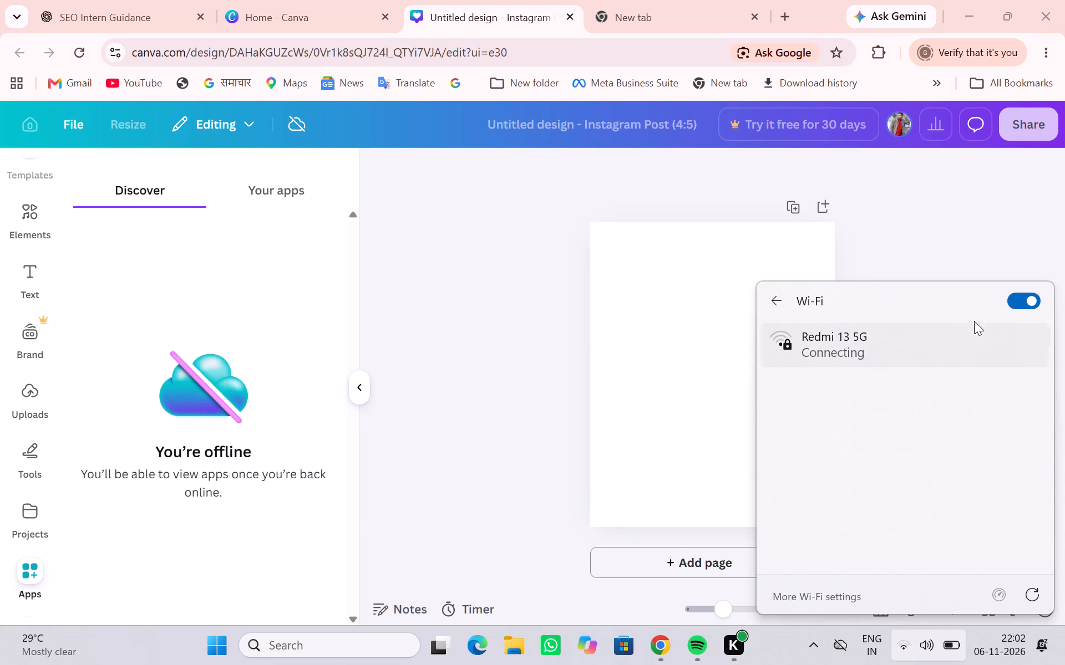
pyautogui.click(1018, 294)
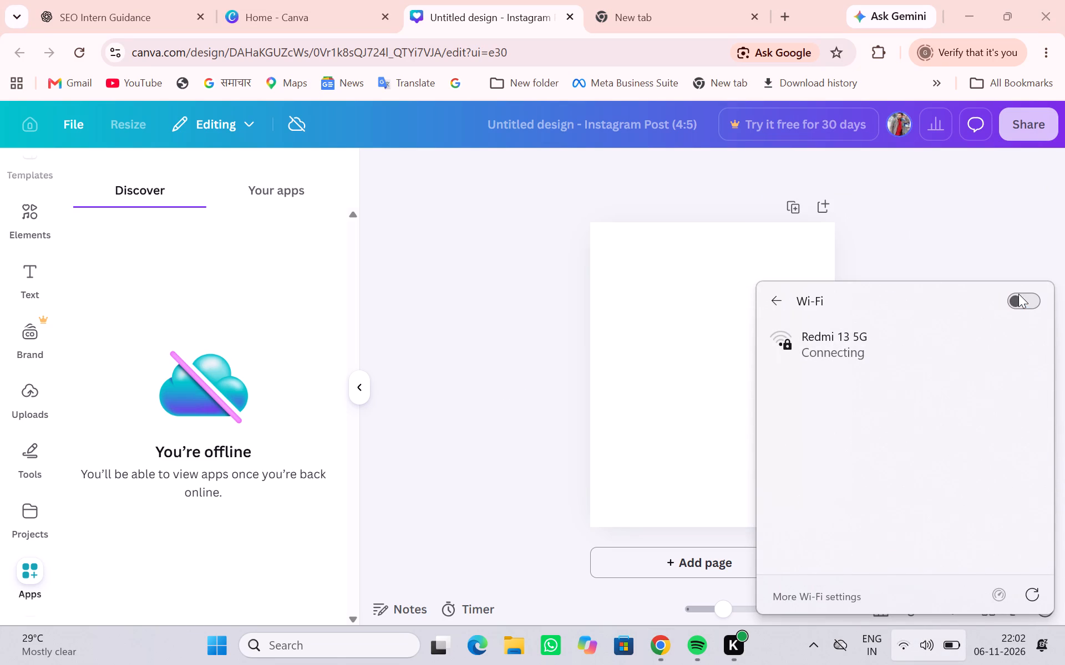
pyautogui.click(1022, 300)
pyautogui.click(1022, 300)
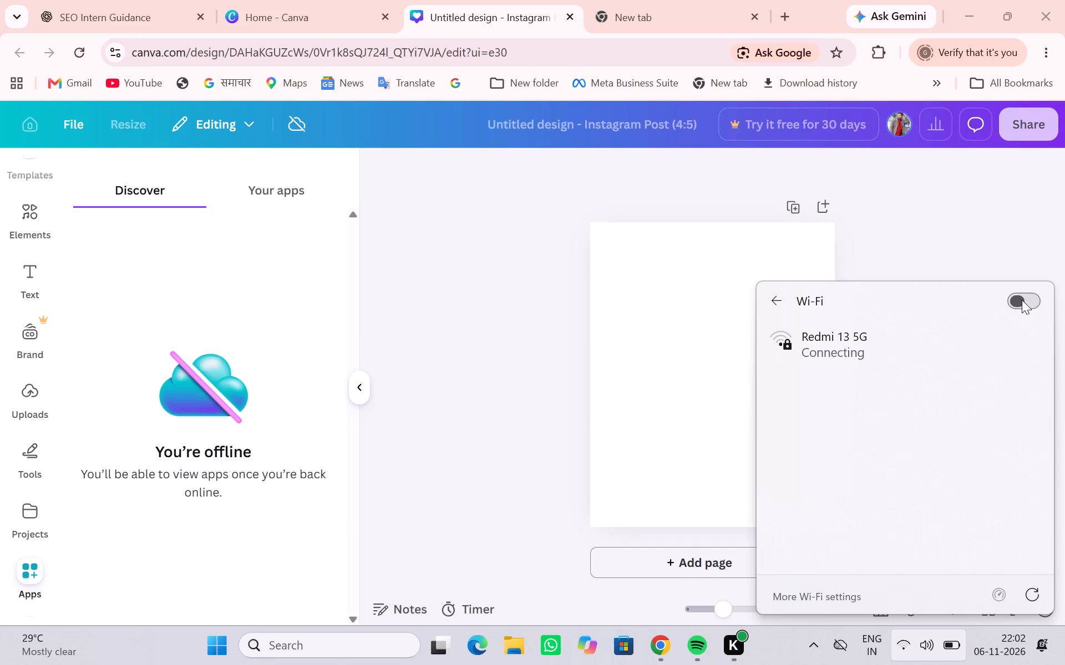
pyautogui.click(1022, 300)
pyautogui.tripleClick(1022, 300)
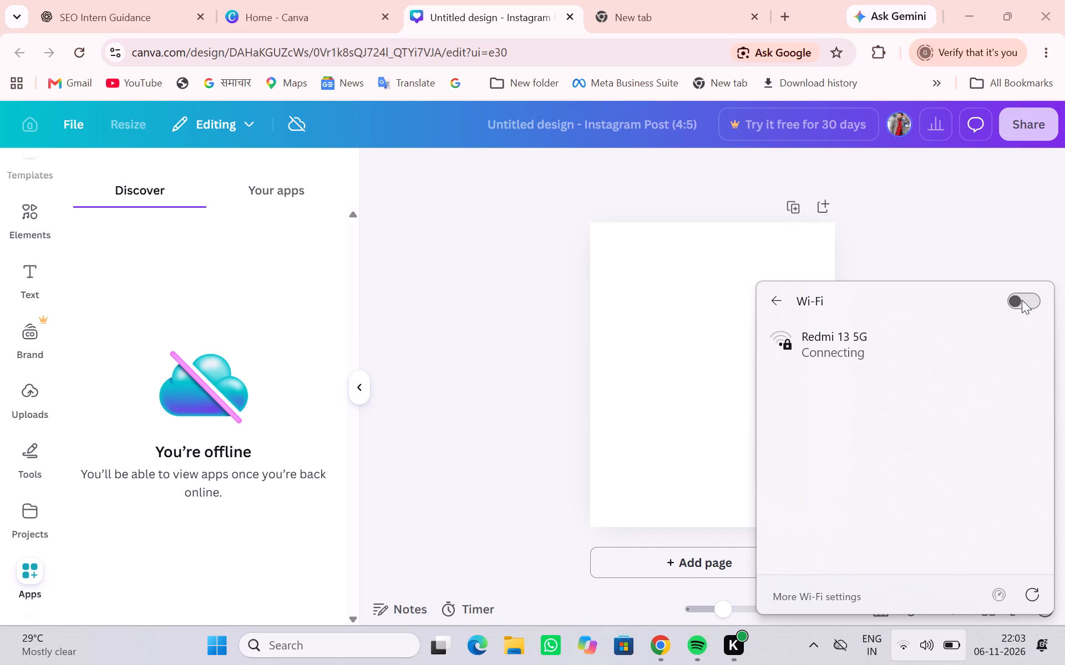
pyautogui.tripleClick(1022, 300)
pyautogui.tripleClick(1022, 300)
pyautogui.doubleClick(1022, 300)
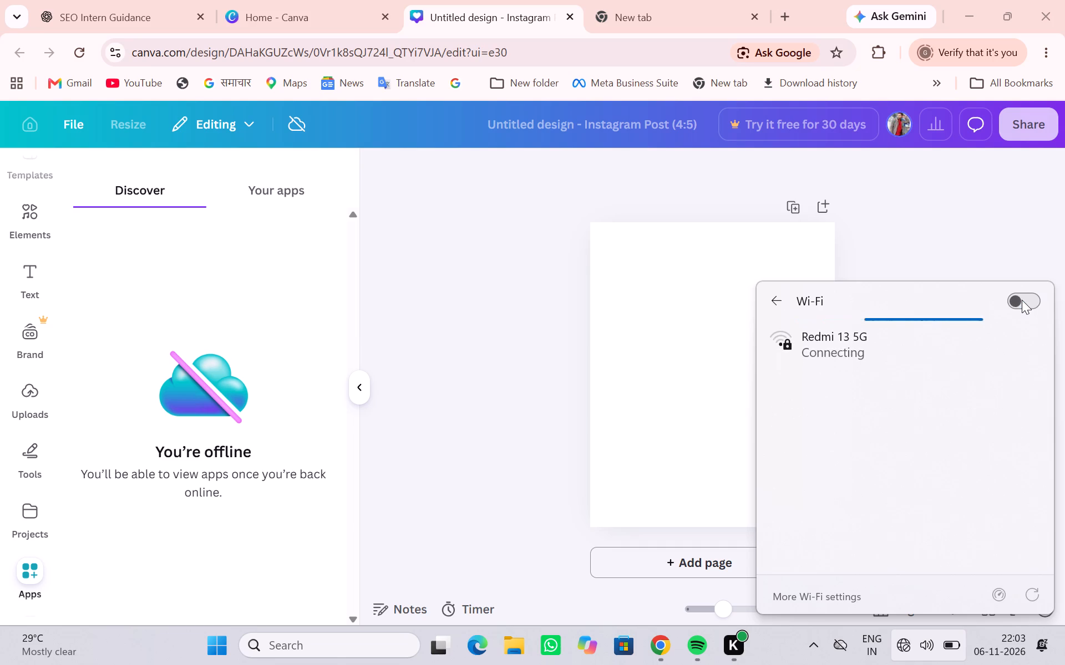
pyautogui.click(1022, 300)
pyautogui.click(995, 230)
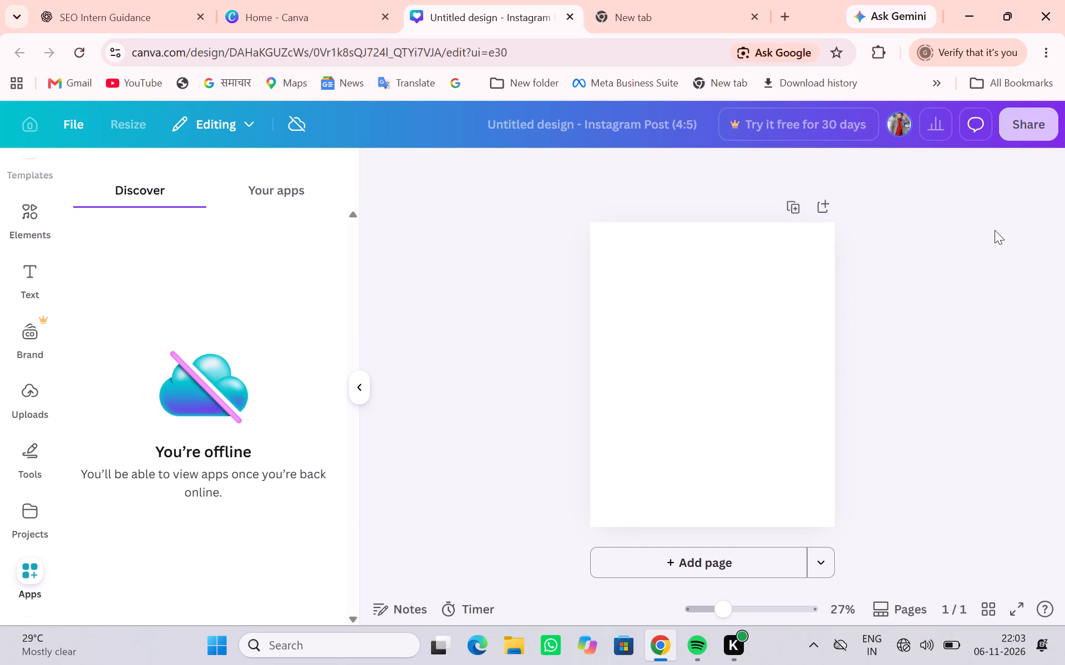
# Turn Wi-Fi back on and check the connected network's entry in the Wi-Fi list.
pyautogui.click(902, 651)
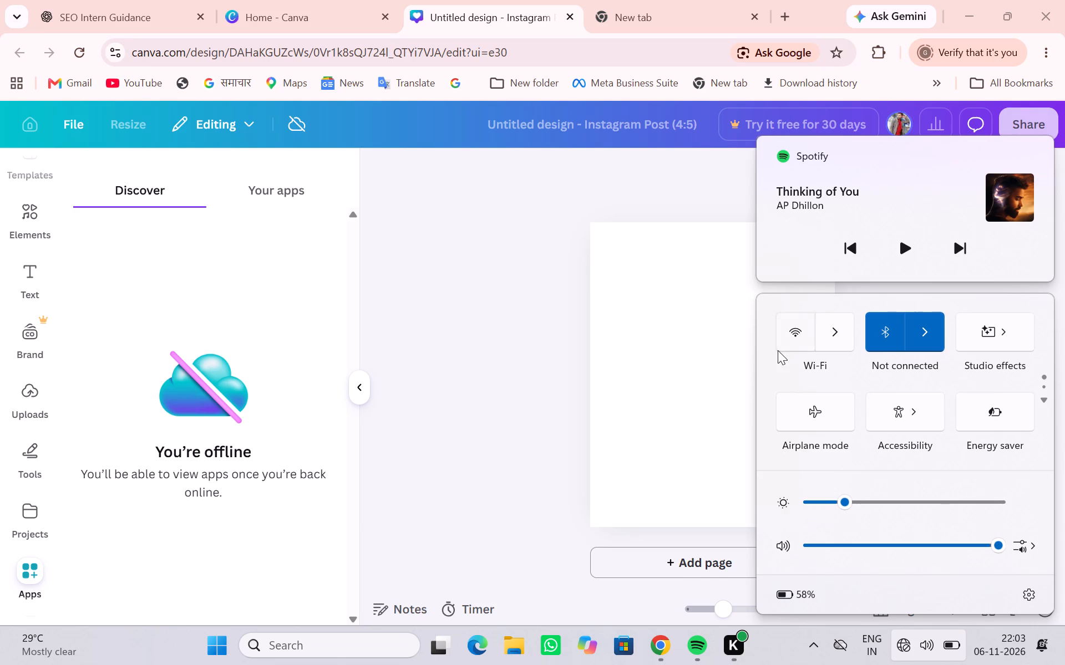
pyautogui.click(785, 341)
pyautogui.click(828, 341)
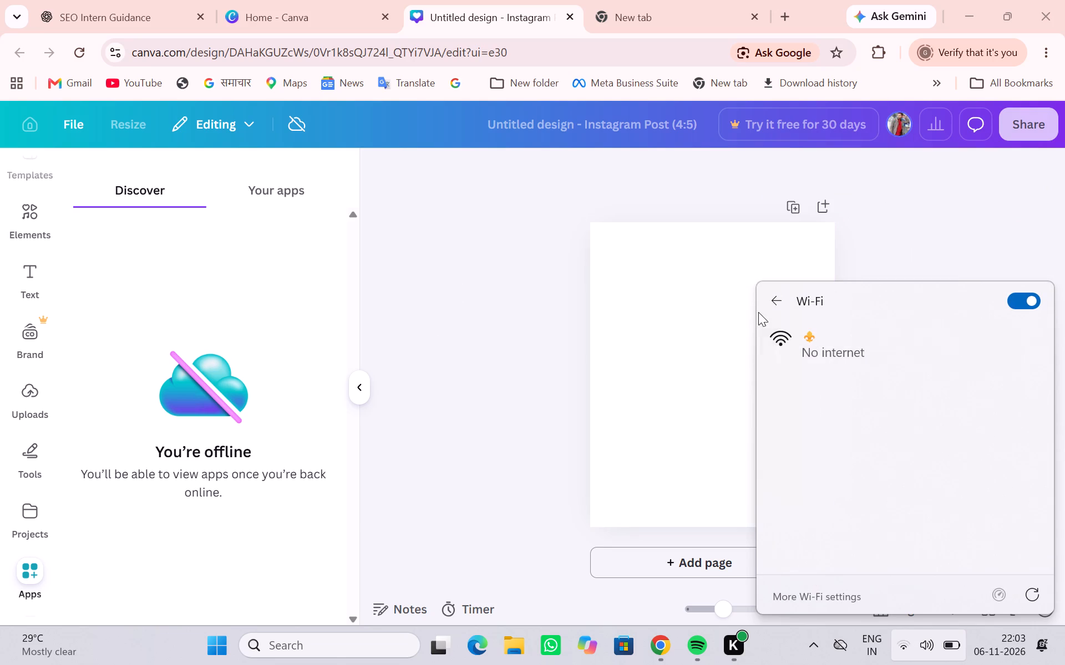
pyautogui.click(820, 332)
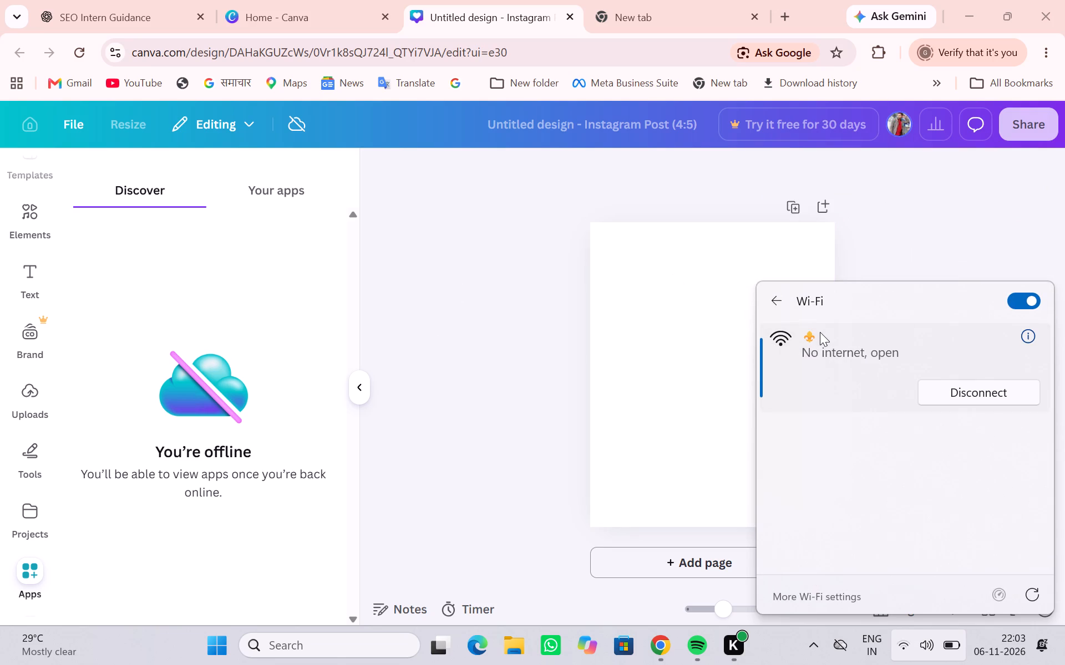
pyautogui.click(483, 234)
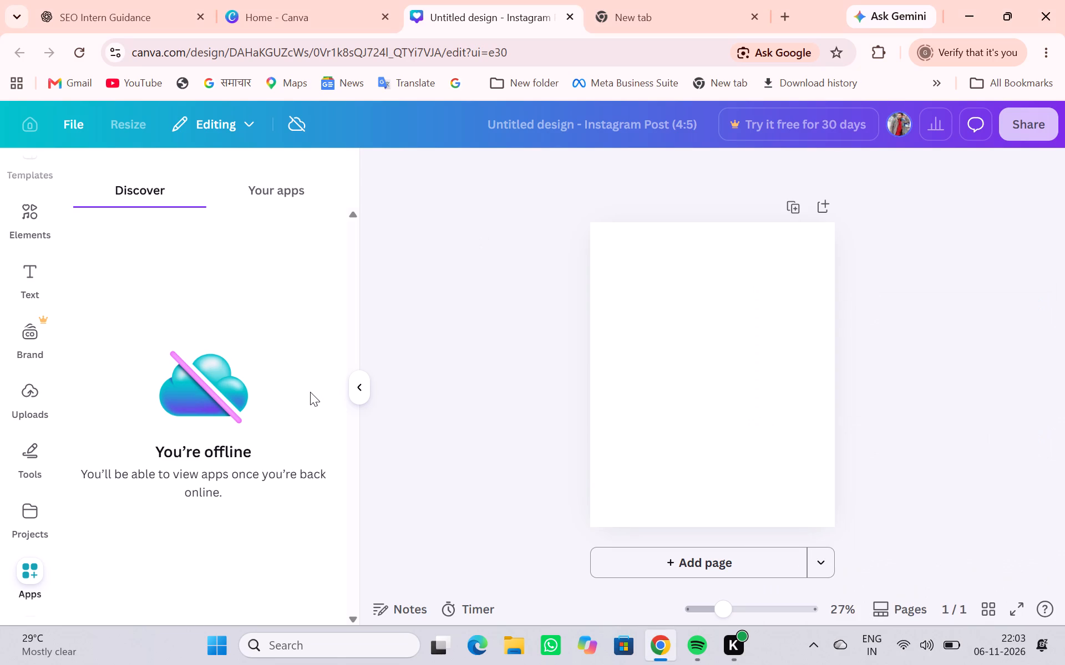
# Browse the More from Canva apps for a source of gym photos or videos.
pyautogui.scroll(7, 310, 392)
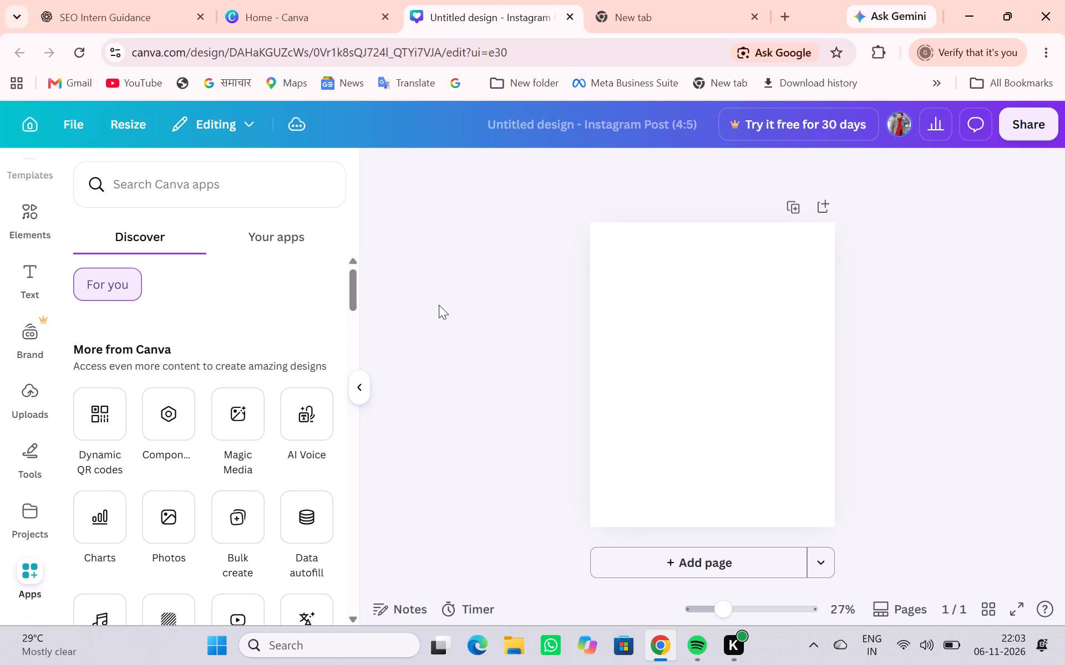
pyautogui.scroll(-2, 251, 395)
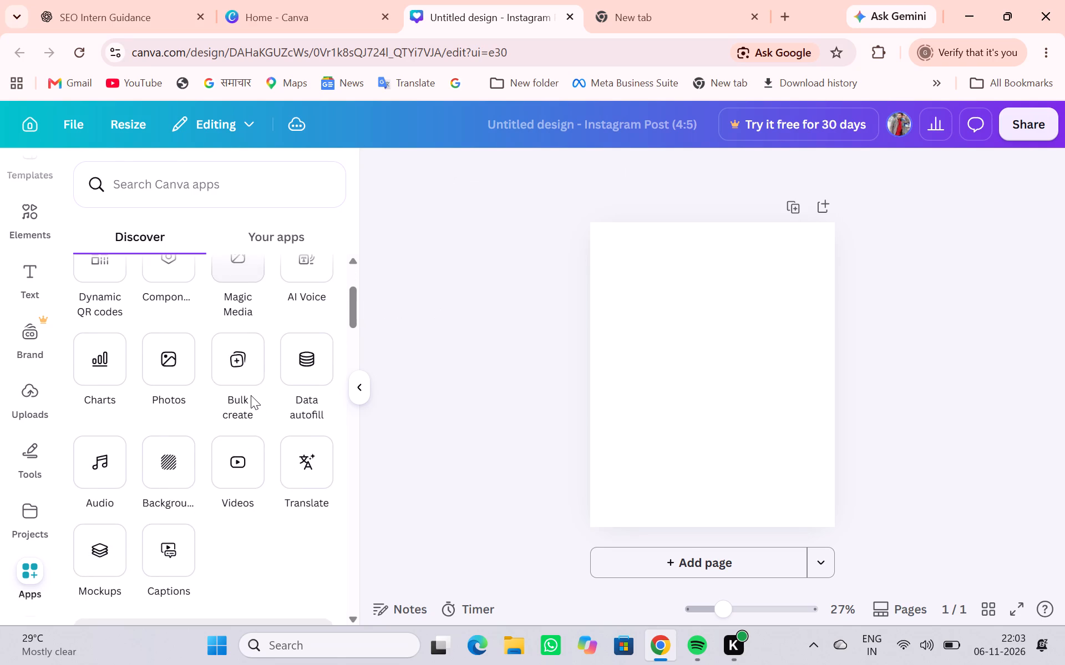
# Open the Videos app and search it for "gym squat".
pyautogui.click(234, 480)
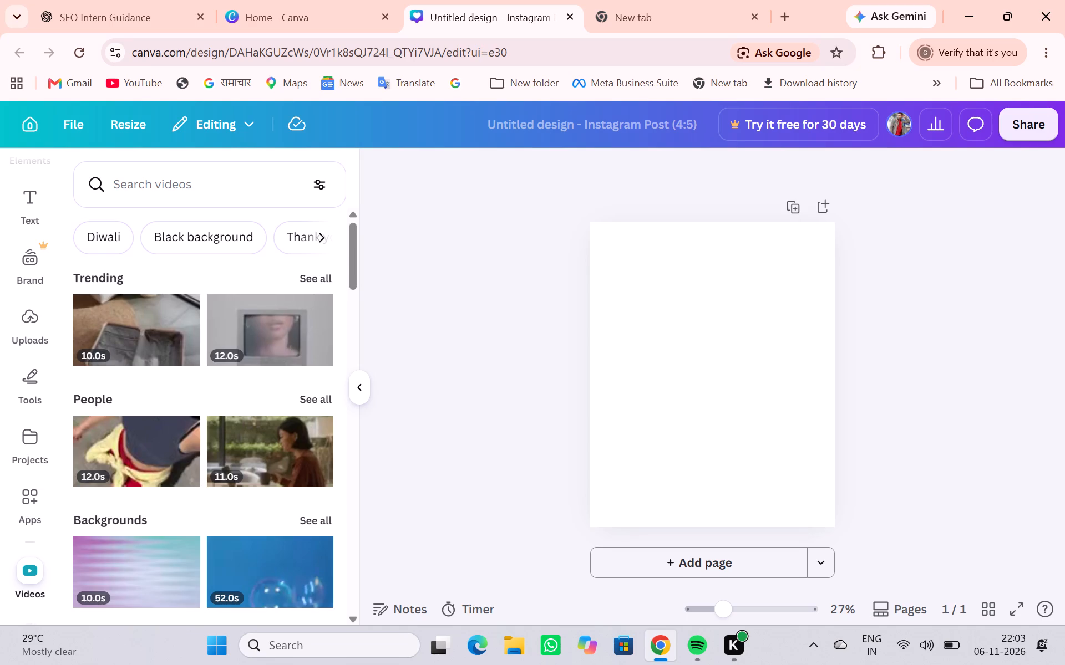
pyautogui.click(158, 196)
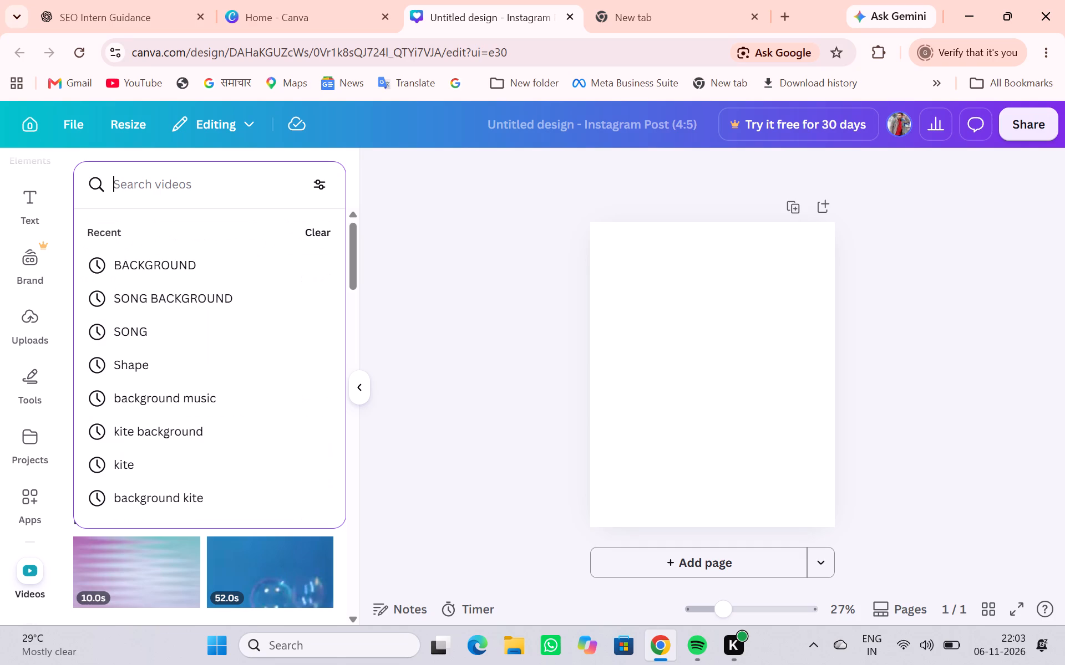
pyautogui.write('gym')
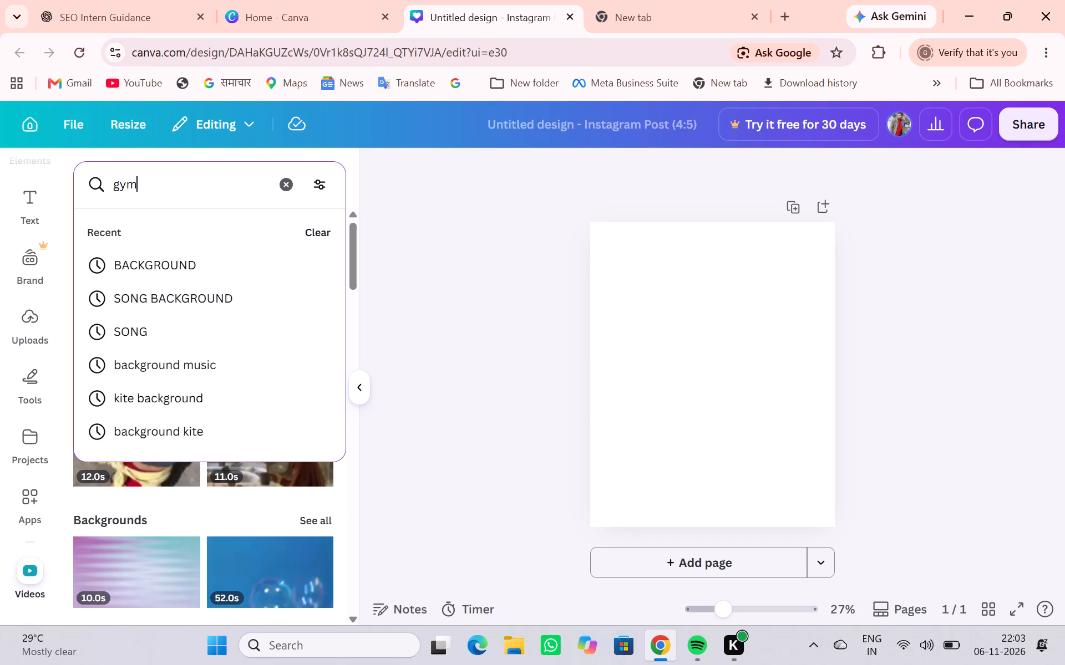
pyautogui.press('space')
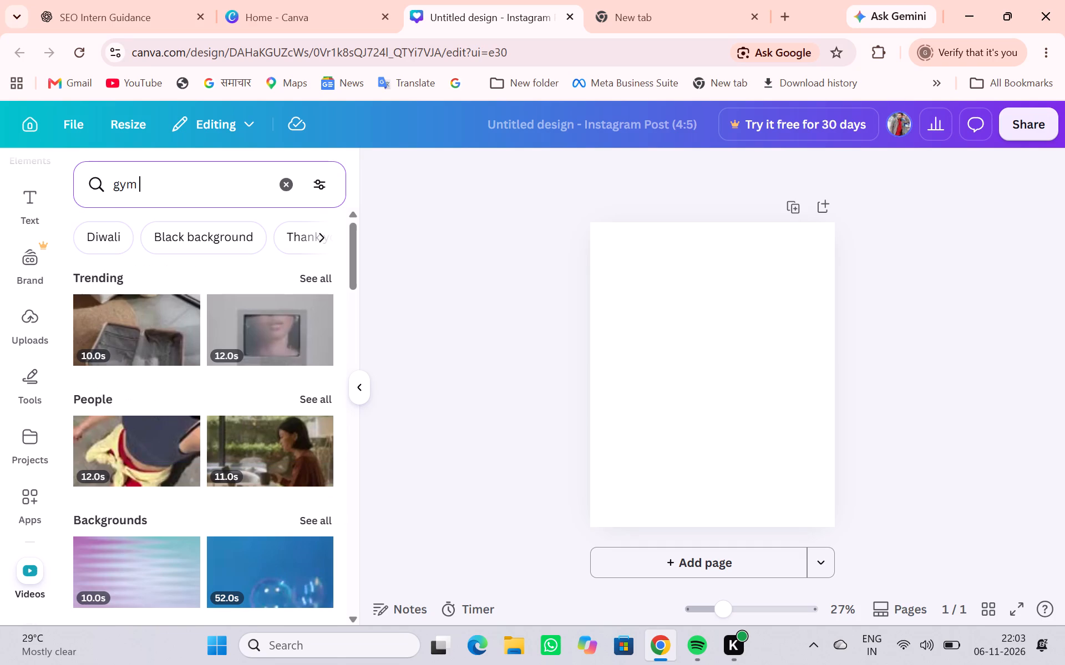
pyautogui.press('s')
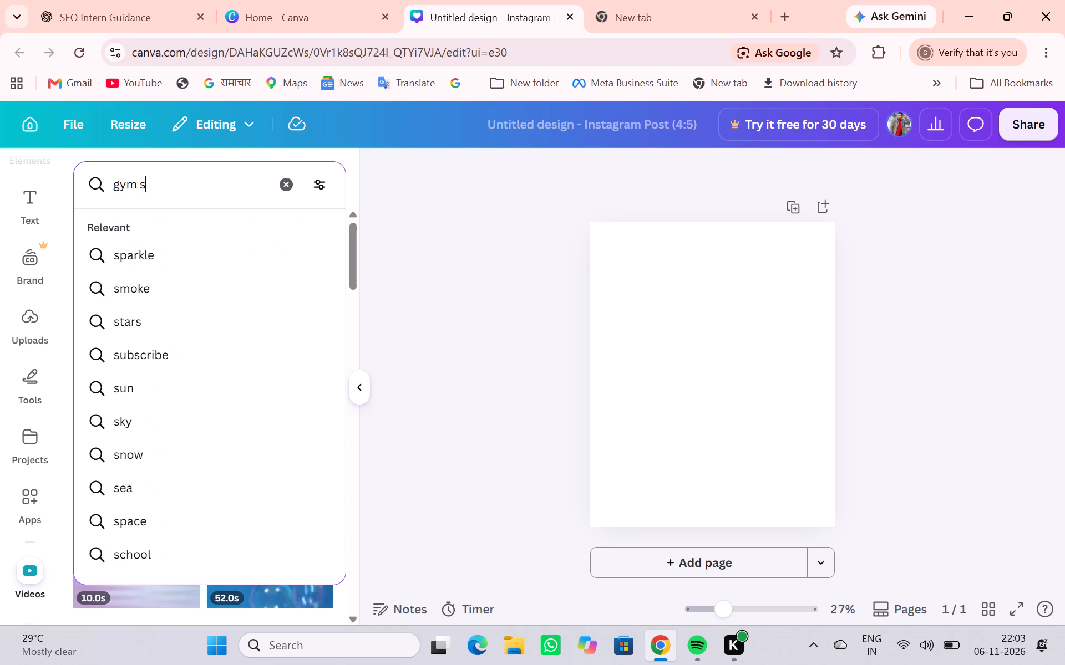
pyautogui.press('q')
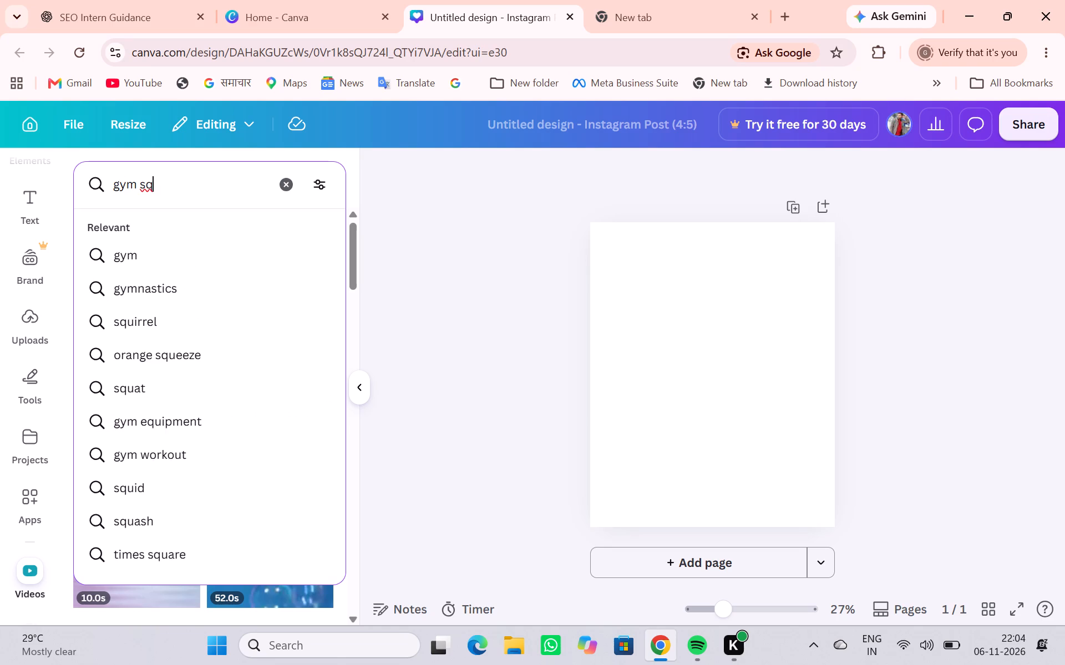
pyautogui.write('uat')
pyautogui.press('Return')
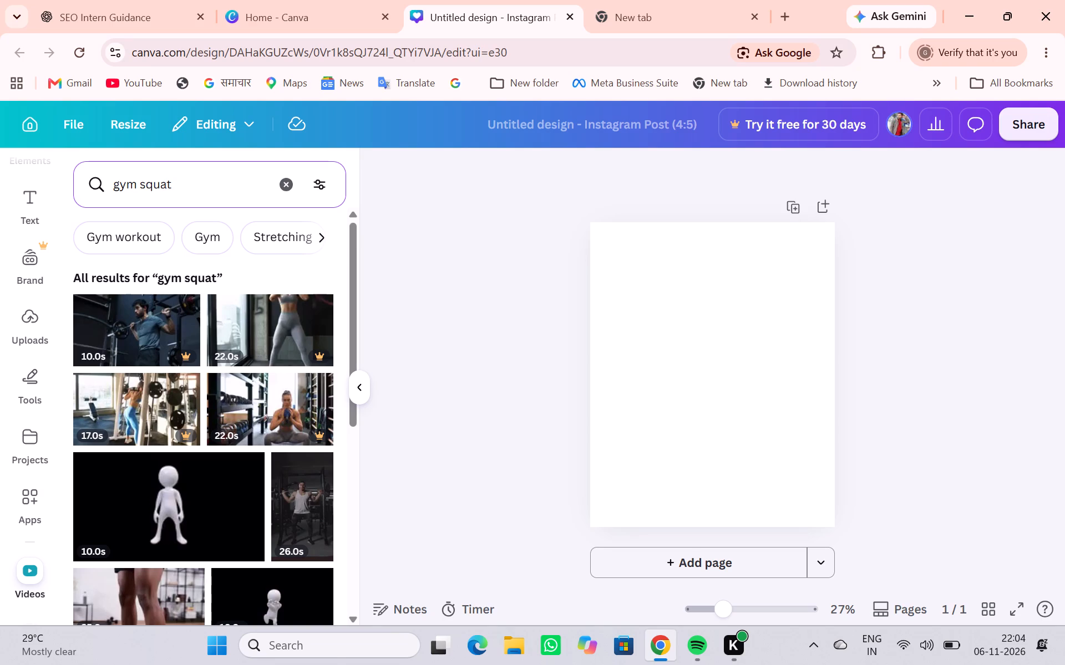
# Add the 26-second dark gym clip of the man doing barbell squats from the "gym squat" results to the page.
pyautogui.scroll(-1, 158, 196)
pyautogui.scroll(-2, 177, 371)
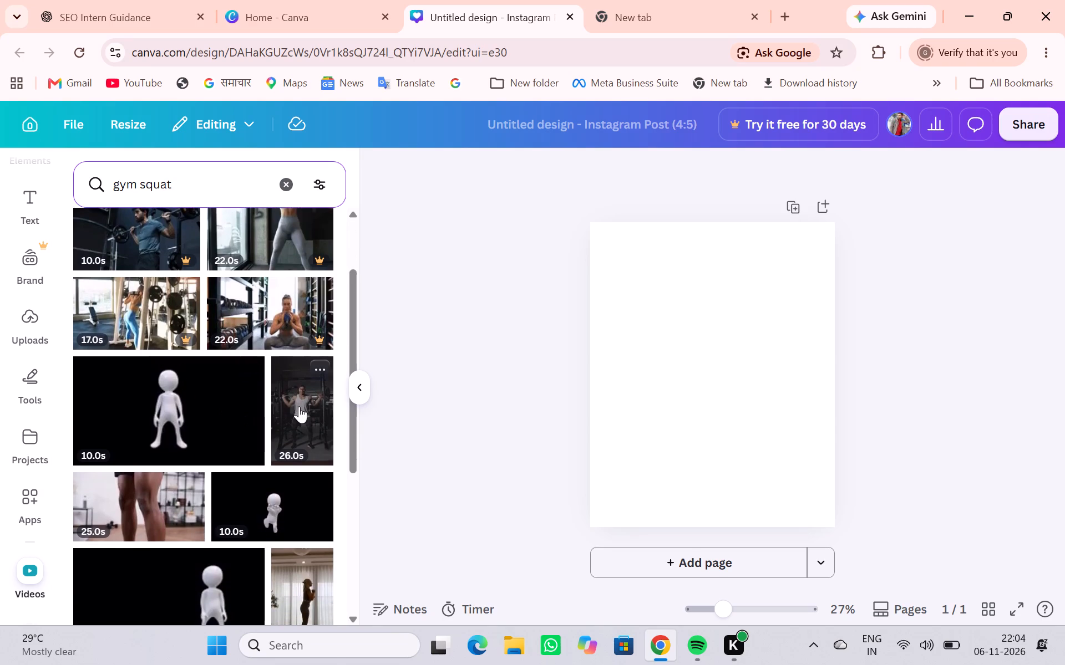
pyautogui.click(299, 406)
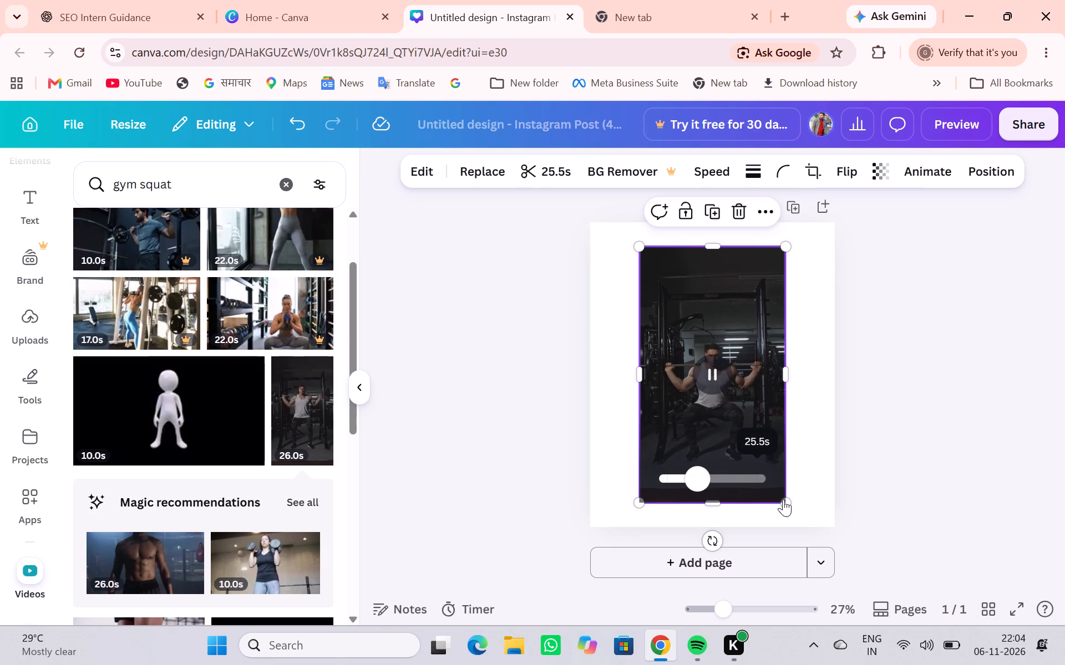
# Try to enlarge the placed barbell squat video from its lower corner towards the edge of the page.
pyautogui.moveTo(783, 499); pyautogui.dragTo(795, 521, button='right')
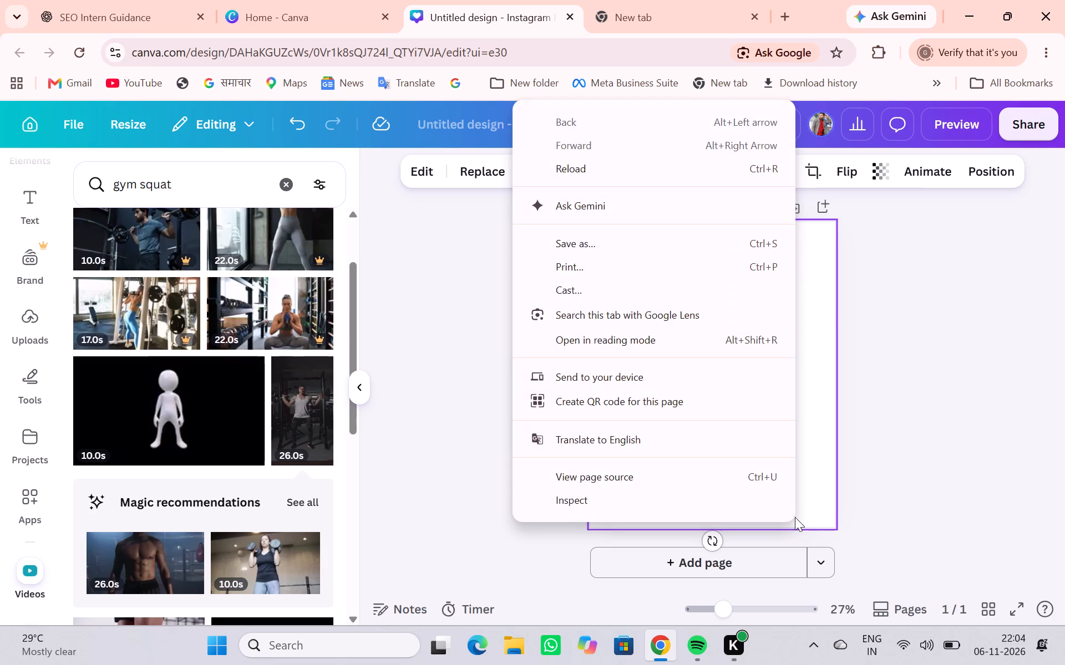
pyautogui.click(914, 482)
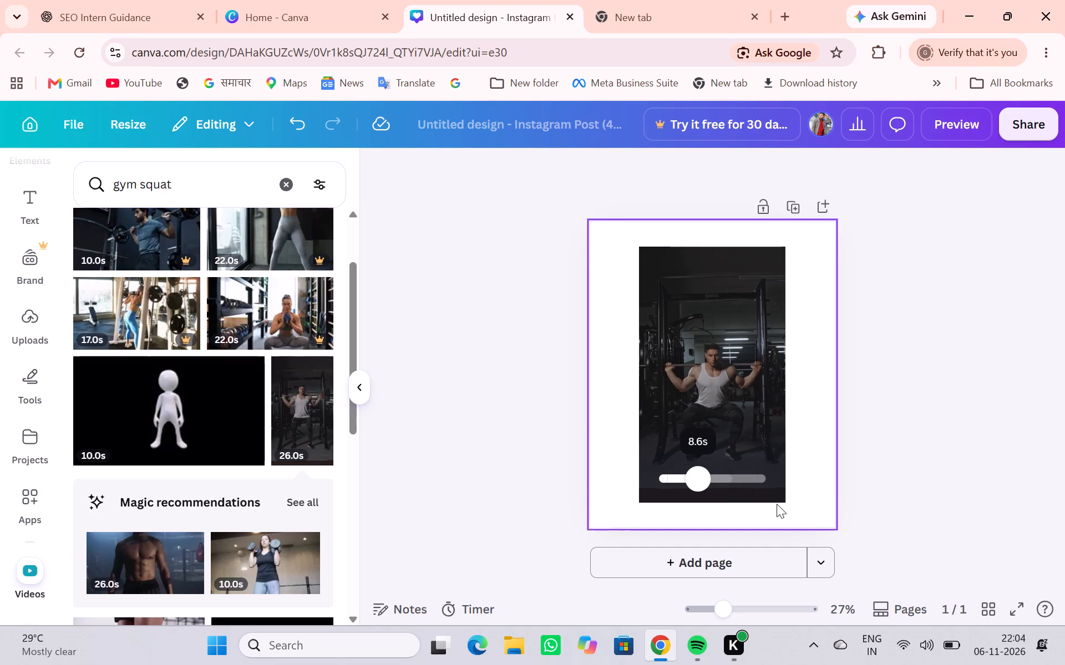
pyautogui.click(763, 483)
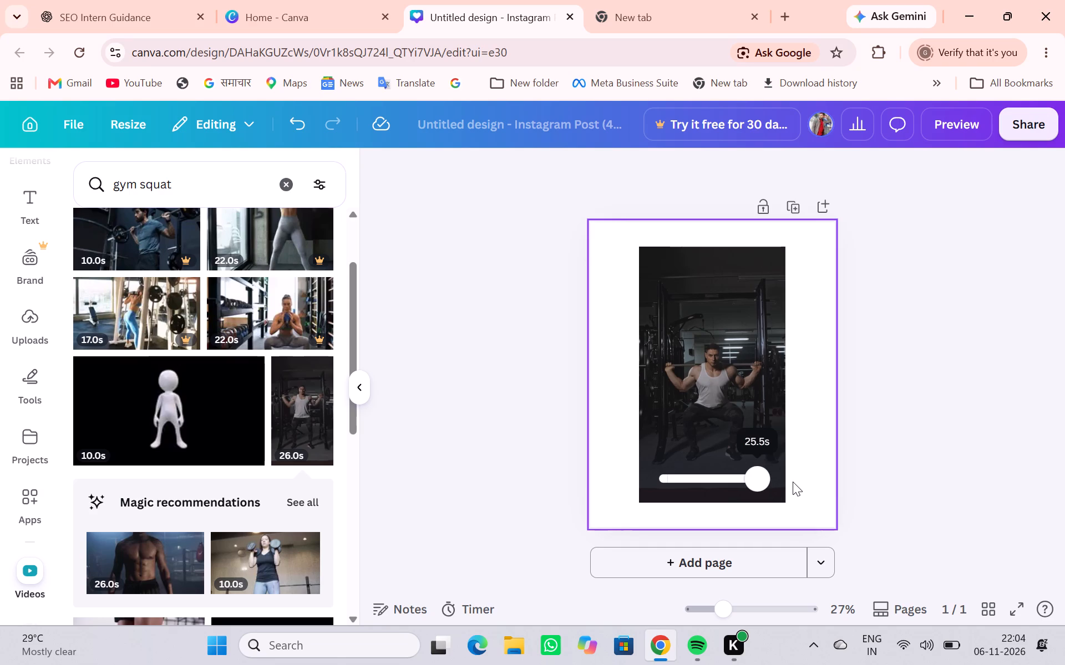
# Enlarge the barbell squat clip to about 1,080 wide so that it covers the entire page from edge to edge.
pyautogui.click(780, 498)
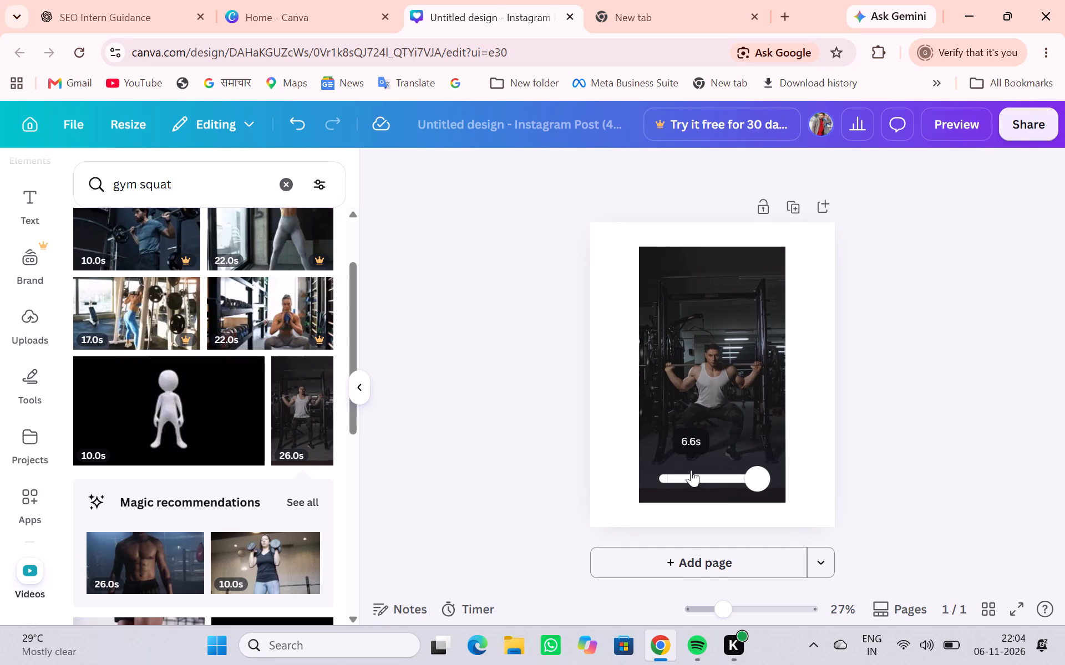
pyautogui.click(689, 475)
pyautogui.click(722, 293)
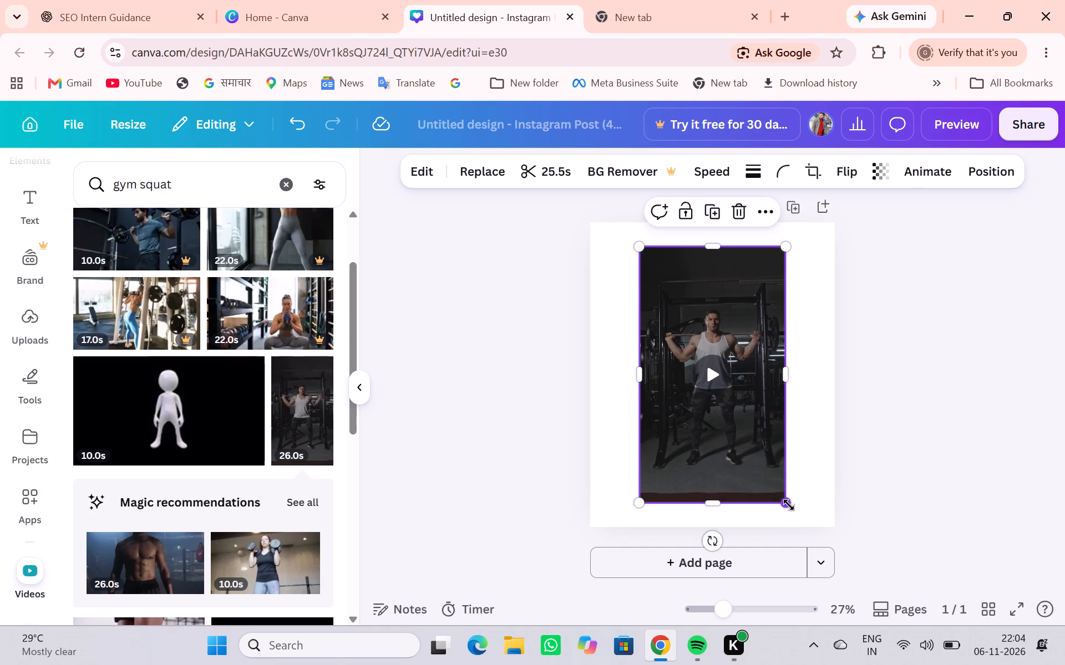
pyautogui.moveTo(789, 505); pyautogui.dragTo(834, 505)
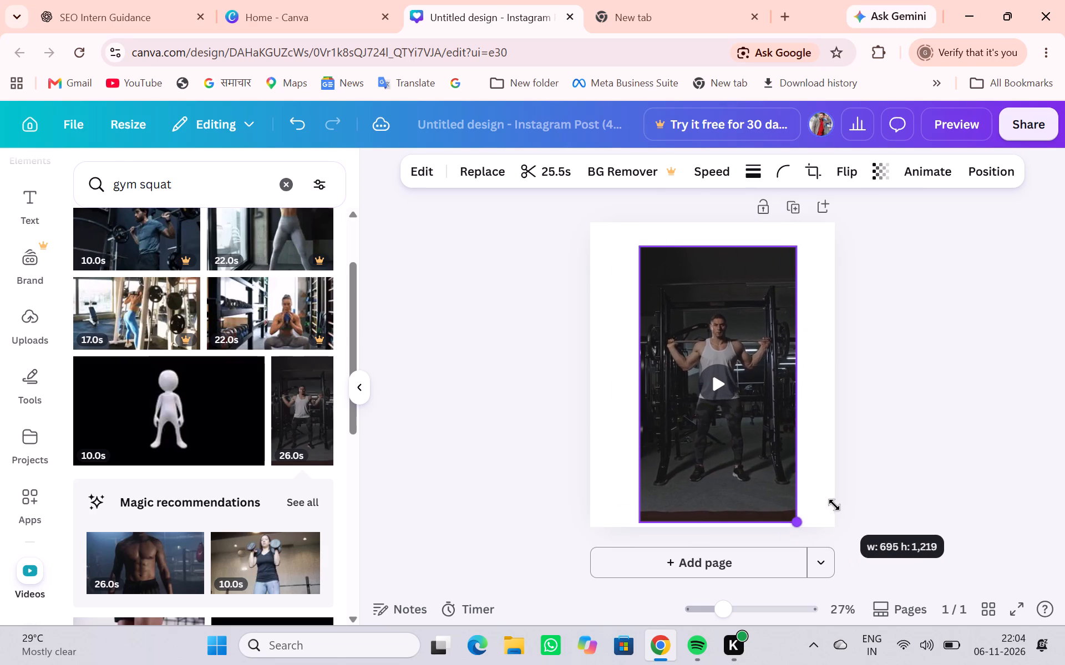
pyautogui.moveTo(834, 505); pyautogui.dragTo(829, 491)
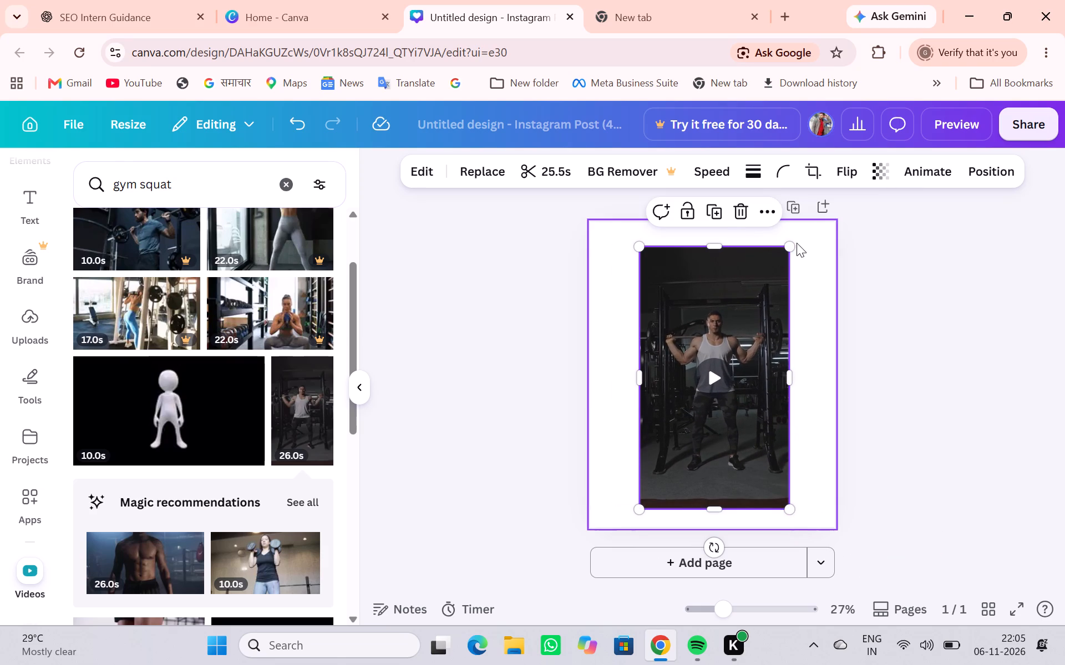
pyautogui.moveTo(790, 247); pyautogui.dragTo(819, 236)
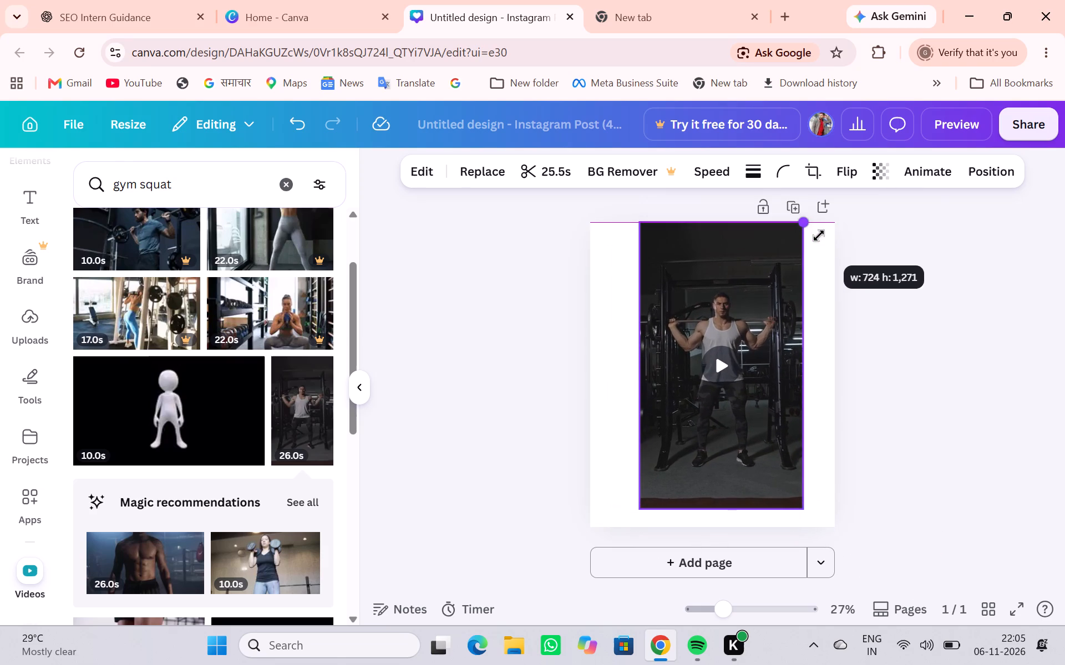
pyautogui.moveTo(819, 236); pyautogui.dragTo(826, 241)
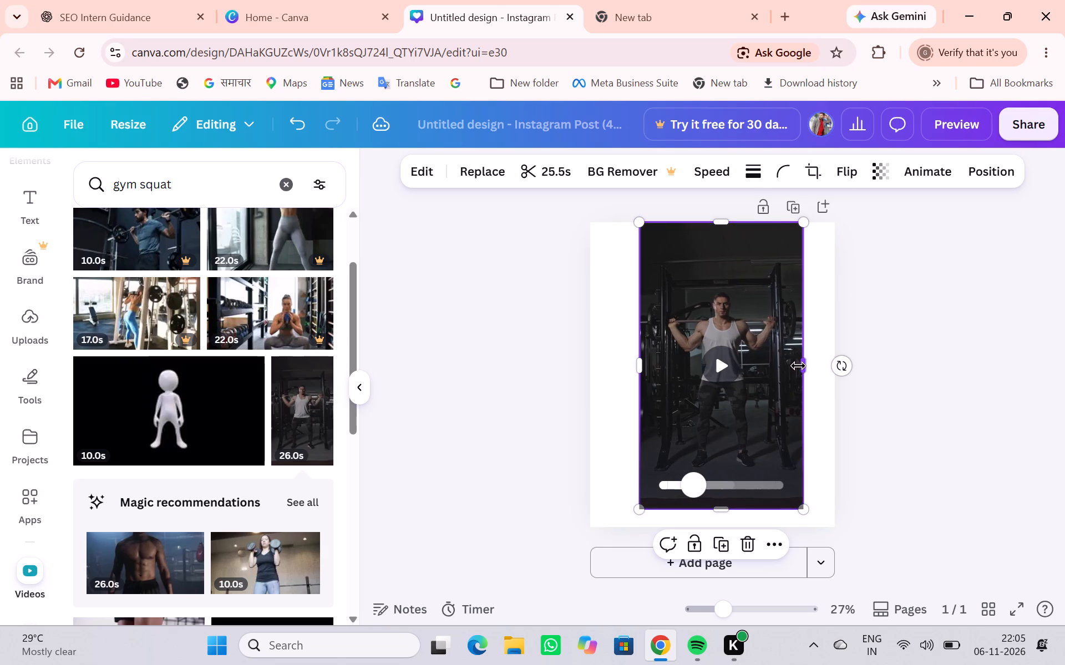
pyautogui.moveTo(800, 365); pyautogui.dragTo(823, 365)
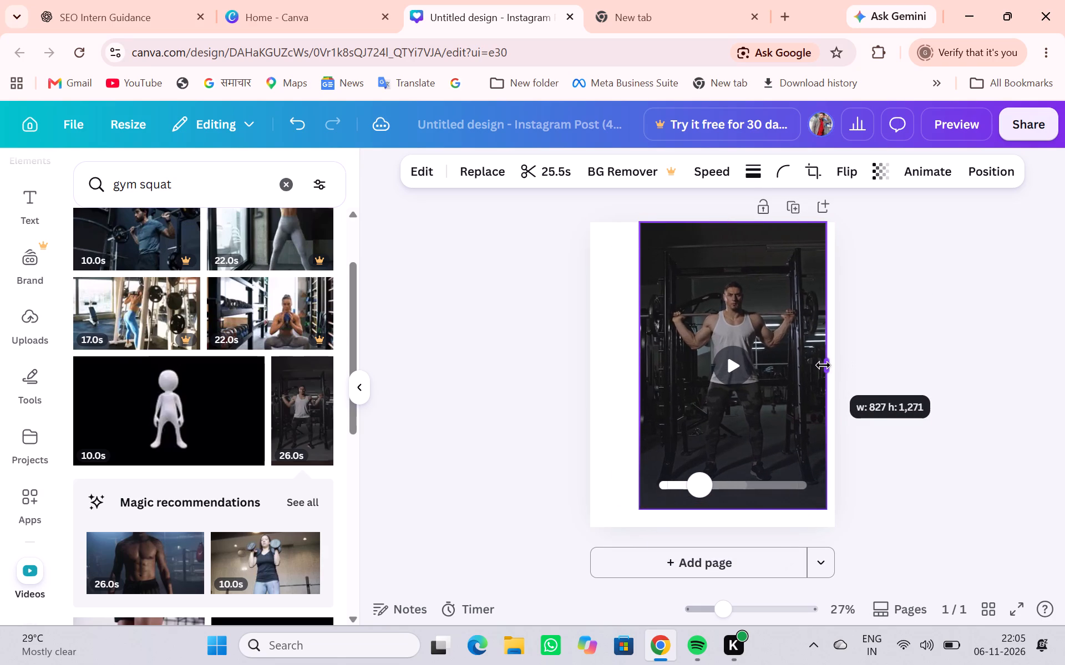
pyautogui.moveTo(823, 365); pyautogui.dragTo(830, 367)
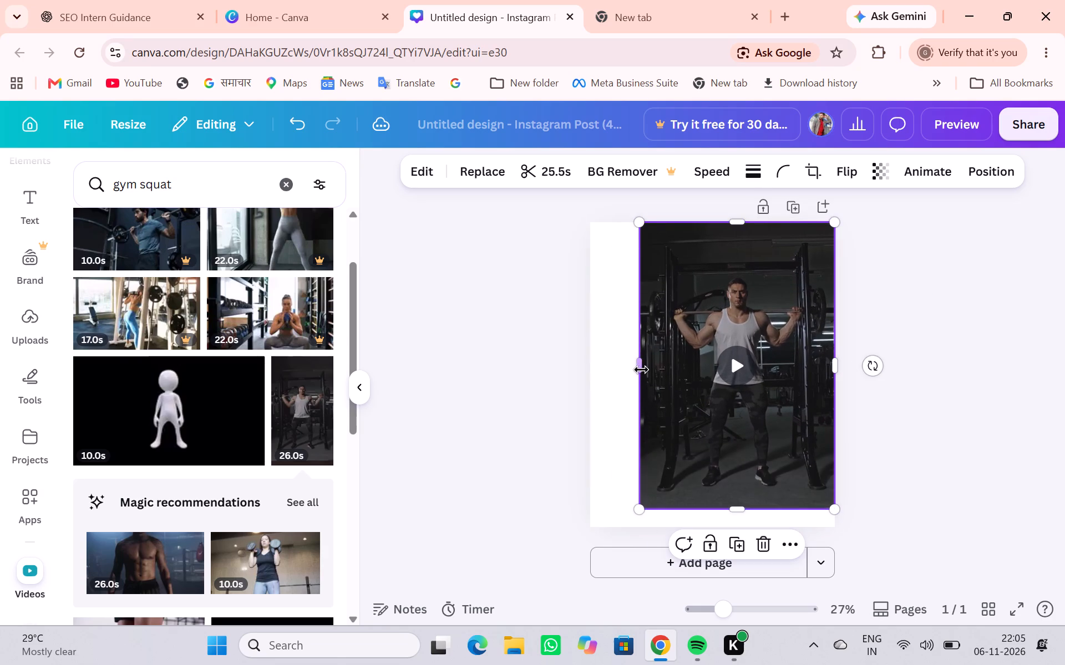
pyautogui.moveTo(642, 370); pyautogui.dragTo(602, 370)
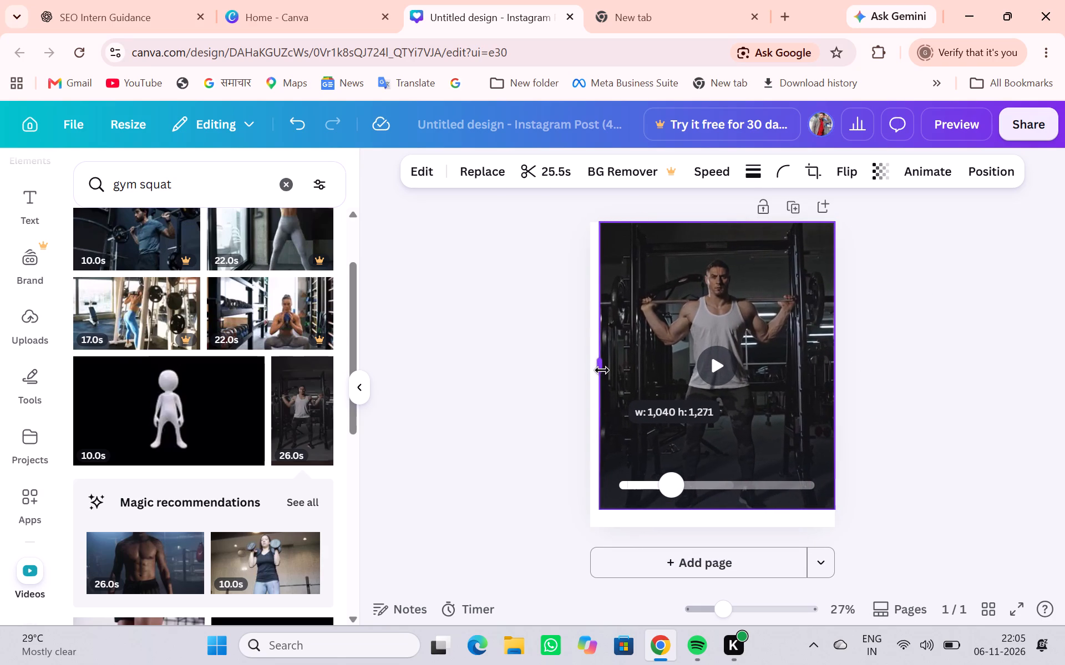
pyautogui.moveTo(602, 370); pyautogui.dragTo(595, 369)
pyautogui.moveTo(708, 497); pyautogui.dragTo(707, 504)
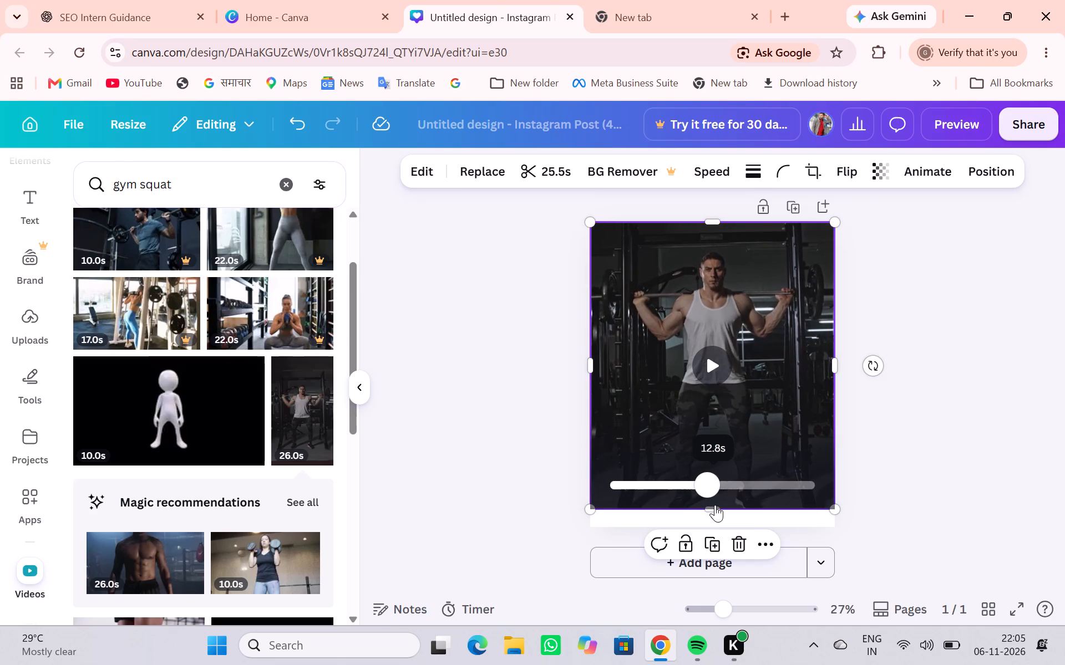
pyautogui.moveTo(712, 510); pyautogui.dragTo(712, 531)
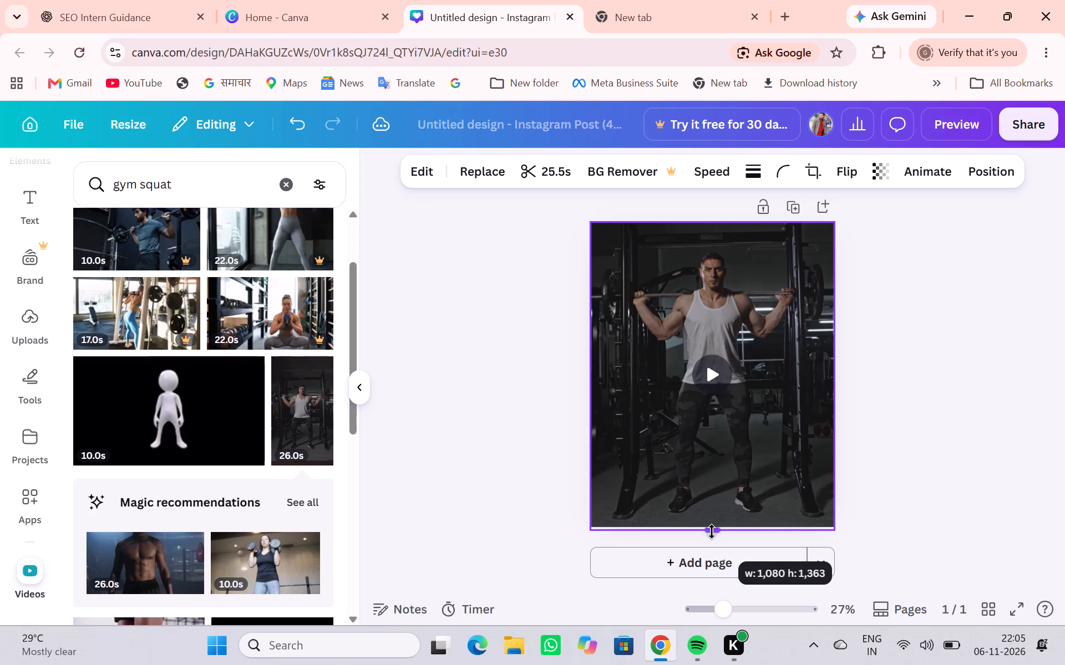
pyautogui.moveTo(712, 531); pyautogui.dragTo(712, 529)
pyautogui.click(921, 468)
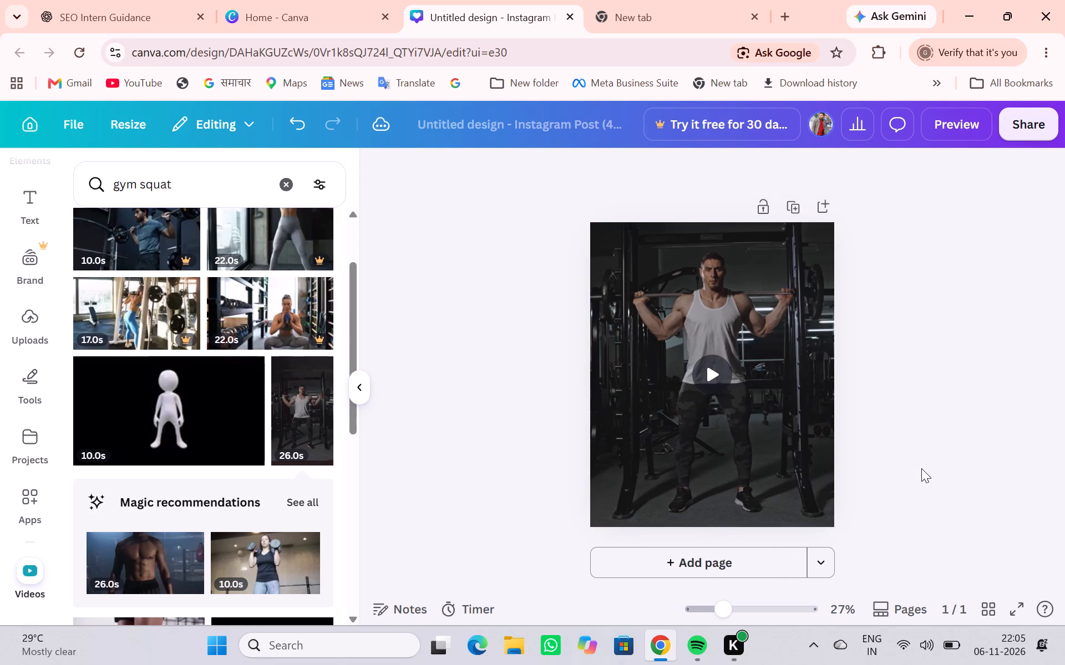
# Play the squat clip on the page to preview it, and deselect it.
pyautogui.click(691, 361)
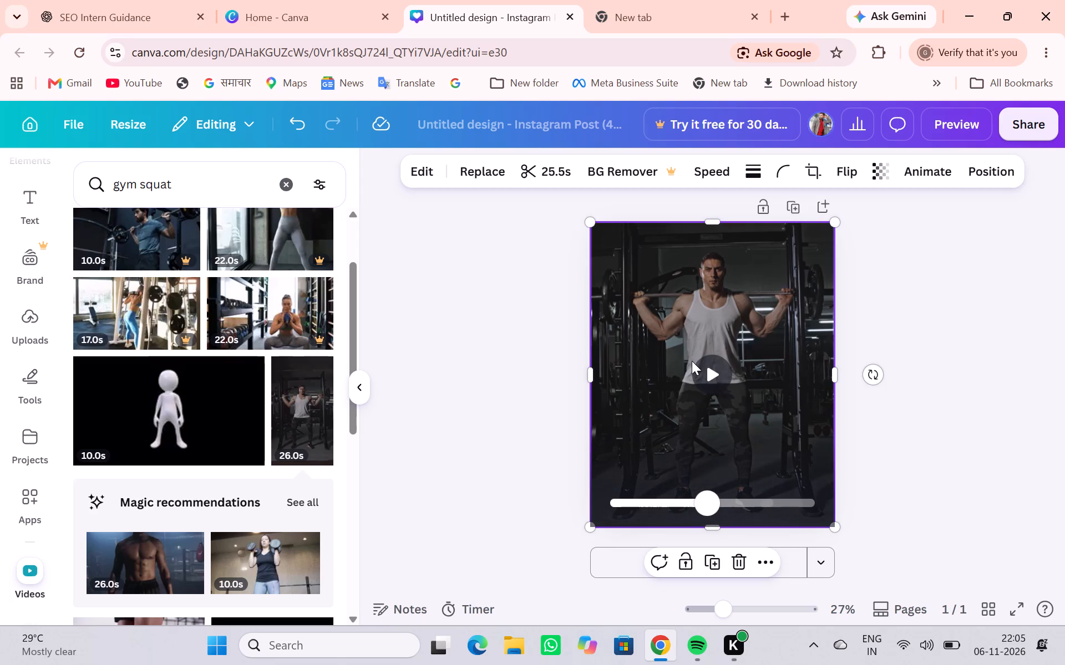
pyautogui.click(714, 371)
pyautogui.click(975, 440)
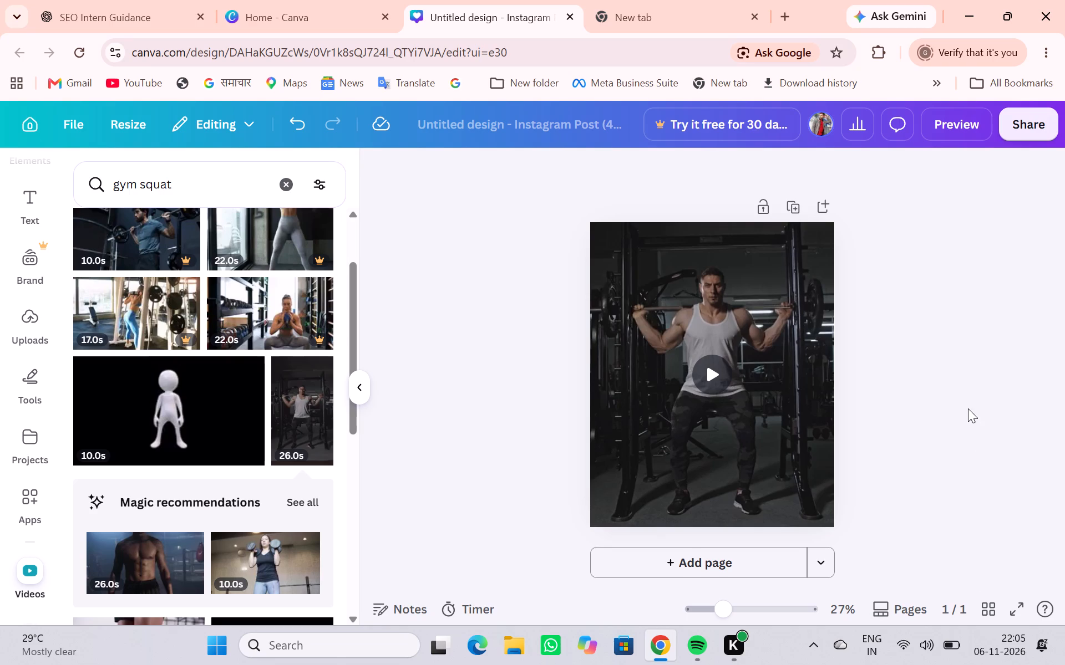
# Add a blank second page to the design.
pyautogui.click(711, 571)
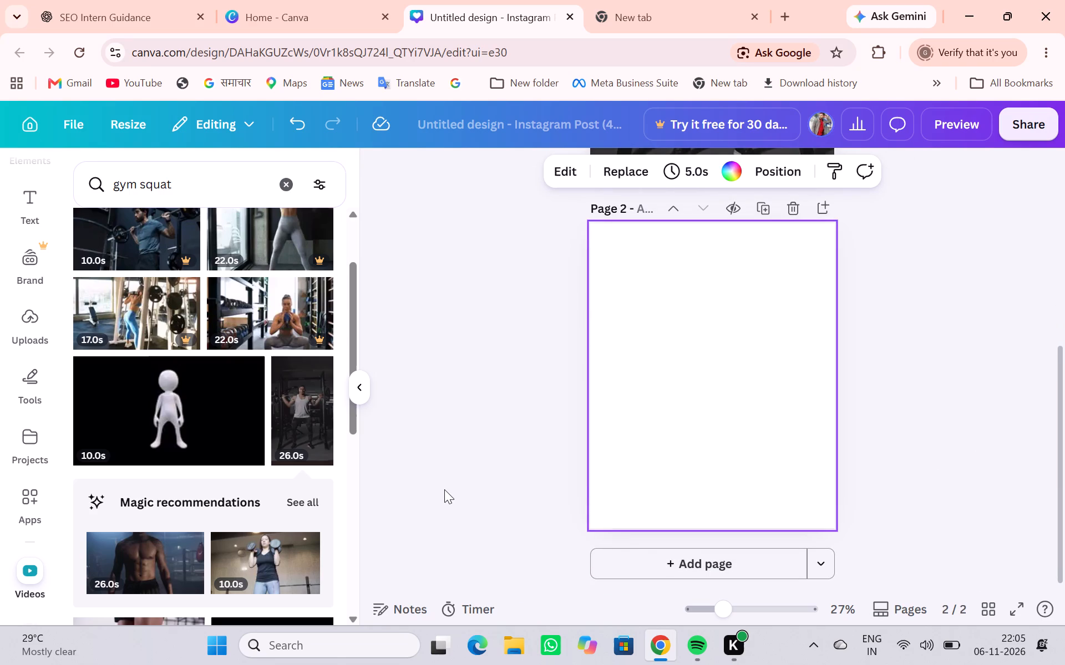
# Replace the "gym squat" video search with a search for "pushup".
pyautogui.scroll(6, 129, 280)
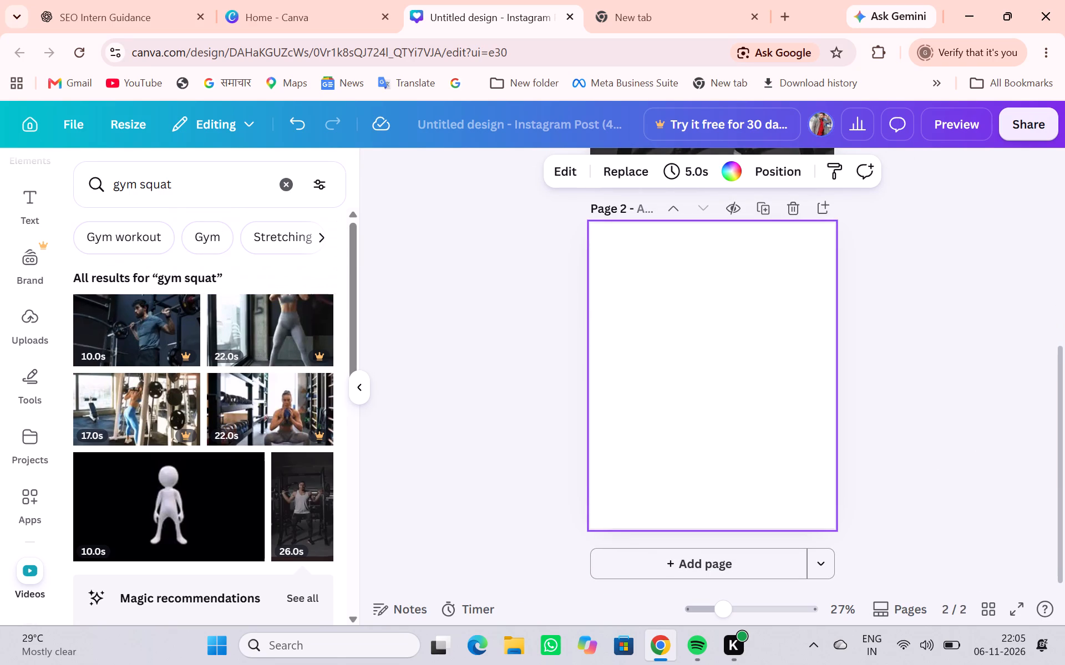
pyautogui.click(197, 196)
pyautogui.press('Delete')
pyautogui.press('BackSpace')
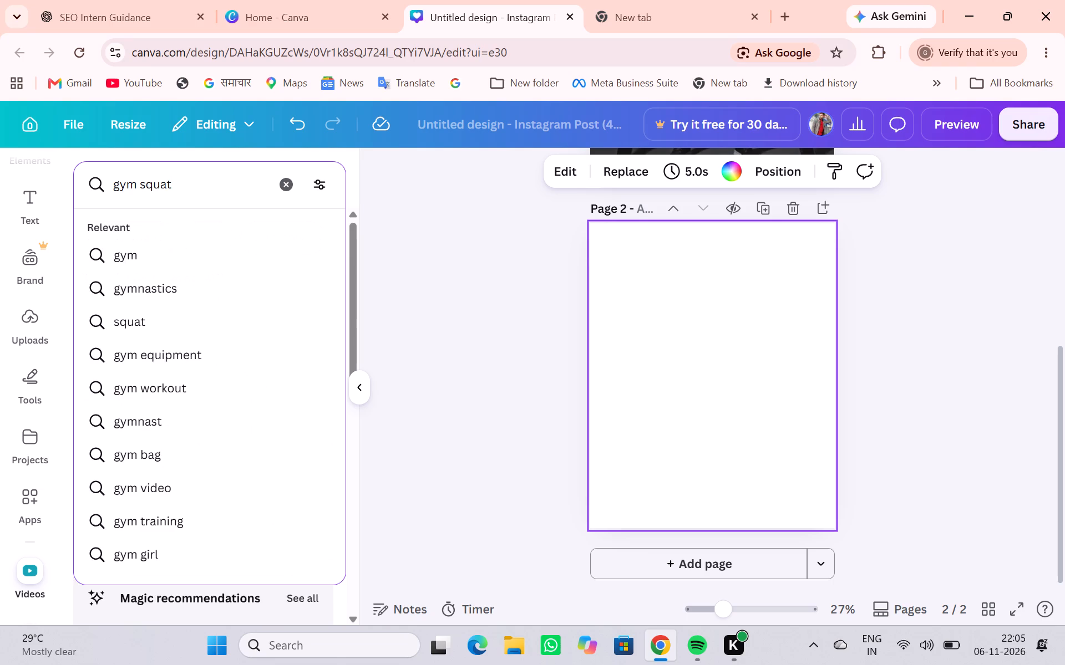
pyautogui.press('BackSpace')
pyautogui.press('BackSpace')
pyautogui.press('BackSpace')
pyautogui.press('BackSpace')
pyautogui.press('p')
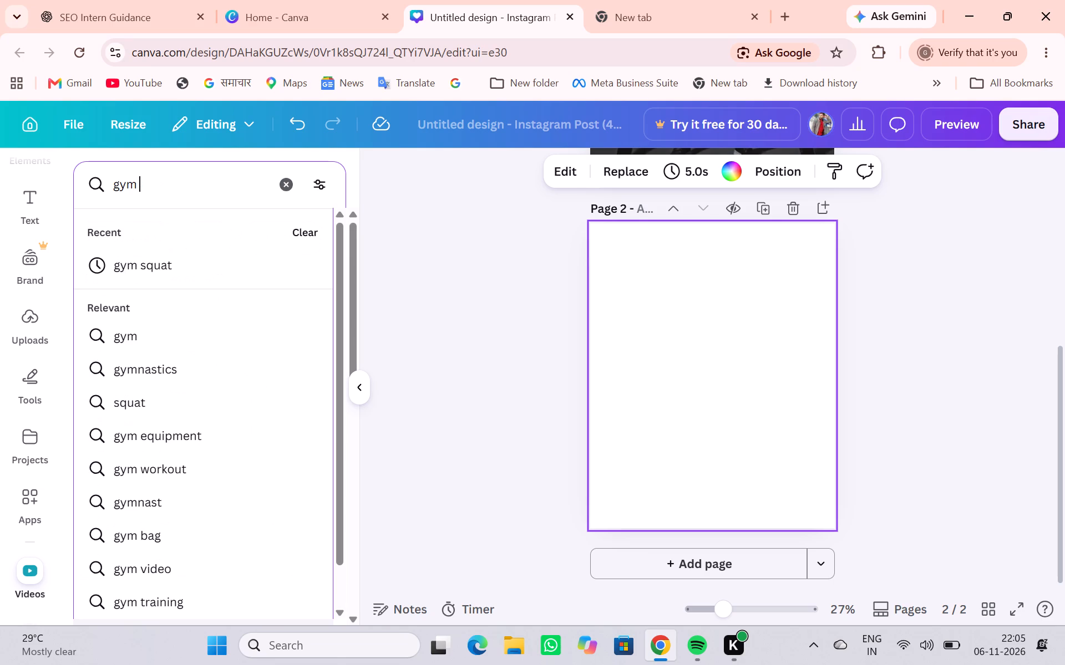
pyautogui.press('u')
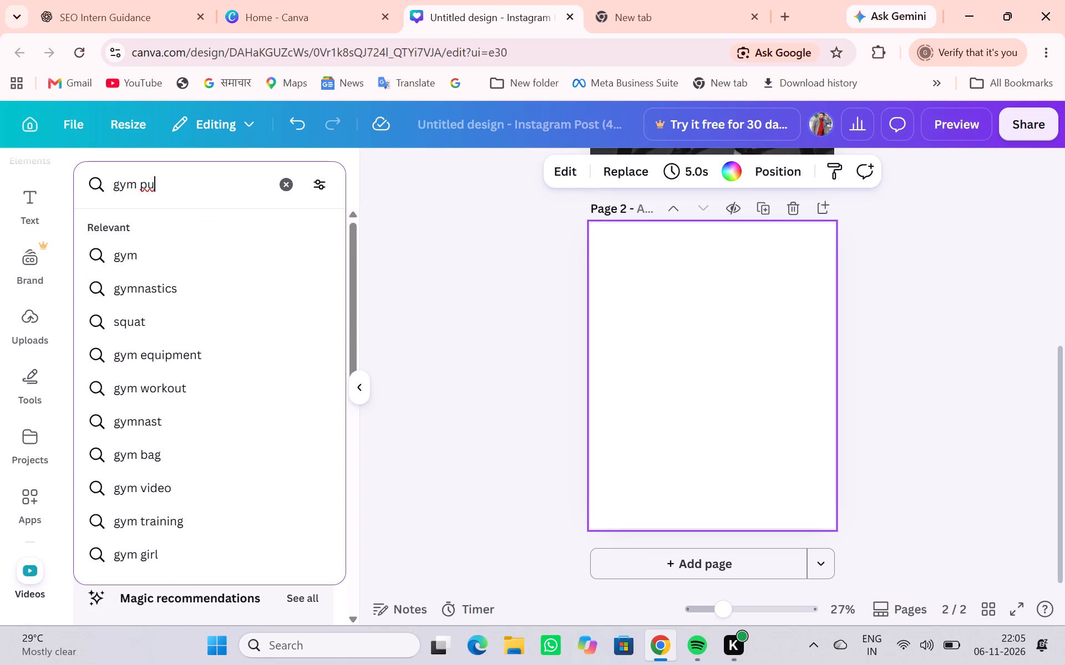
pyautogui.press('s')
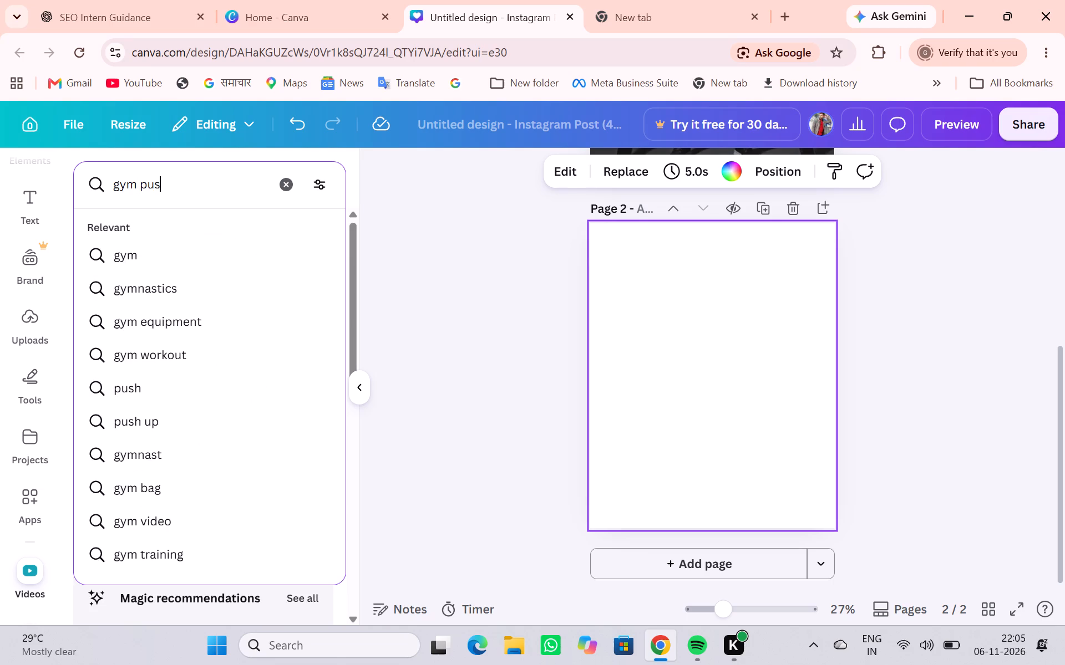
pyautogui.click(105, 392)
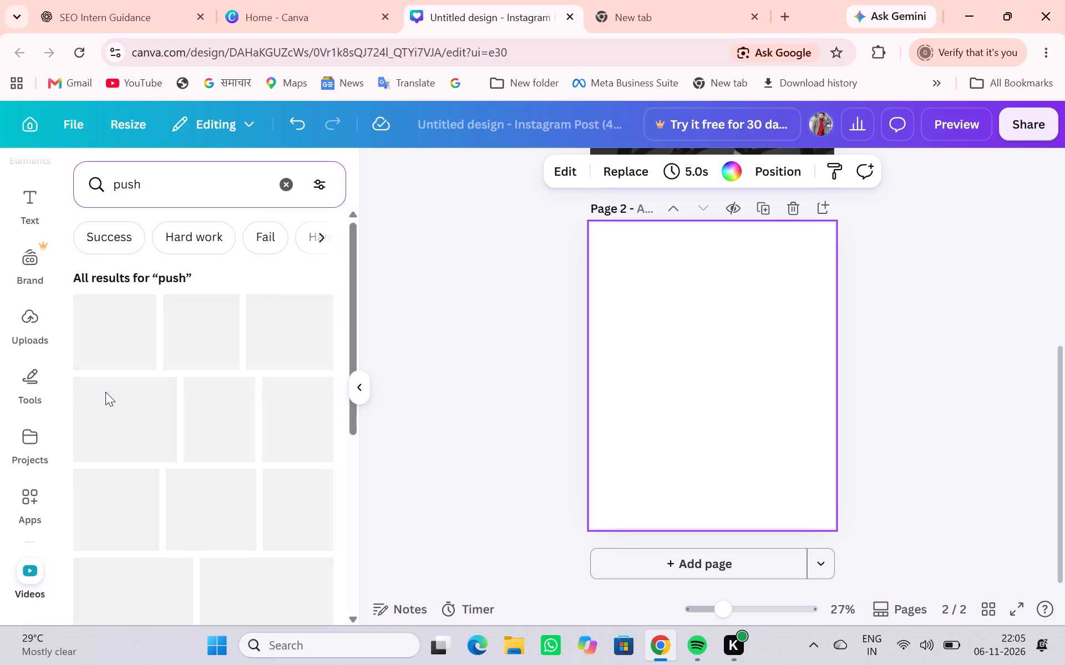
pyautogui.click(163, 178)
pyautogui.write('up')
pyautogui.press('Return')
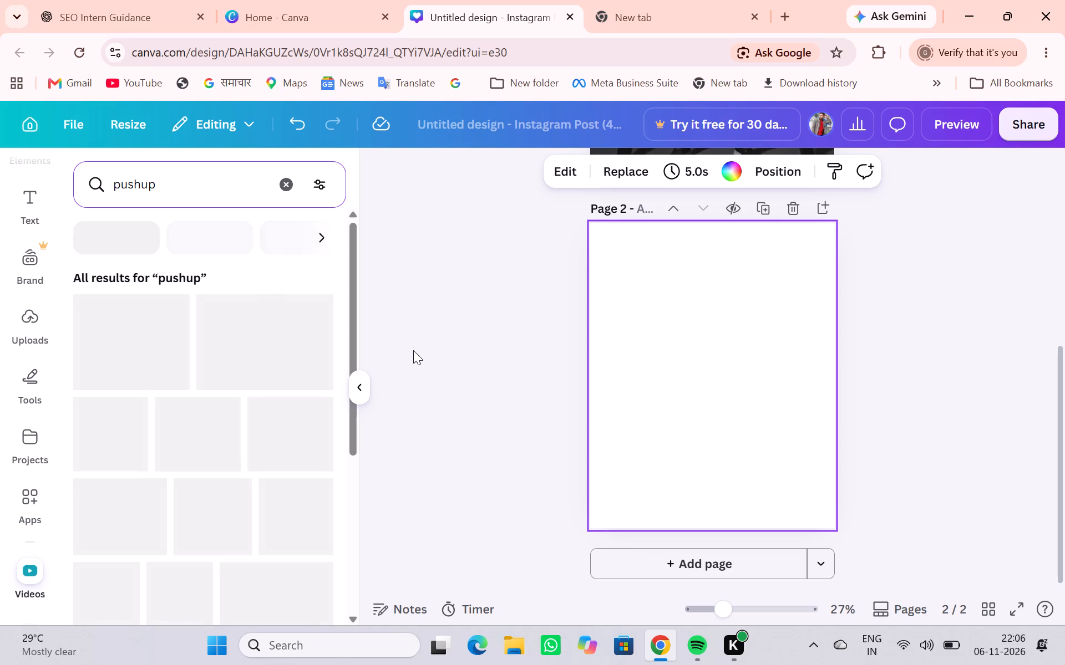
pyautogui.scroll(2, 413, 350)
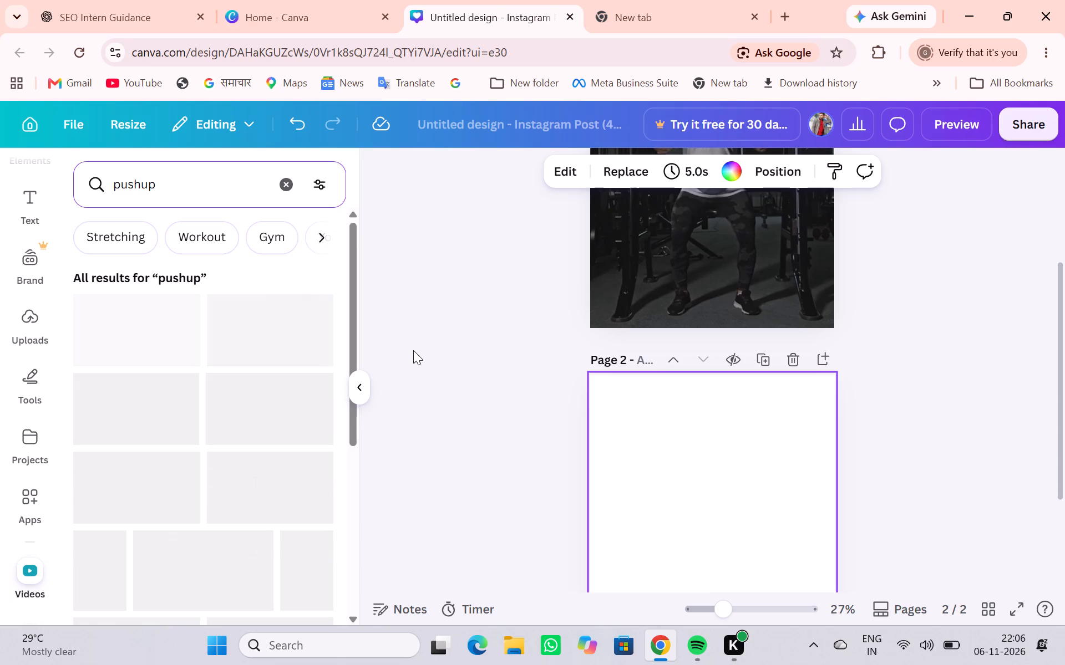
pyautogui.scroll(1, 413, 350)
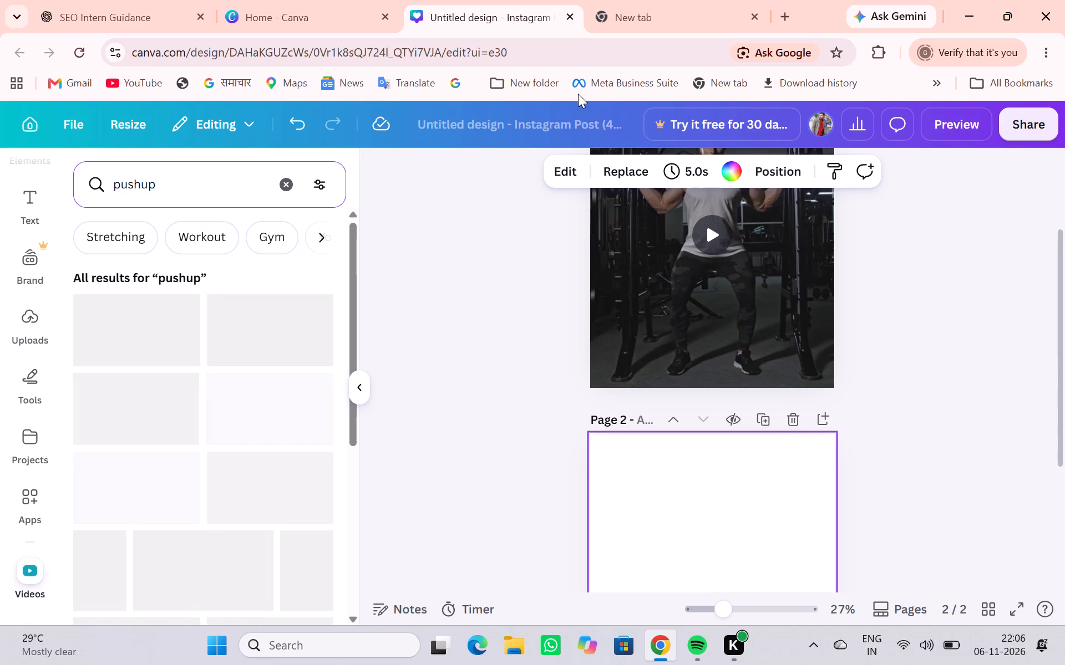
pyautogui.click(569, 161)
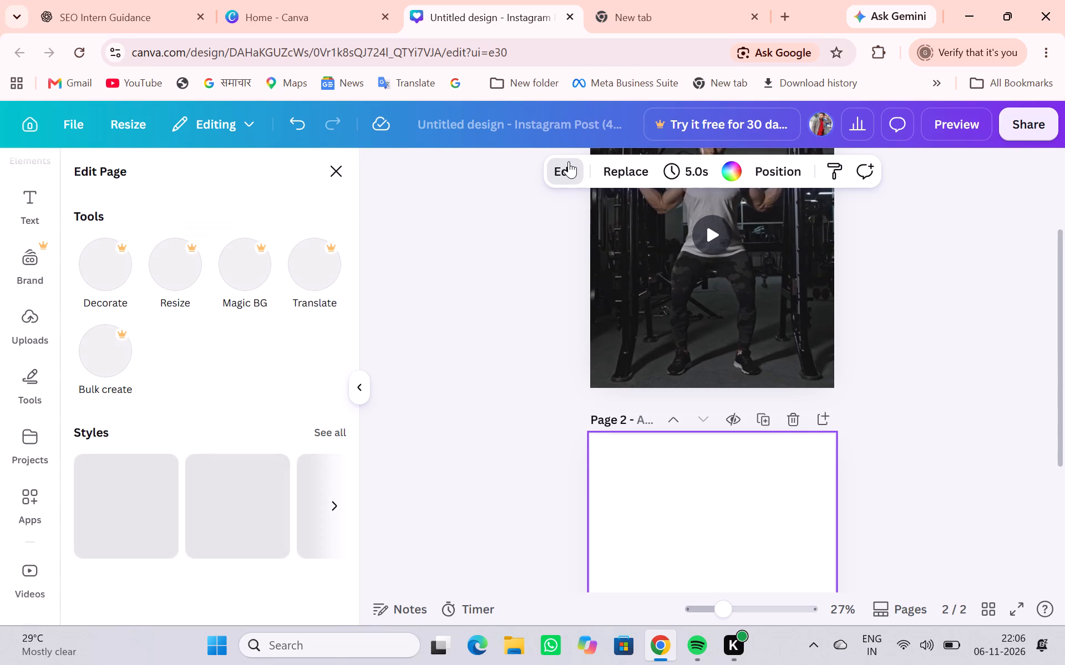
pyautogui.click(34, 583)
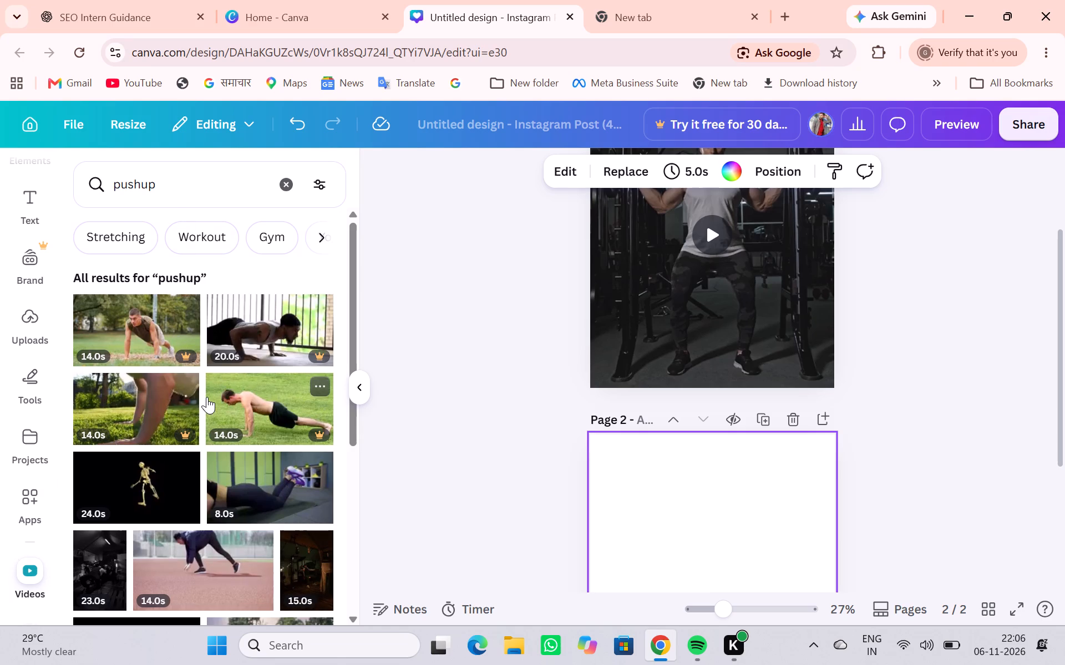
# Look through the "pushup" video results for a free clip that suits the blank second page.
pyautogui.scroll(-3, 207, 397)
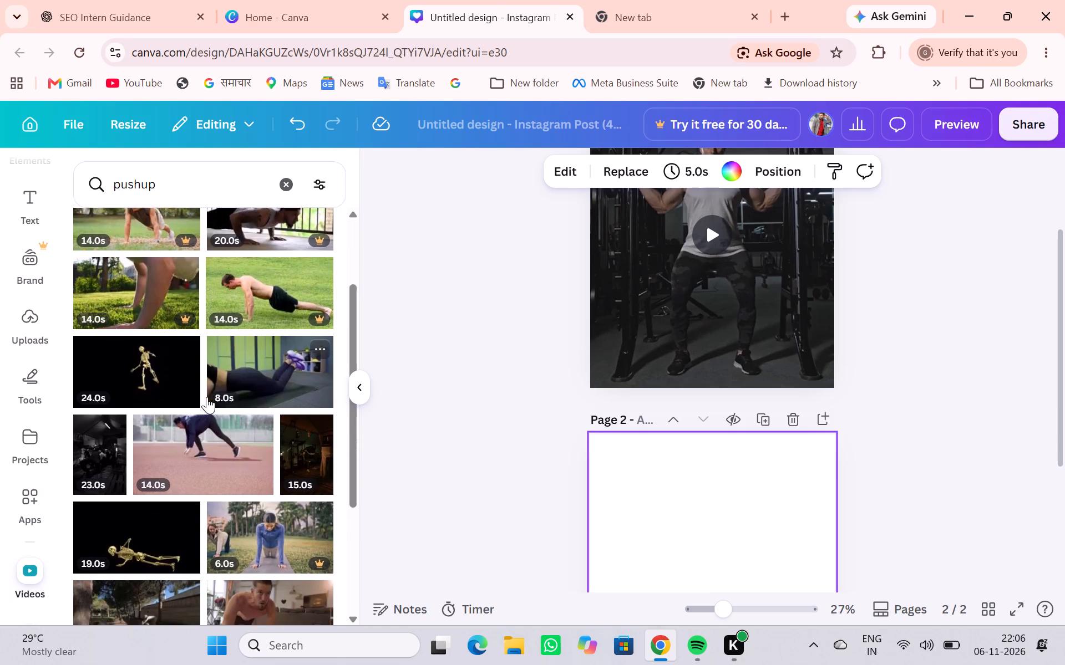
pyautogui.scroll(-1, 207, 397)
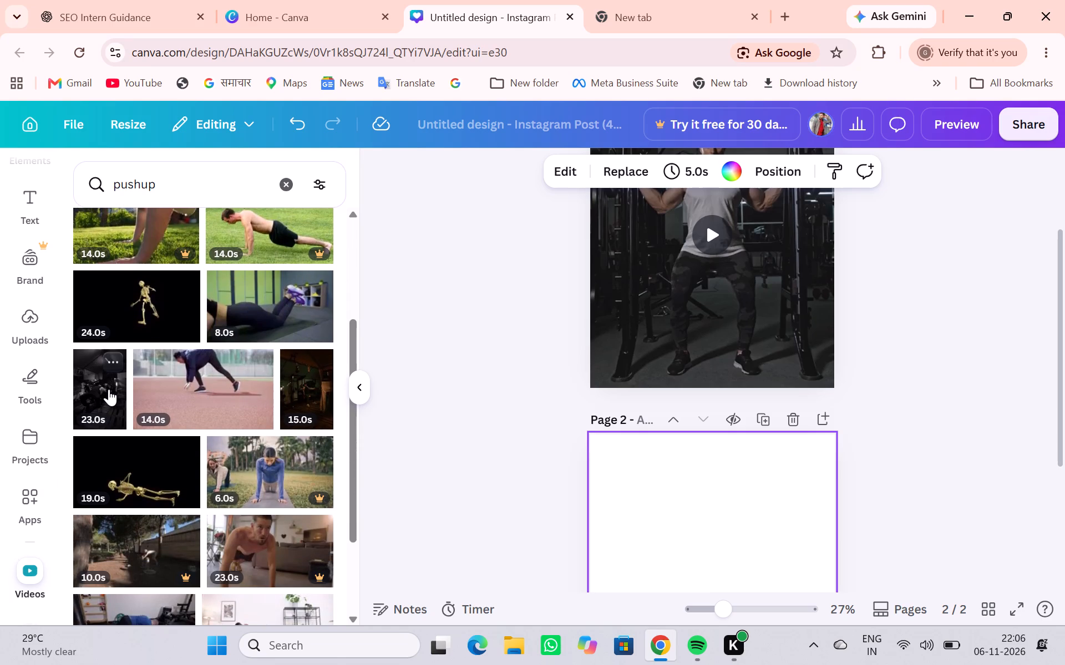
pyautogui.scroll(-2, 226, 471)
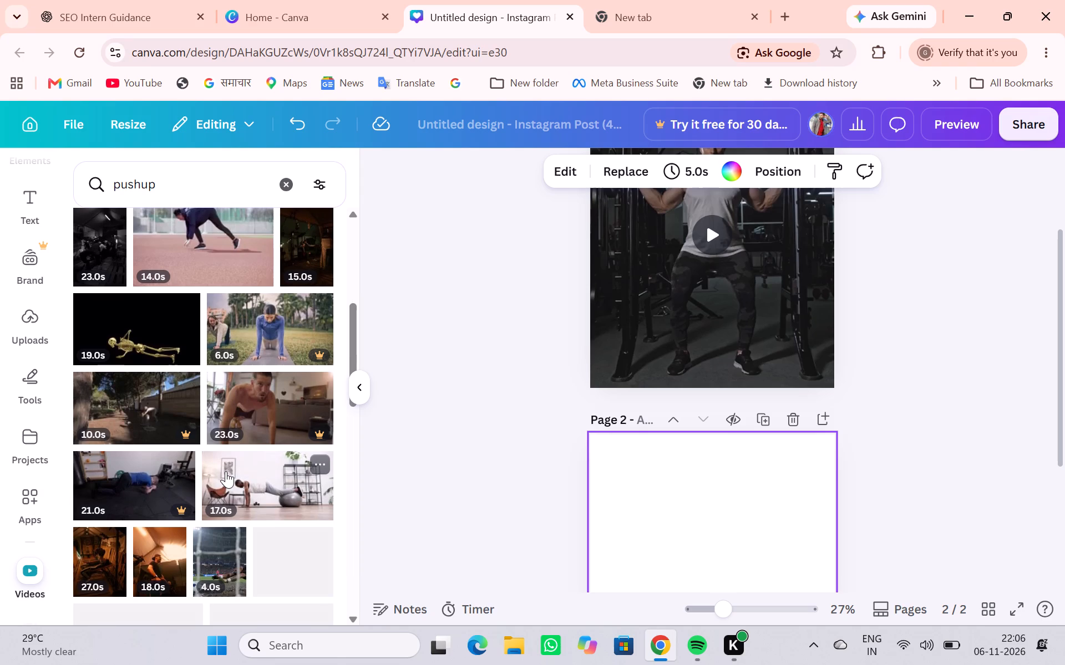
pyautogui.scroll(-2, 226, 471)
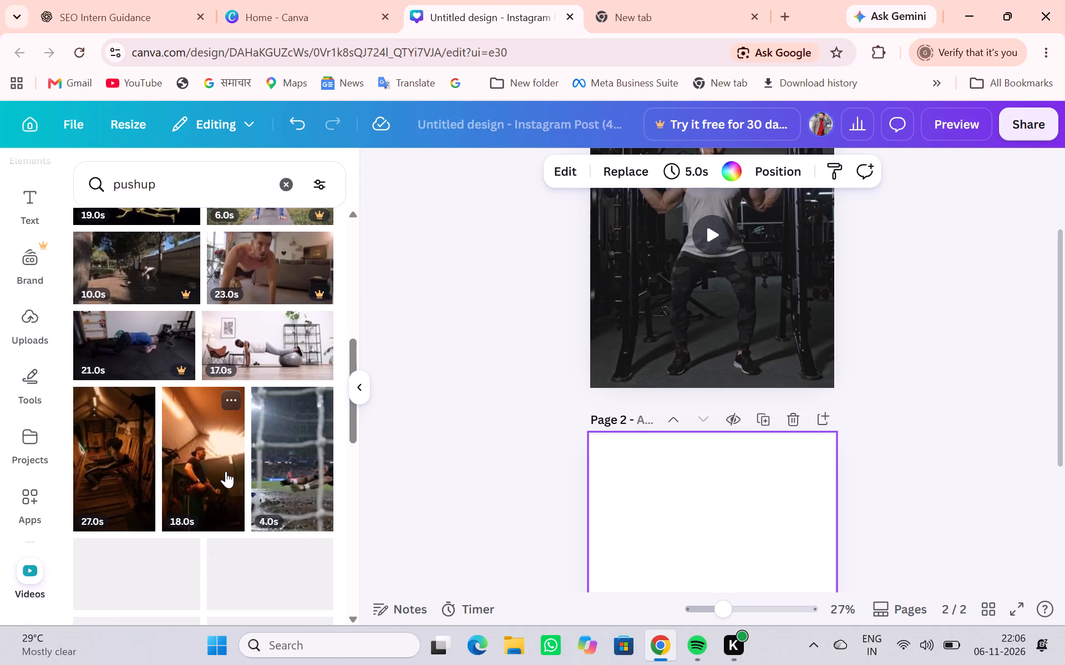
pyautogui.scroll(-1, 226, 471)
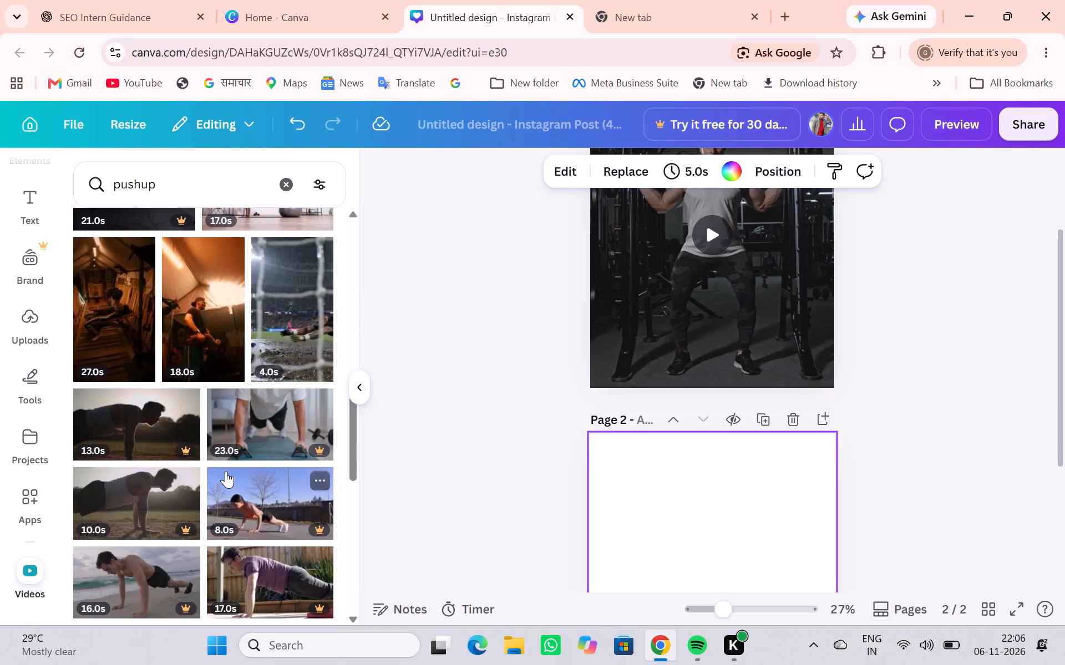
pyautogui.scroll(10, 226, 471)
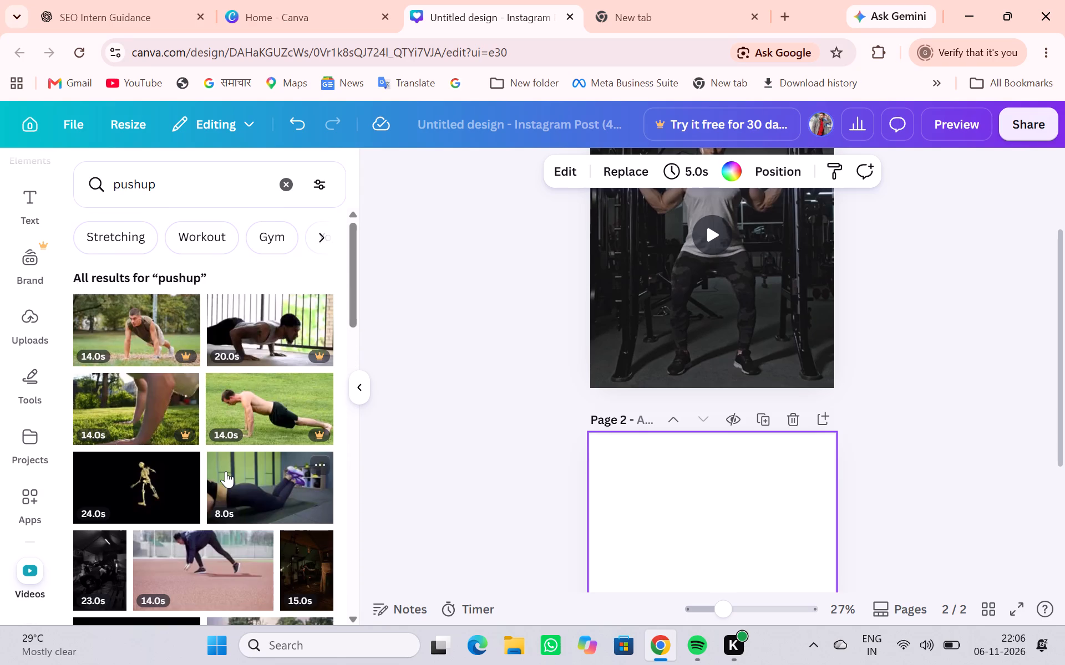
pyautogui.scroll(-1, 226, 471)
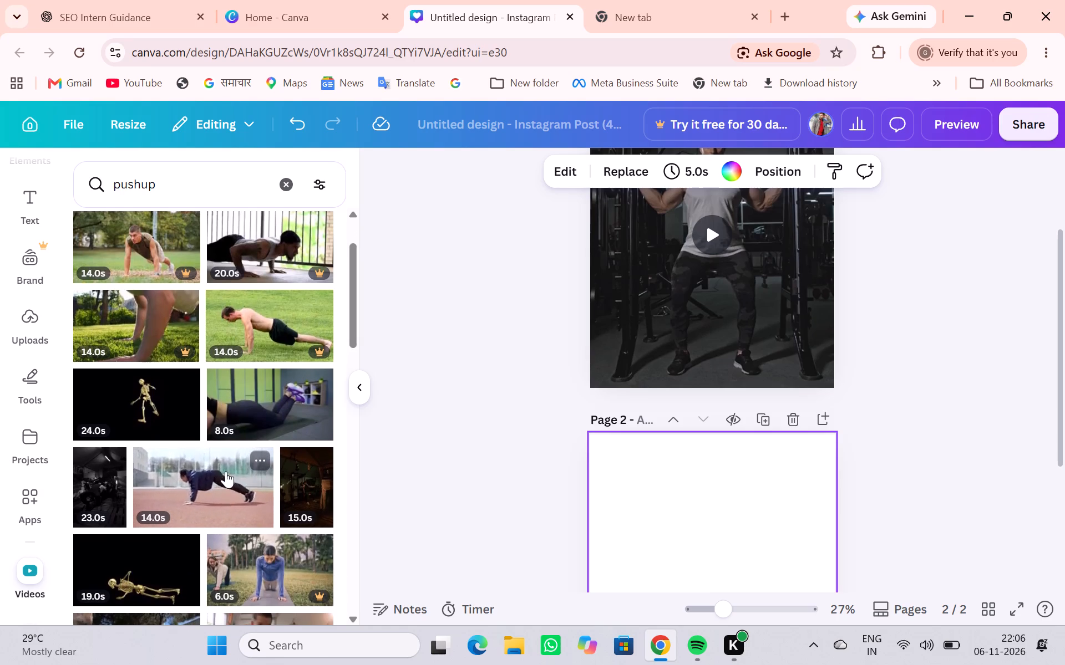
pyautogui.scroll(-3, 226, 471)
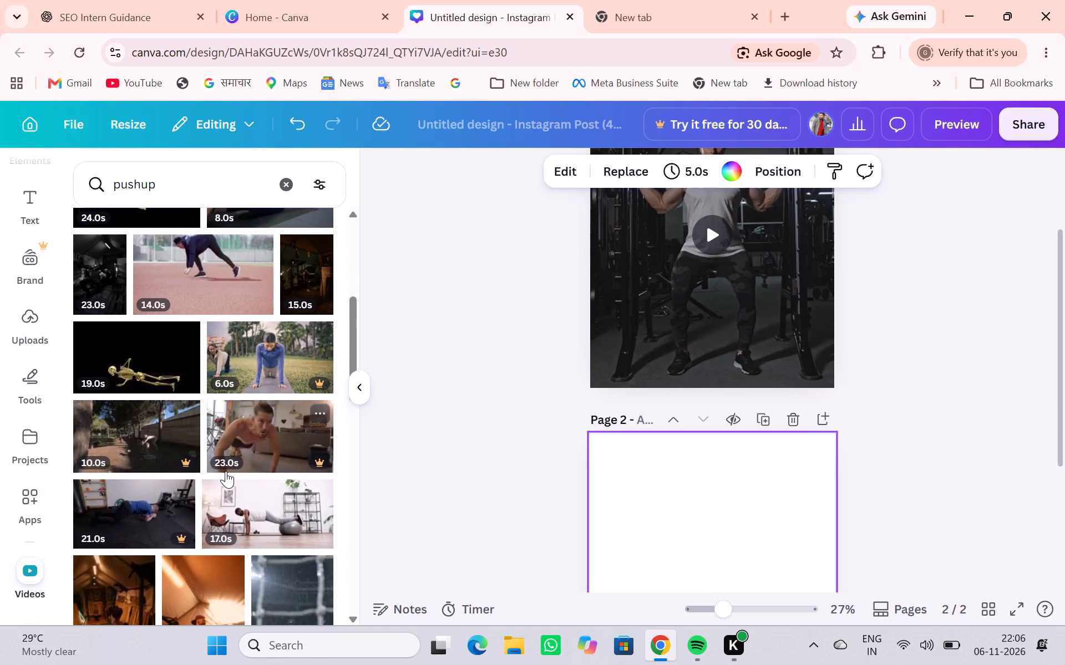
pyautogui.scroll(-4, 226, 471)
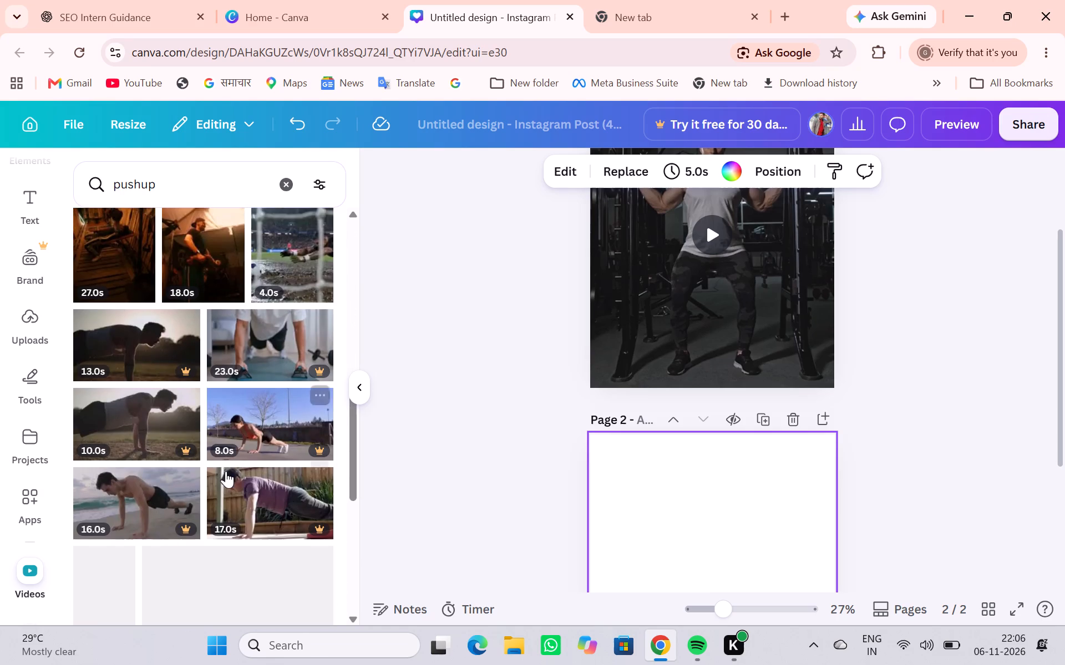
pyautogui.scroll(-5, 226, 471)
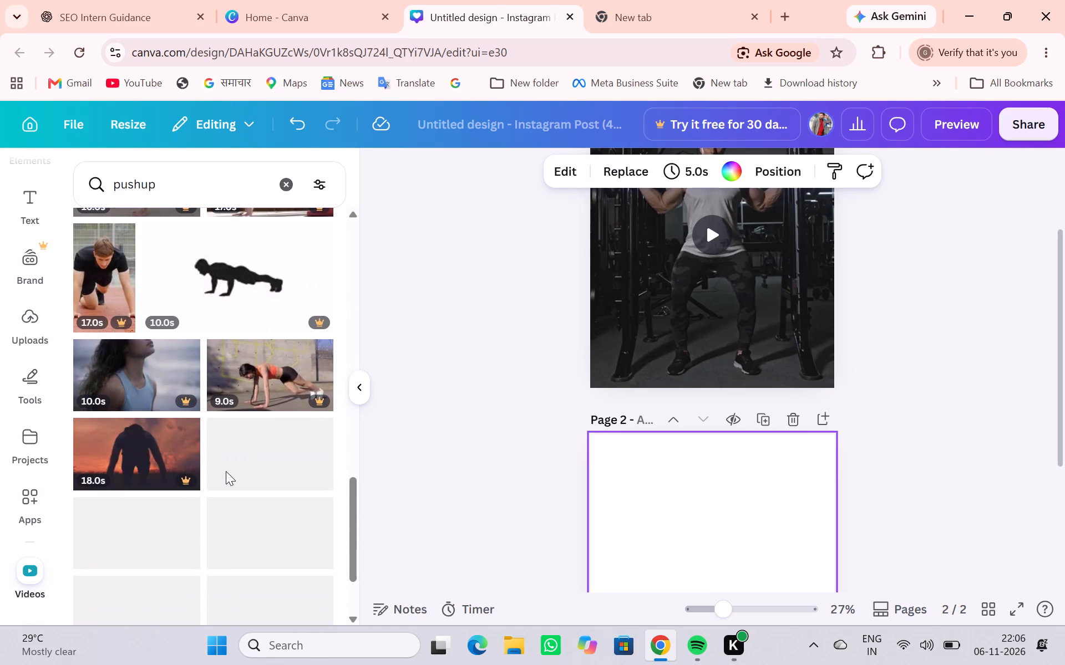
pyautogui.scroll(-3, 226, 471)
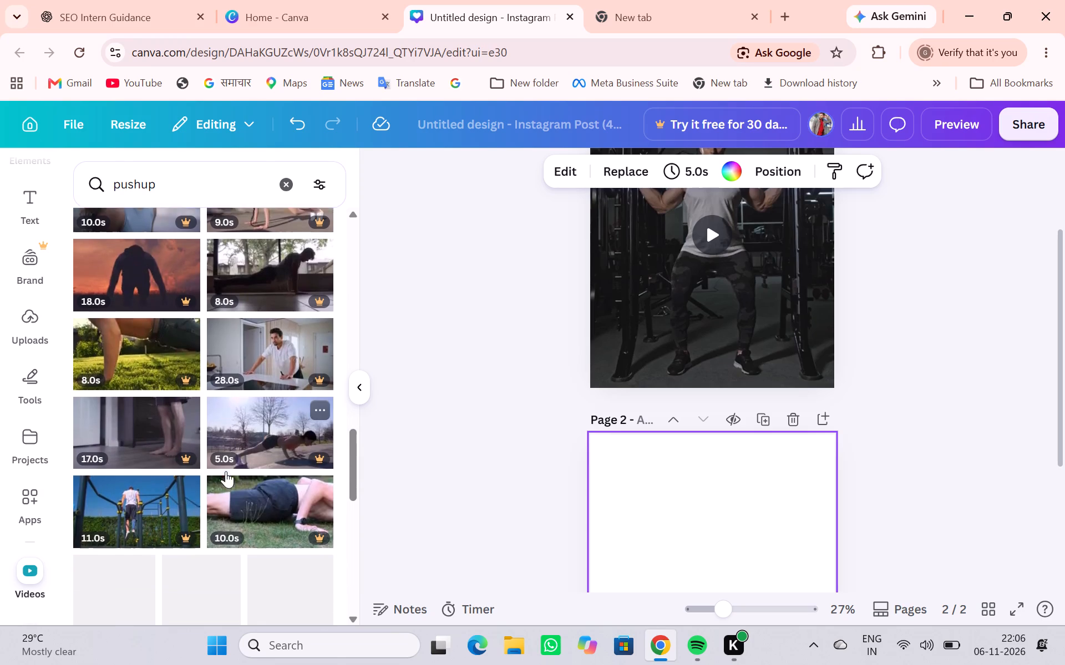
pyautogui.scroll(-1, 226, 471)
pyautogui.scroll(1, 226, 471)
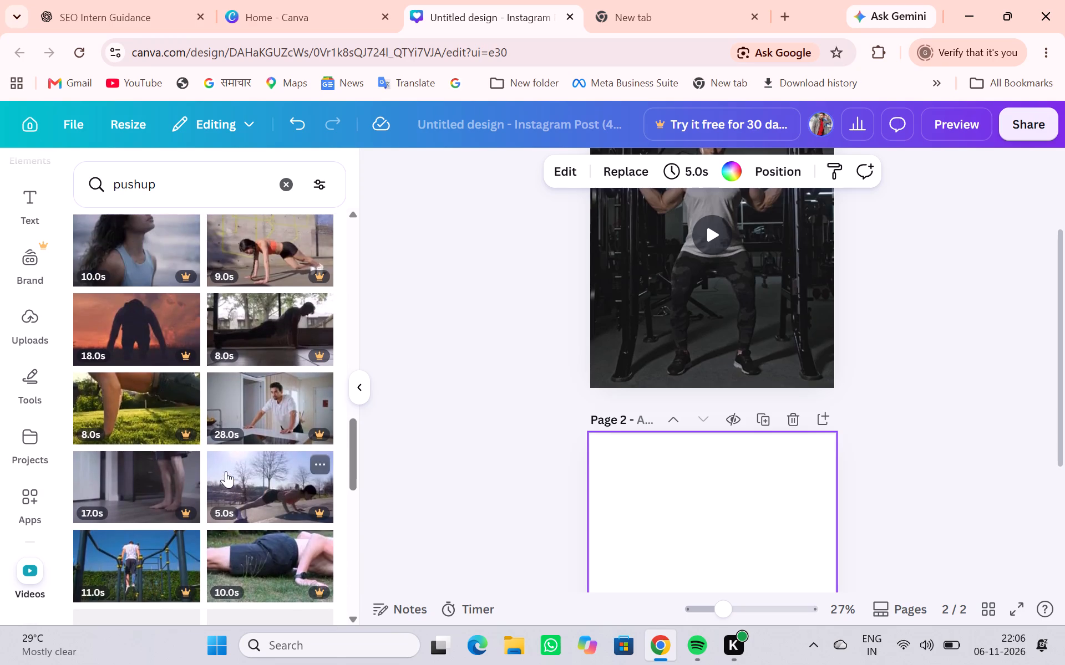
pyautogui.scroll(14, 226, 471)
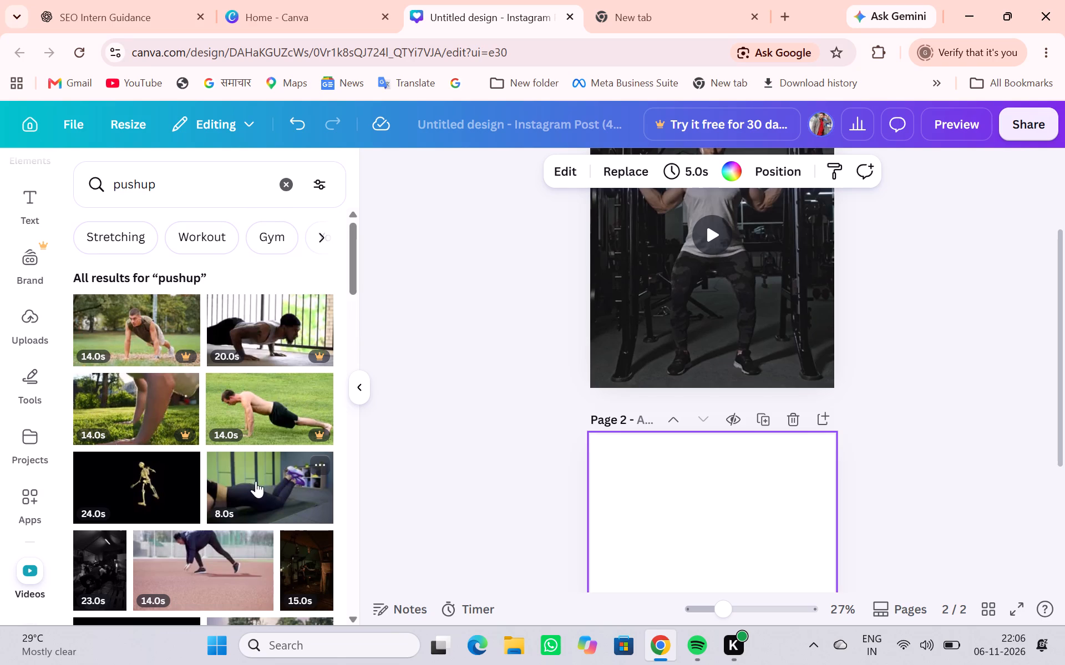
# Add the free 14.0s clip of a person in a plank on a red running track to page 2.
pyautogui.scroll(-1, 289, 494)
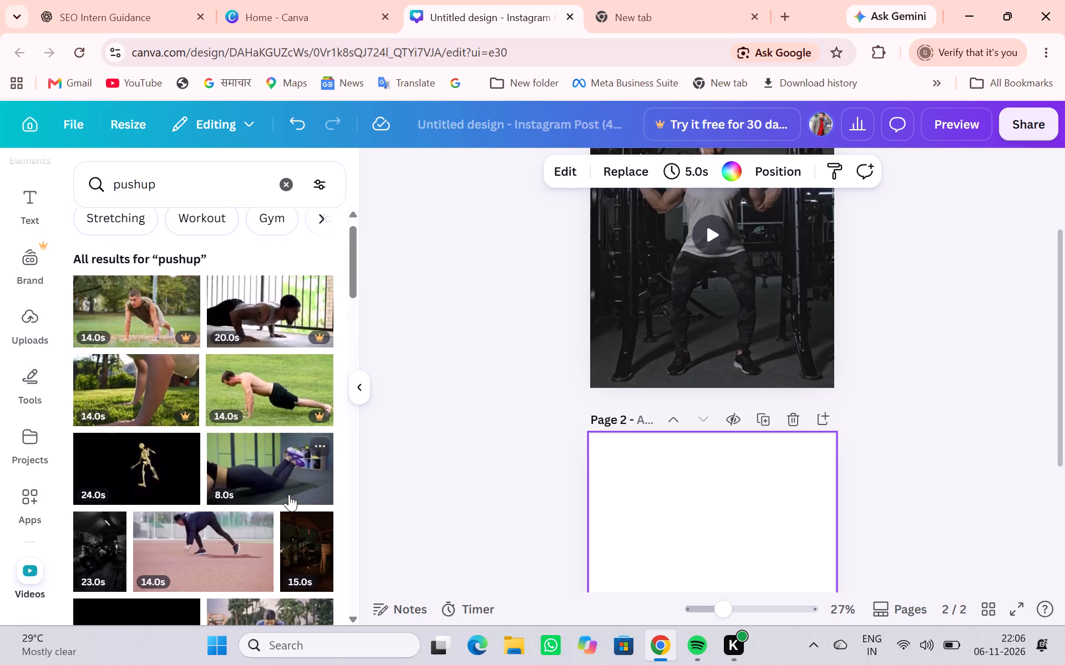
pyautogui.scroll(-2, 289, 494)
pyautogui.click(214, 534)
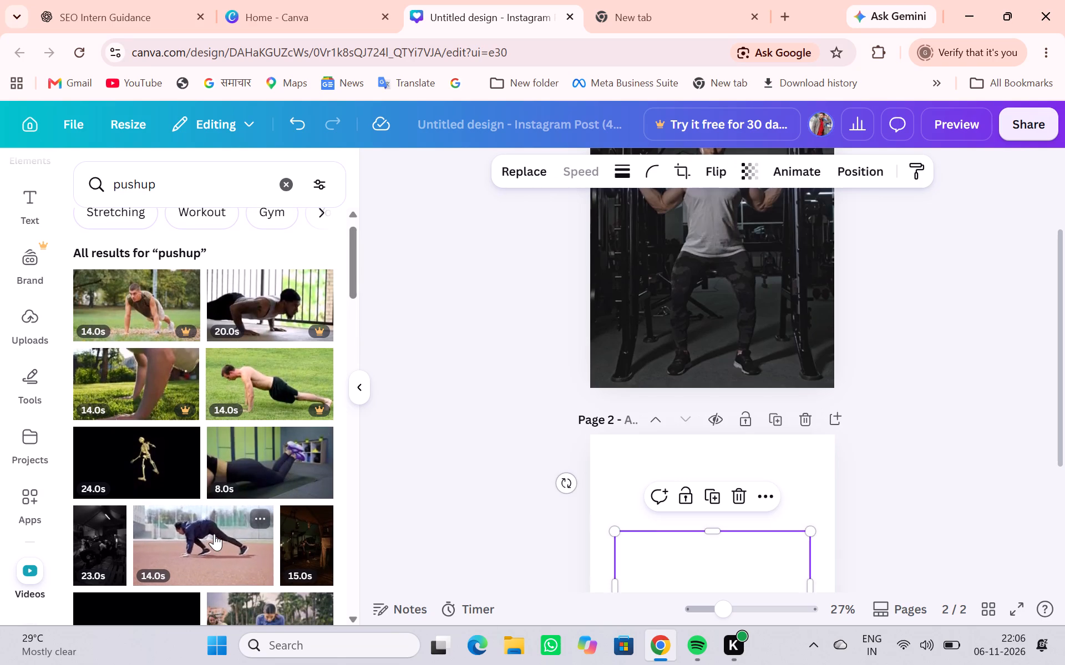
pyautogui.scroll(-1, 480, 476)
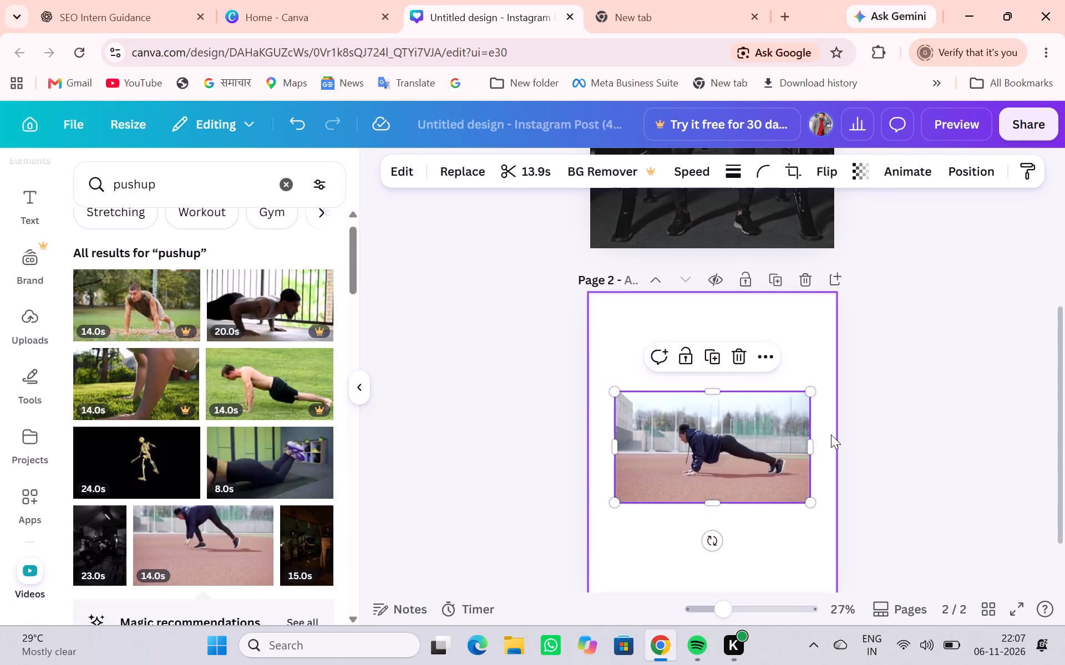
# Delete the running-track pushup clip from page 2.
pyautogui.click(688, 478)
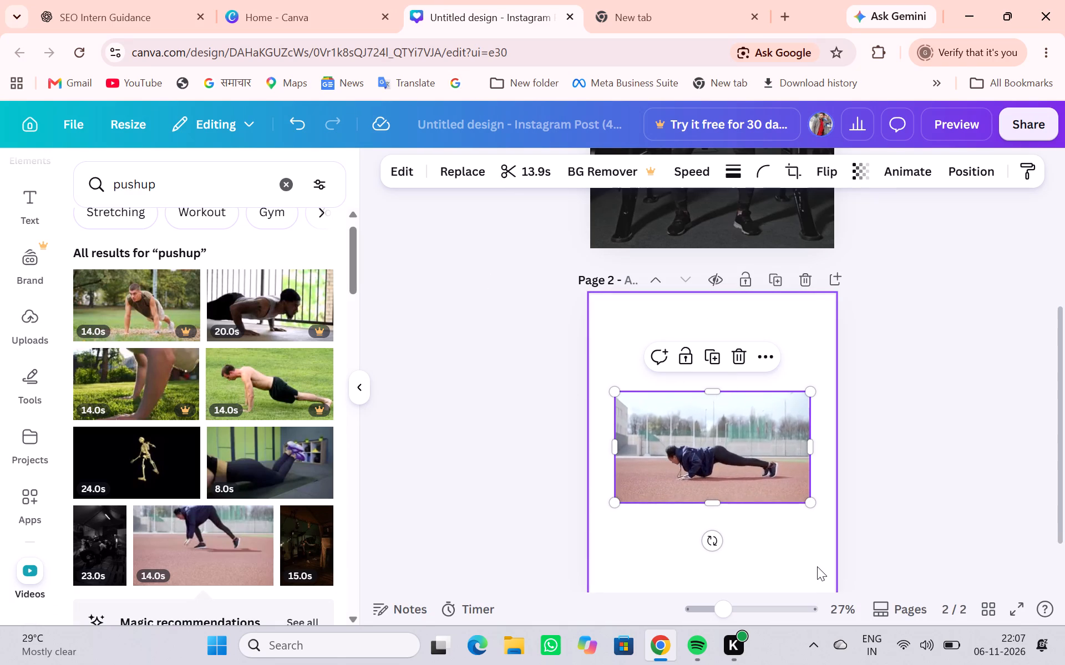
pyautogui.click(738, 353)
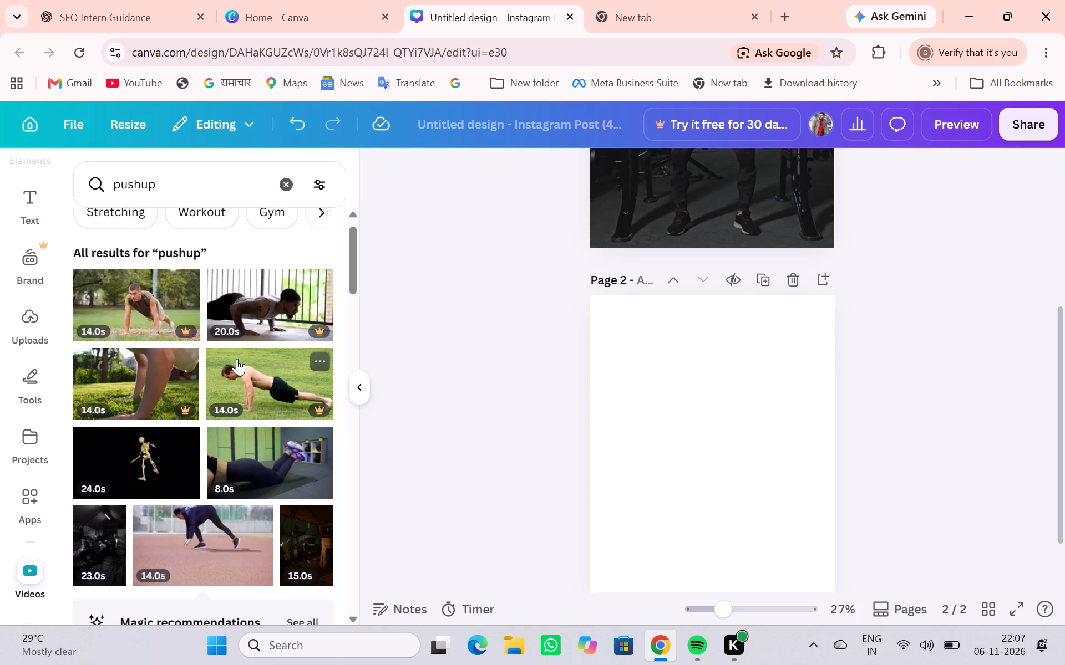
# Browse the "pushup" video results for a free pushup clip suitable for page 2.
pyautogui.scroll(-2, 235, 360)
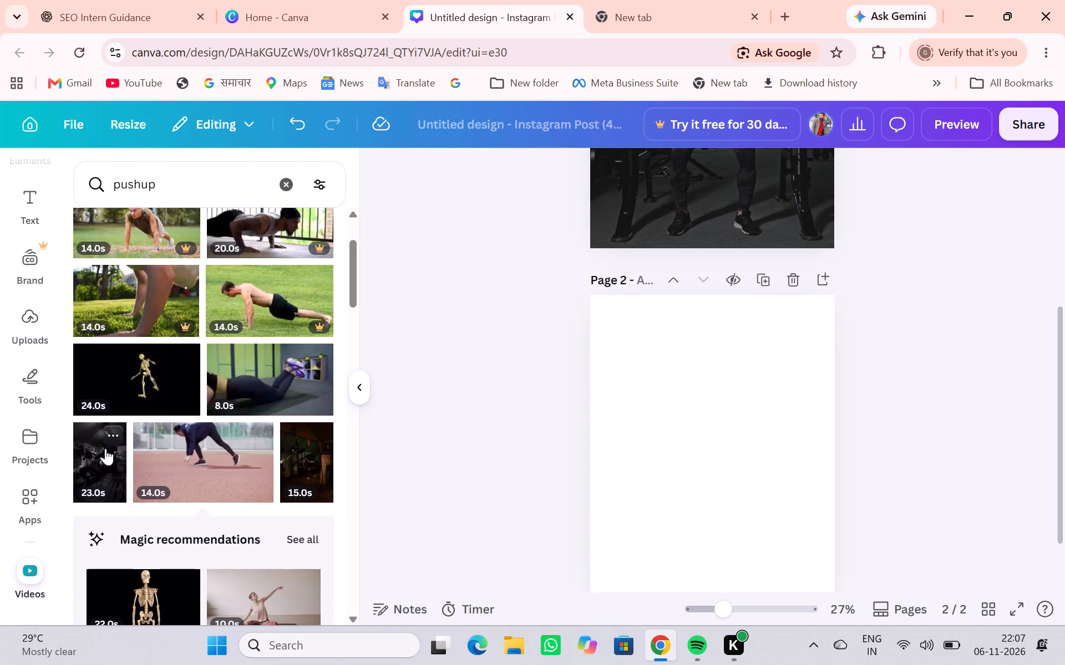
pyautogui.scroll(-4, 105, 448)
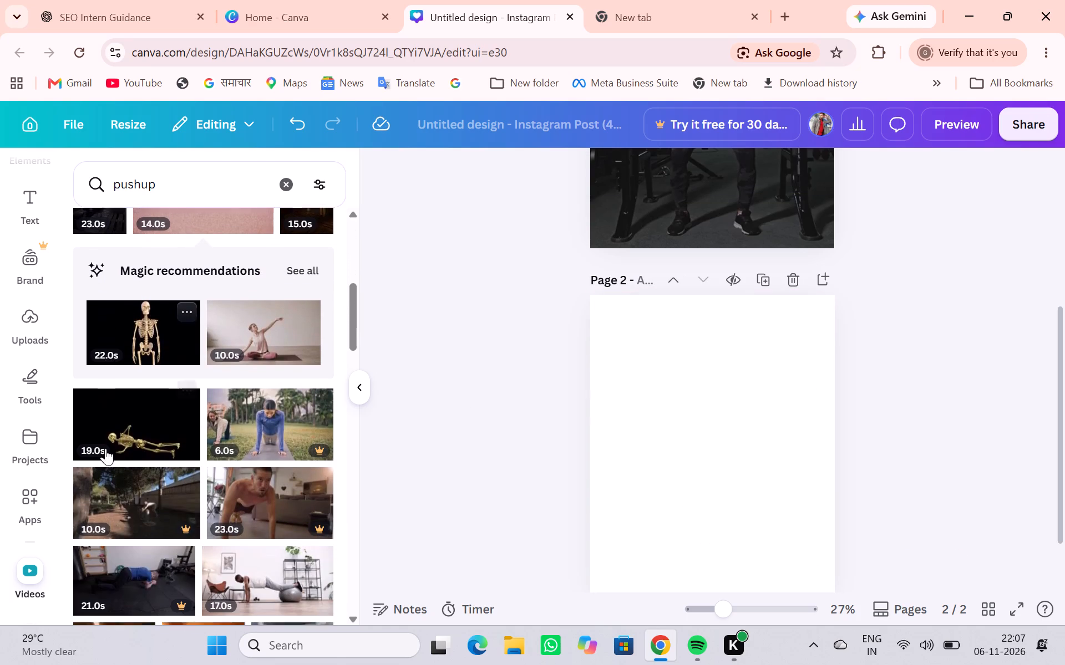
pyautogui.scroll(-1, 105, 448)
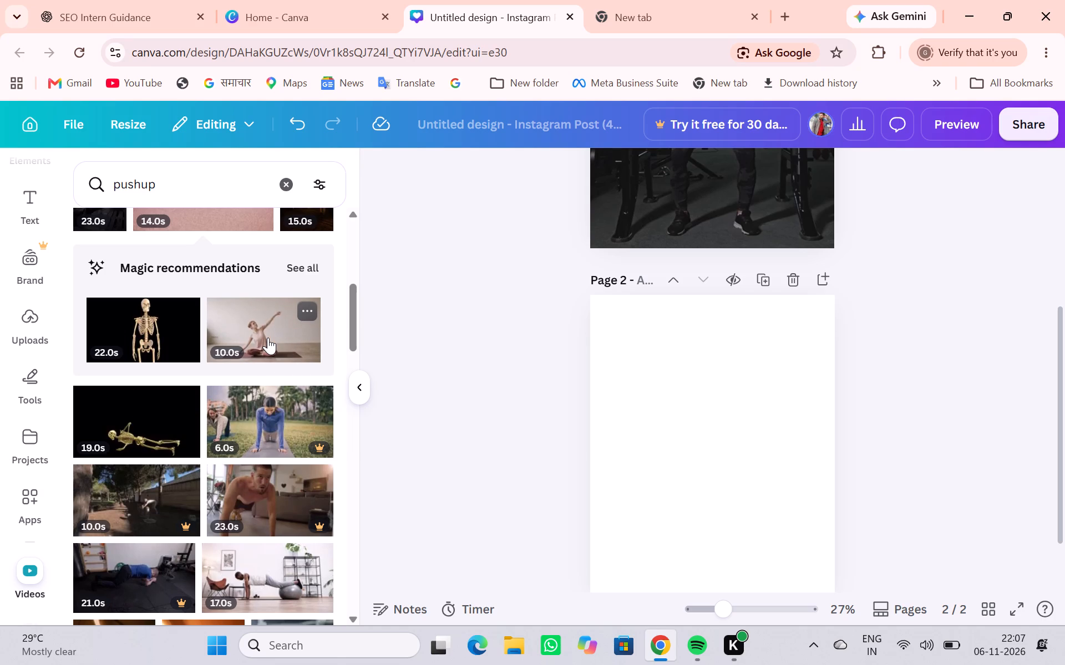
pyautogui.scroll(-2, 268, 337)
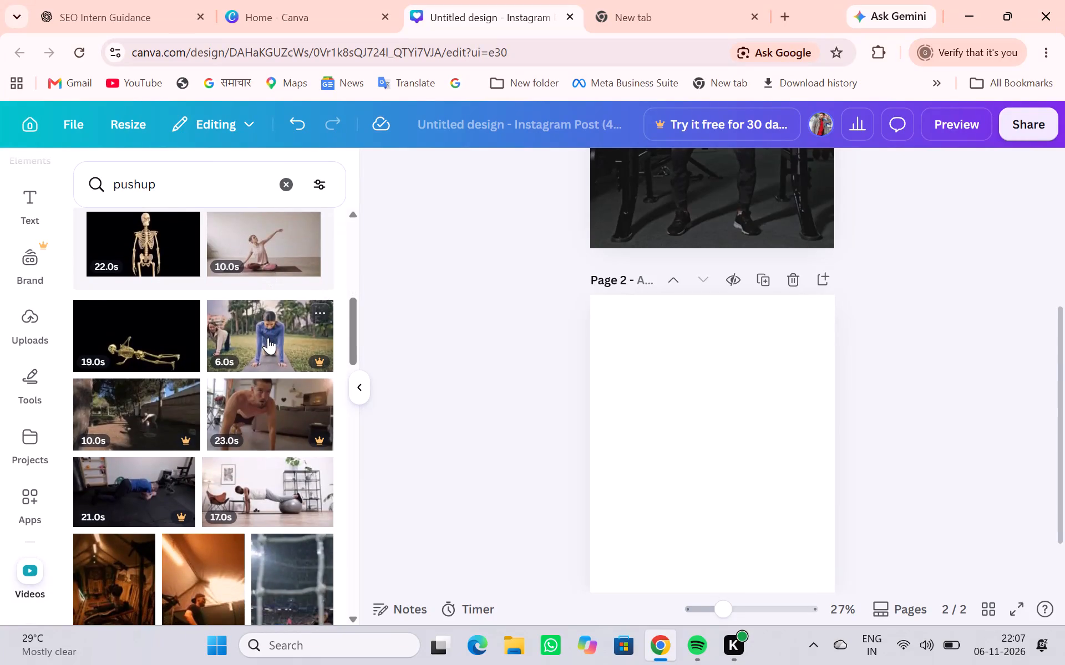
pyautogui.scroll(-1, 268, 337)
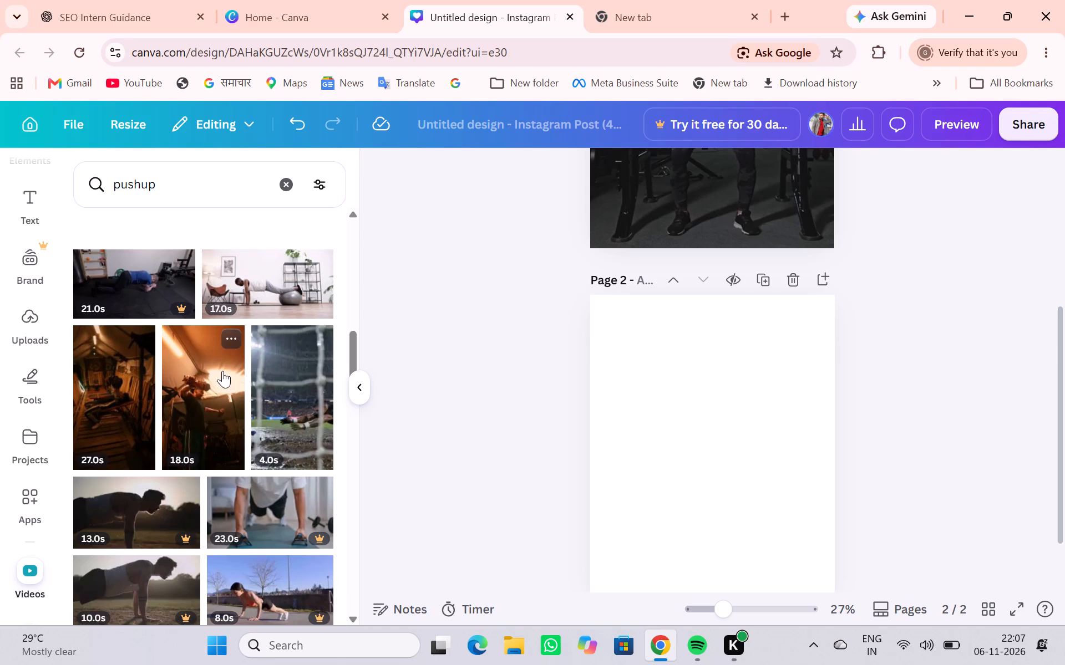
pyautogui.scroll(-2, 213, 393)
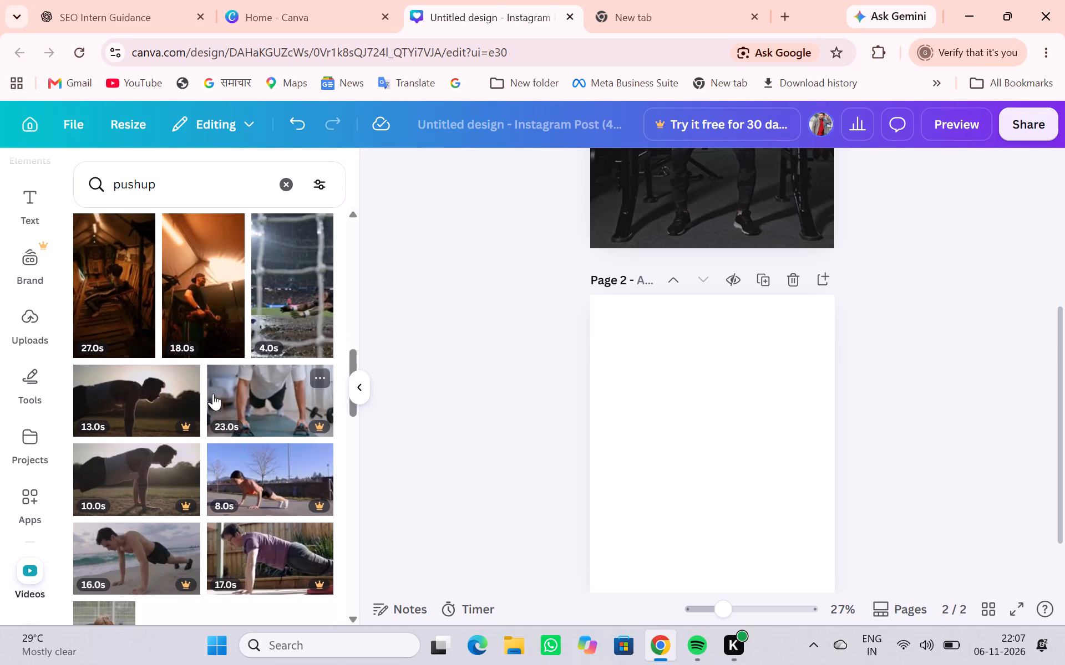
pyautogui.scroll(-6, 213, 393)
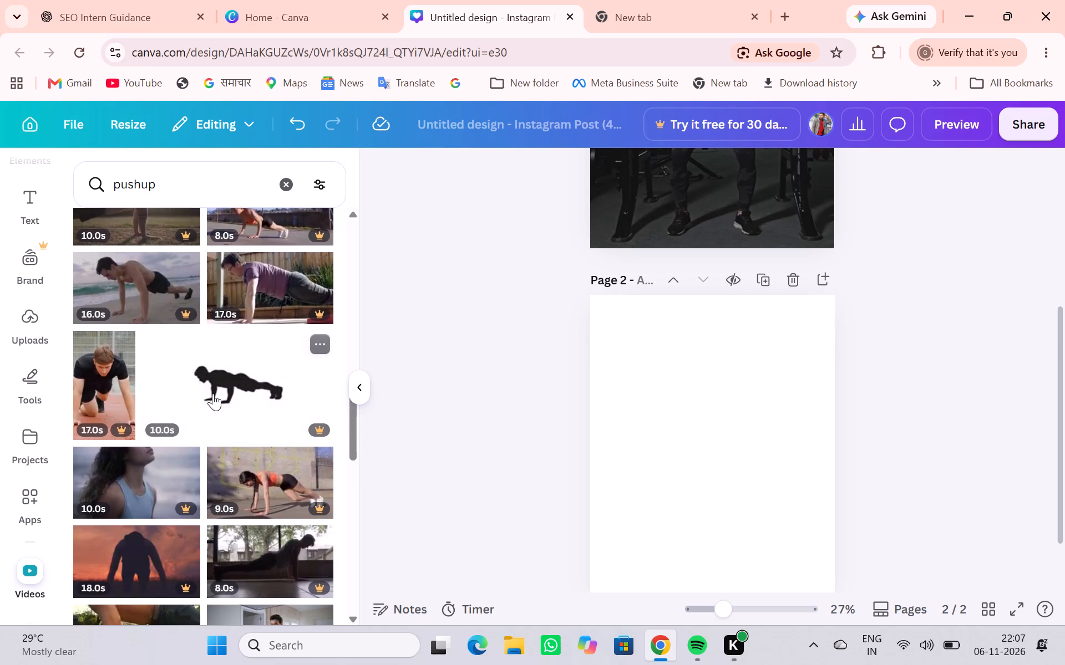
pyautogui.scroll(-2, 213, 393)
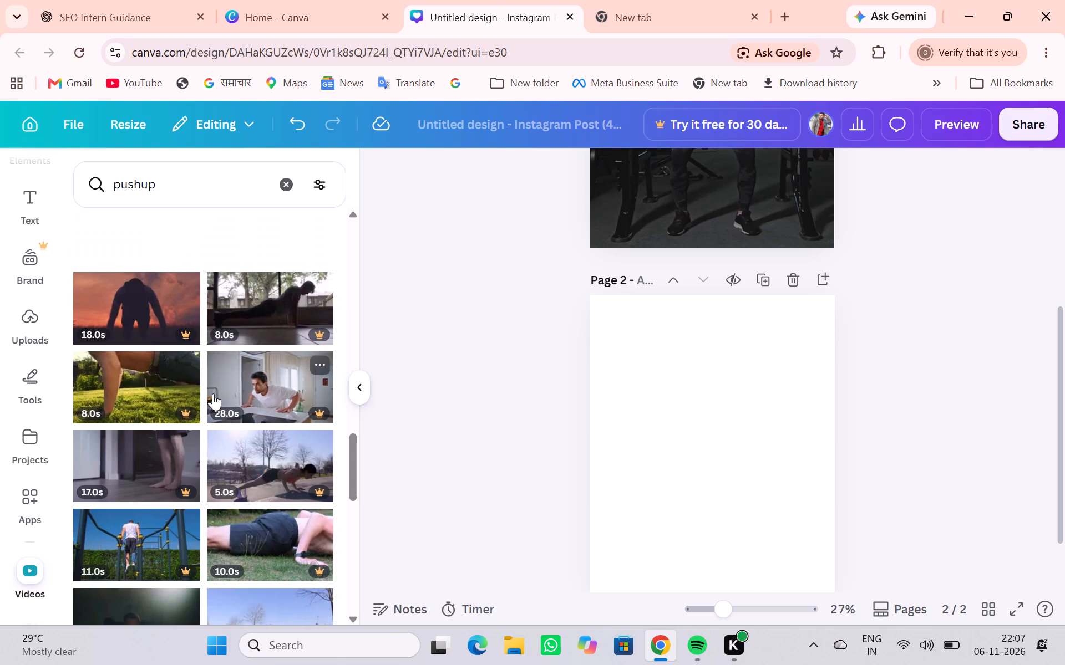
pyautogui.scroll(-2, 213, 393)
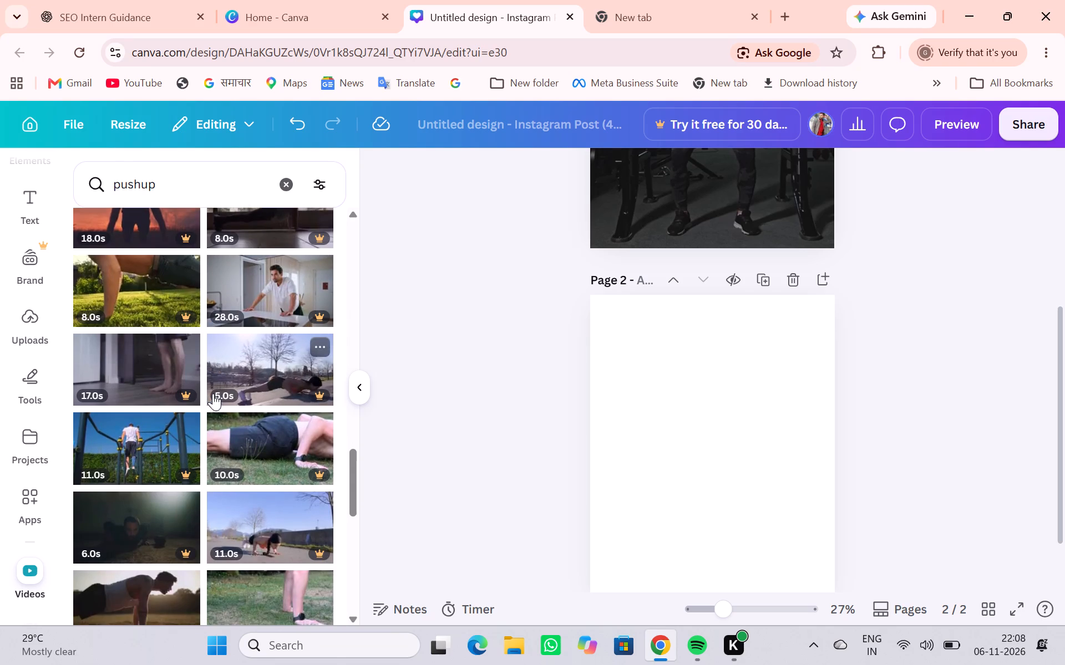
pyautogui.scroll(-3, 213, 393)
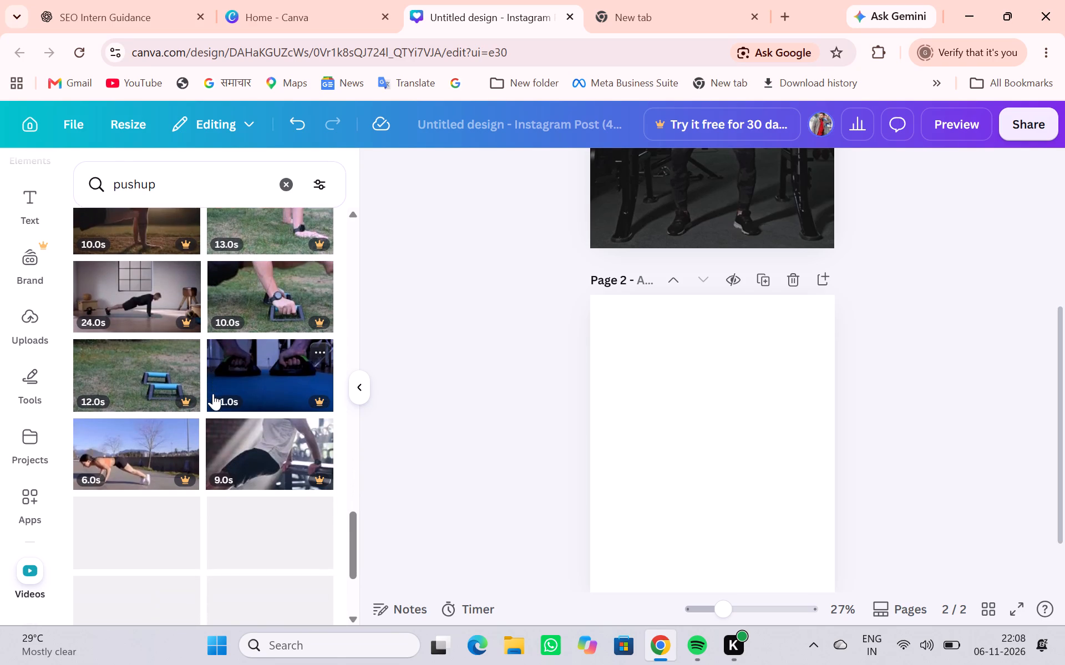
pyautogui.scroll(-3, 213, 393)
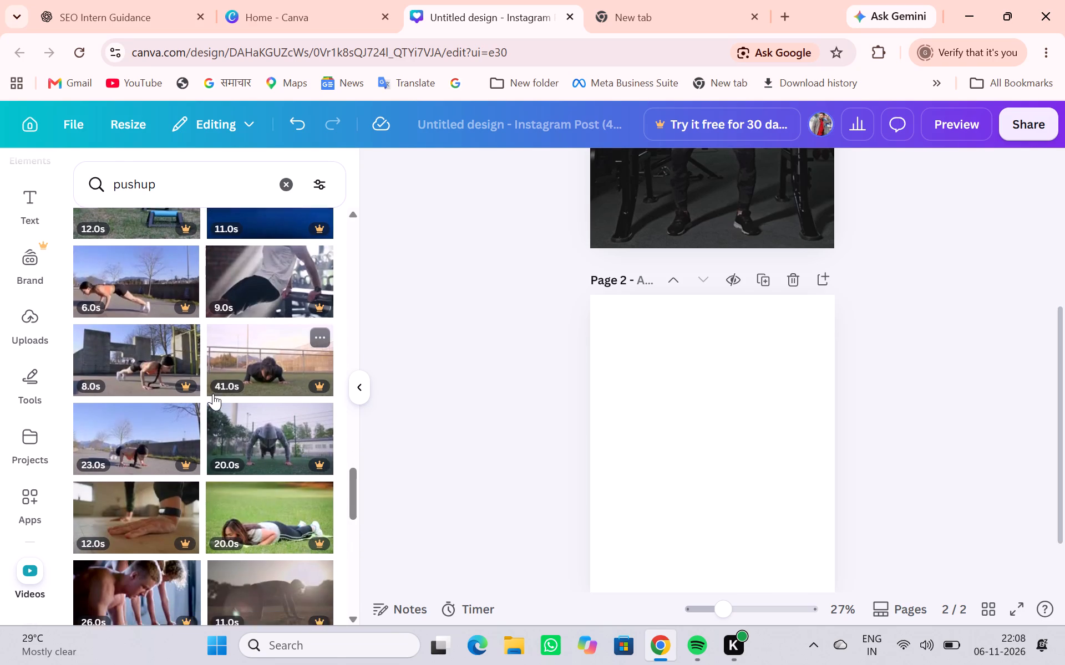
pyautogui.scroll(-2, 213, 393)
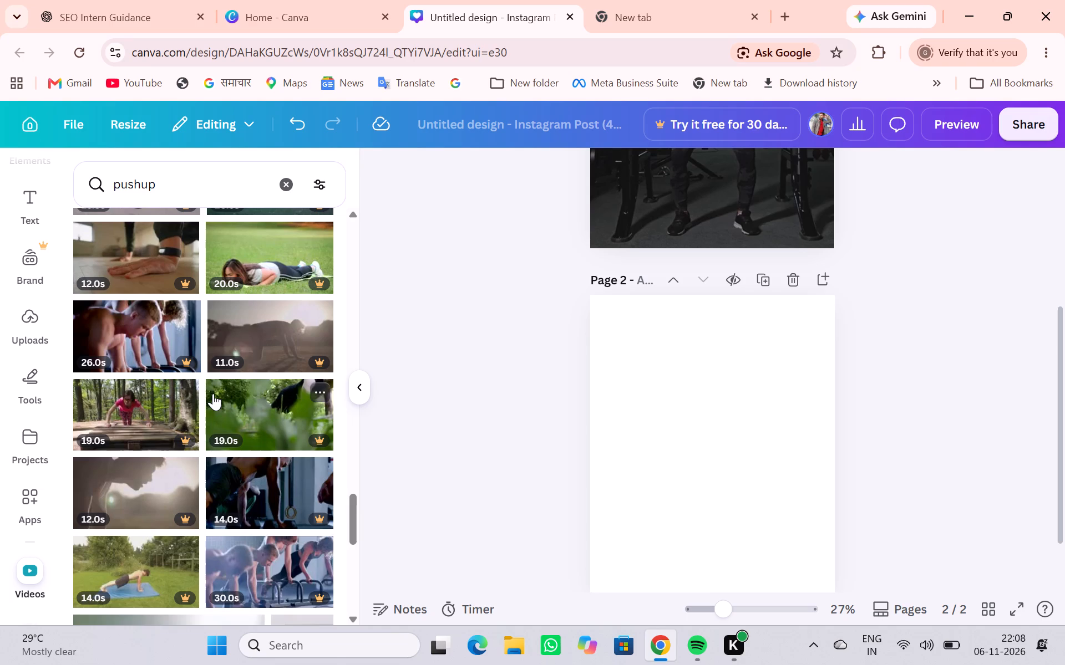
pyautogui.scroll(-1, 149, 390)
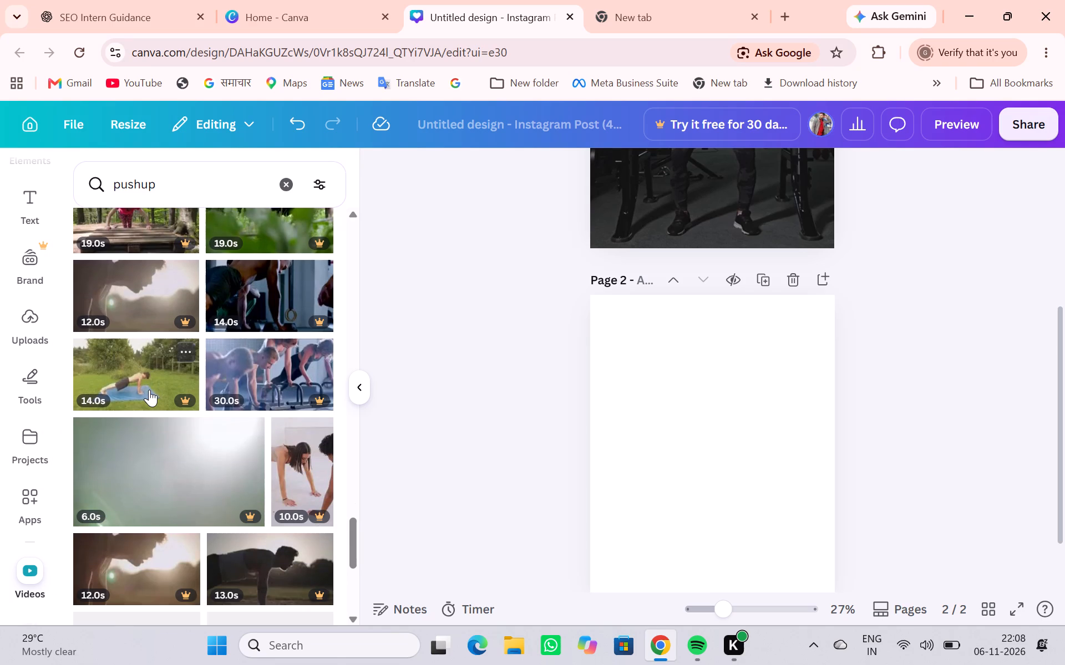
pyautogui.scroll(-4, 149, 390)
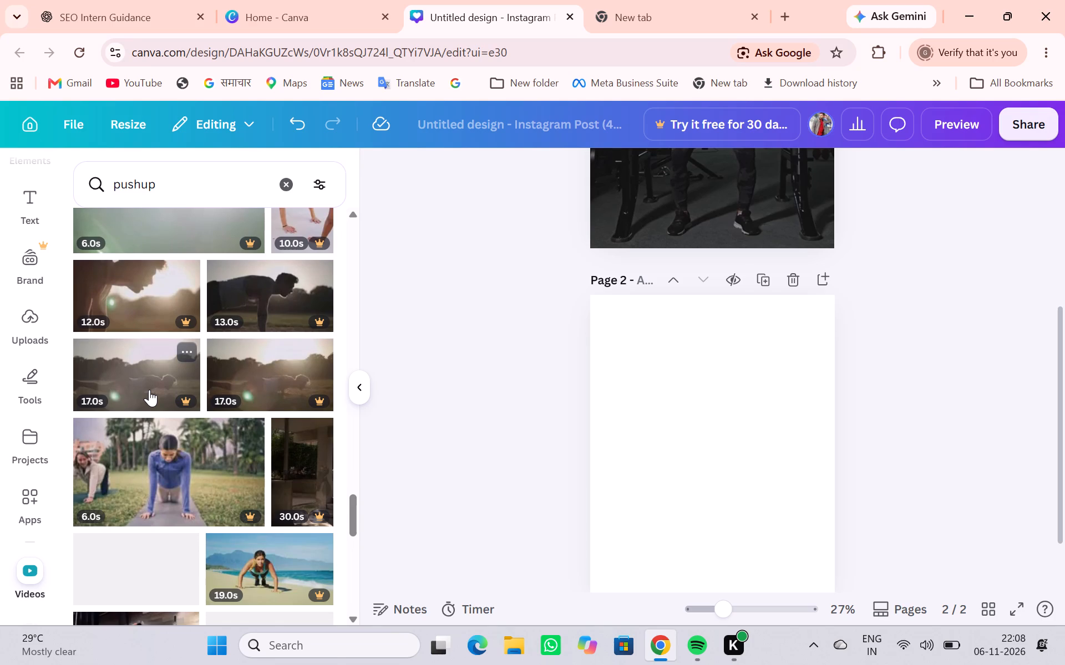
pyautogui.scroll(-3, 149, 390)
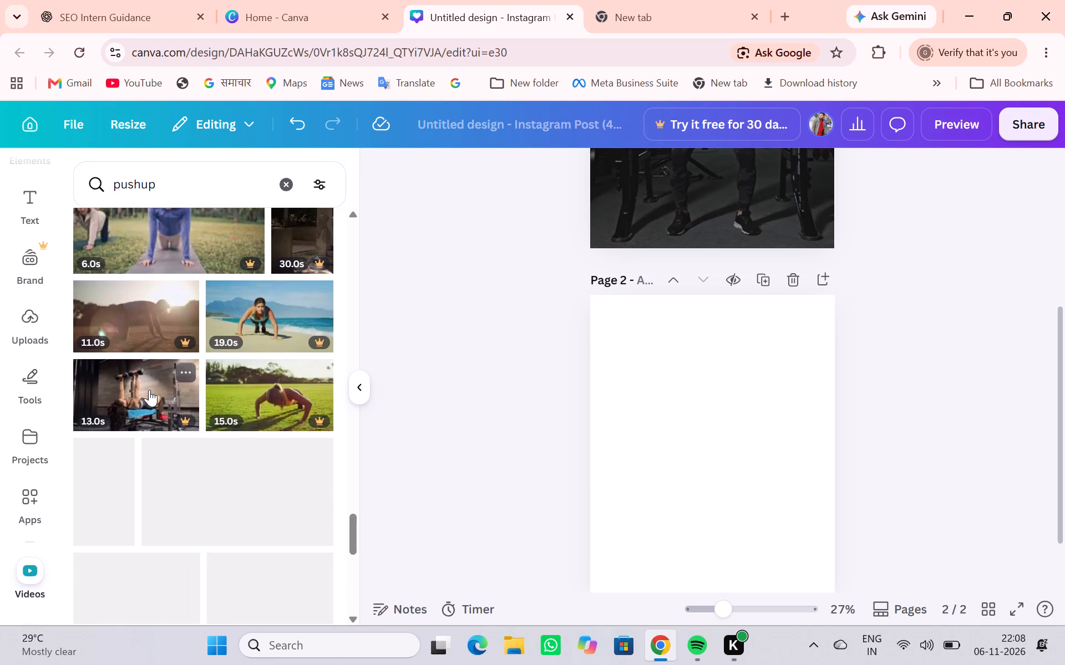
pyautogui.scroll(17, 149, 390)
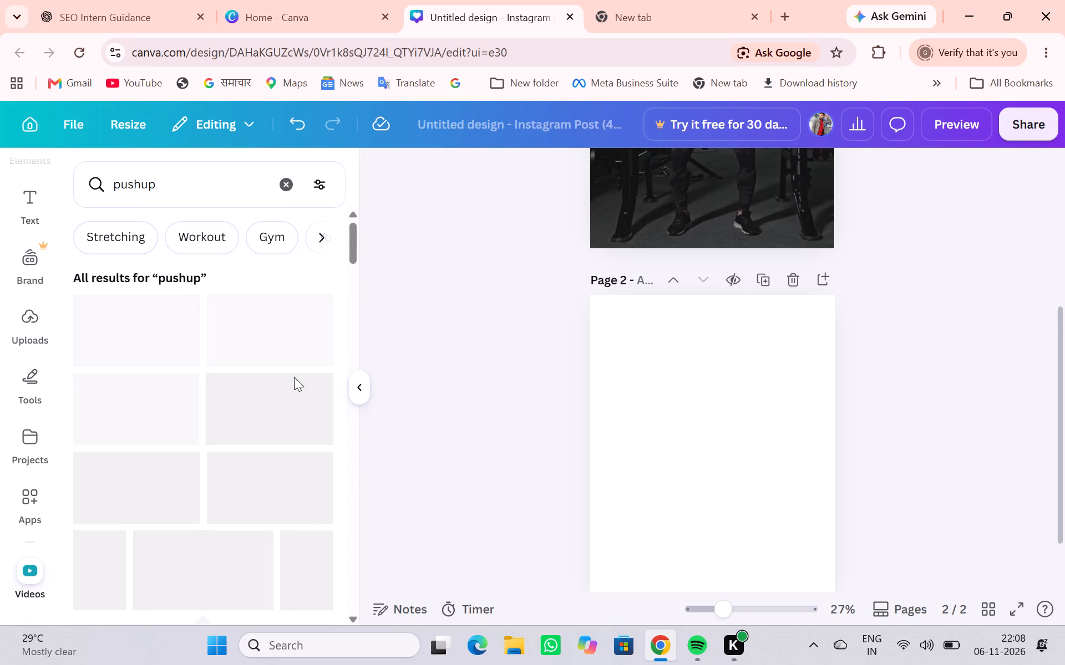
pyautogui.scroll(2, 556, 279)
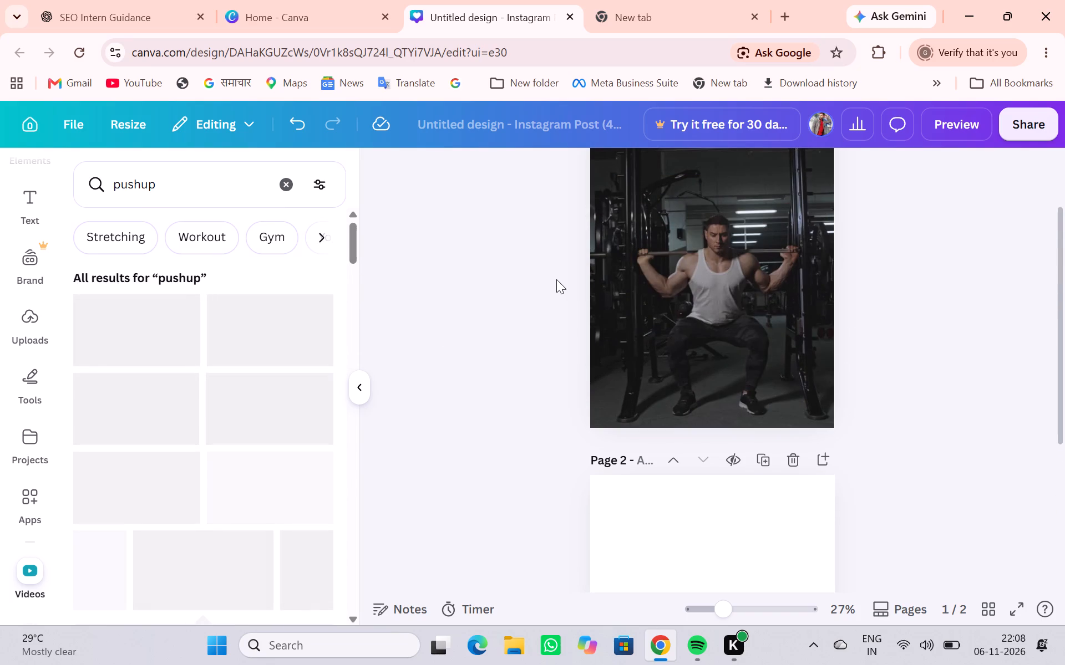
pyautogui.scroll(1, 556, 279)
pyautogui.scroll(-2, 220, 338)
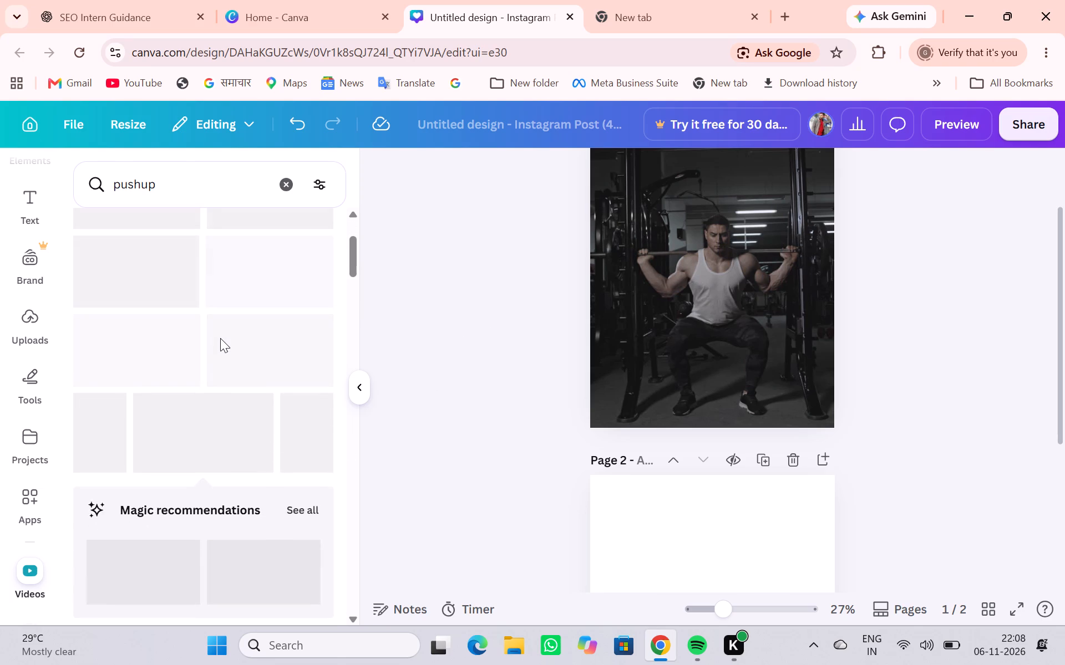
pyautogui.scroll(-3, 220, 338)
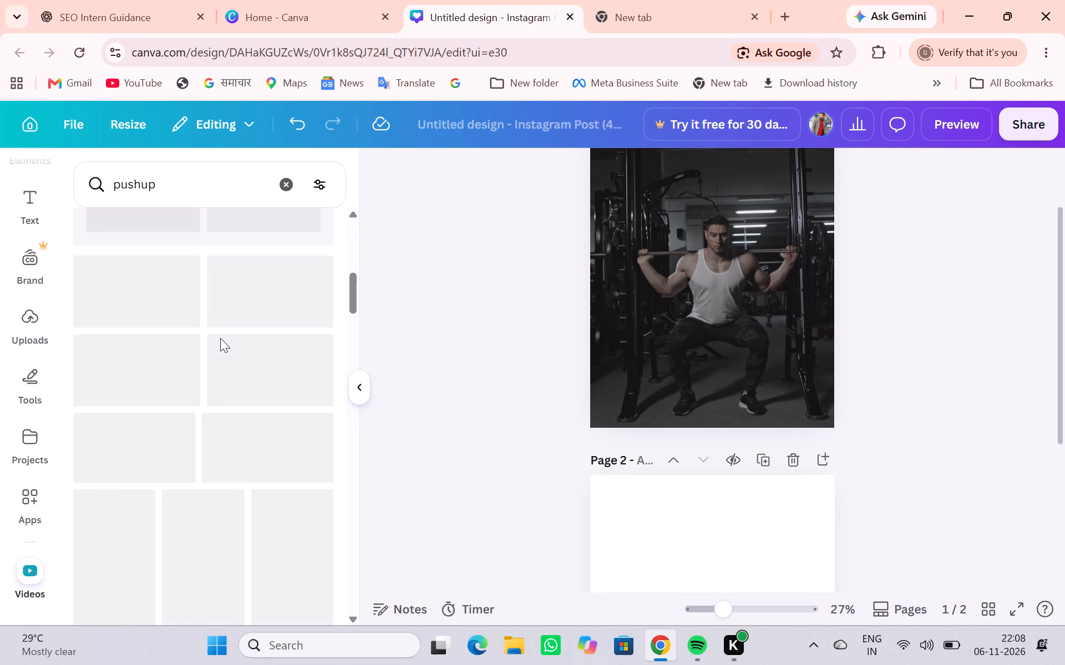
pyautogui.scroll(3, 220, 338)
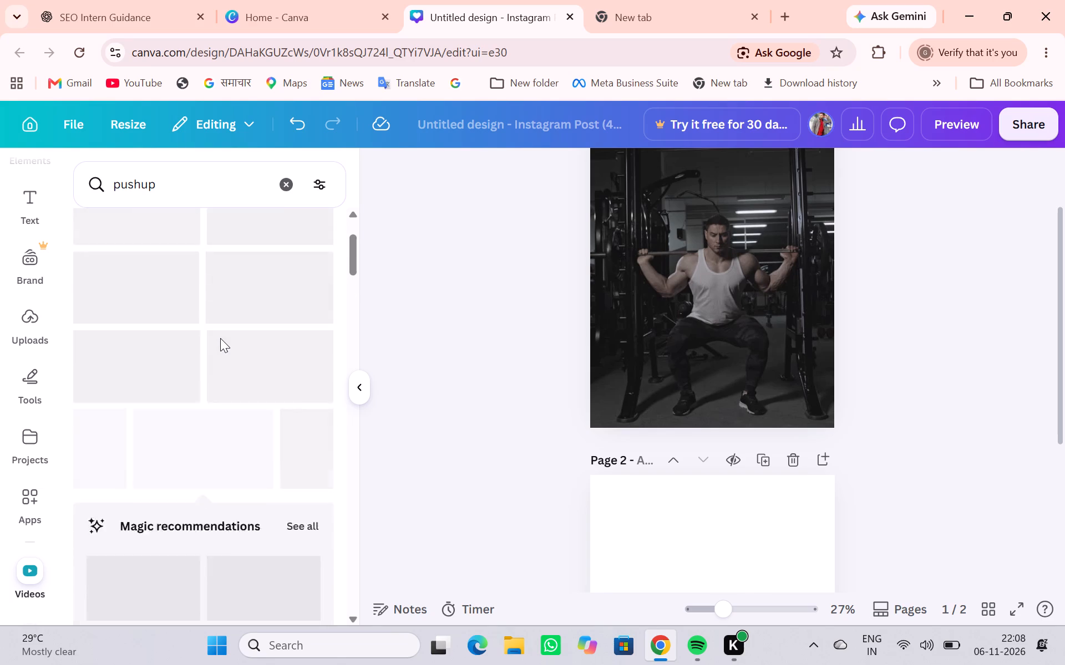
pyautogui.scroll(-2, 220, 338)
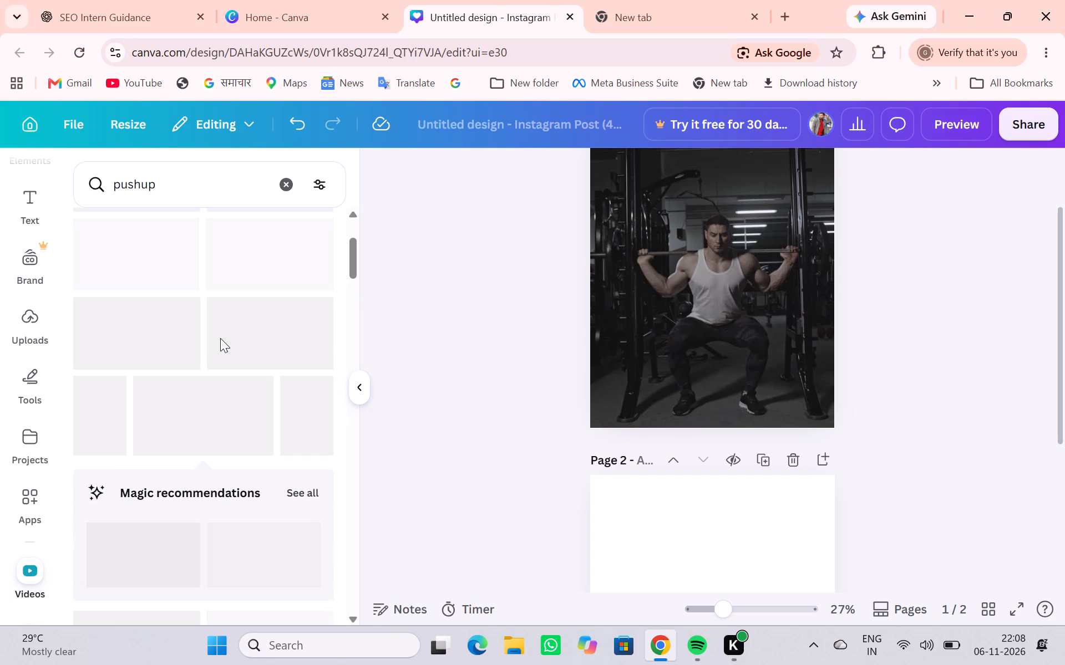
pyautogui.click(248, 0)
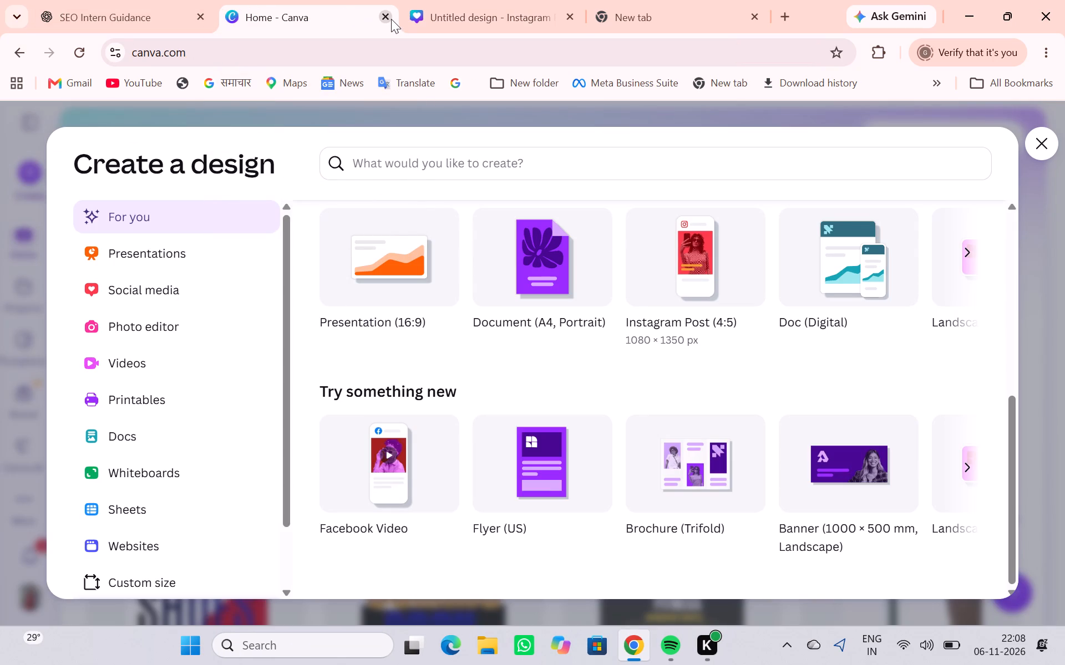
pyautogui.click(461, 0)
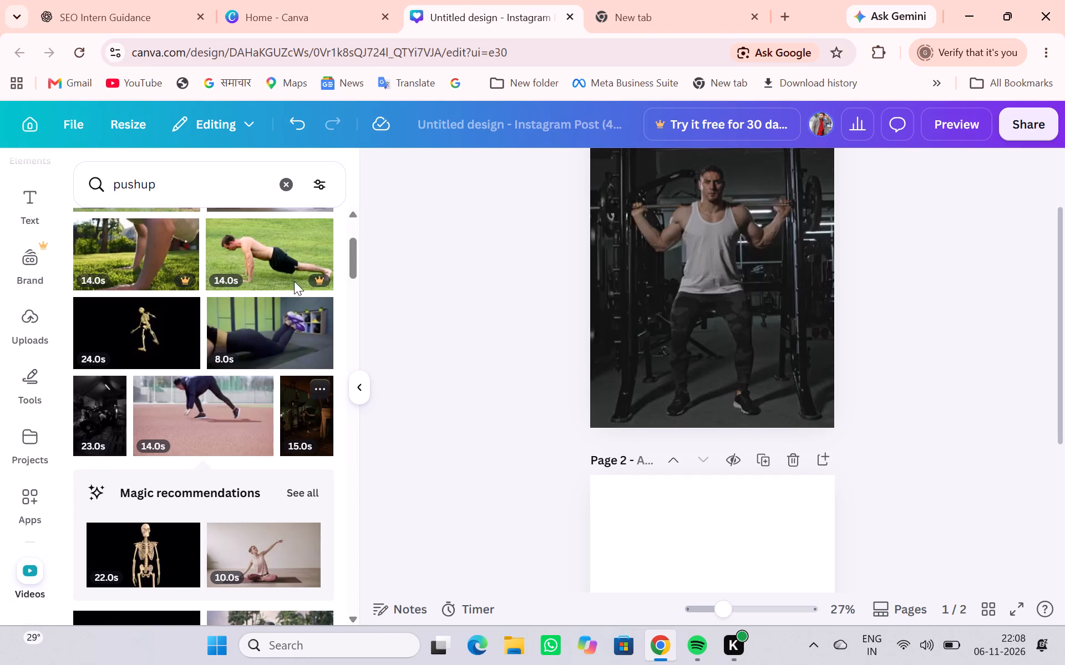
# Refine the video search to "pushup free".
pyautogui.scroll(5, 265, 272)
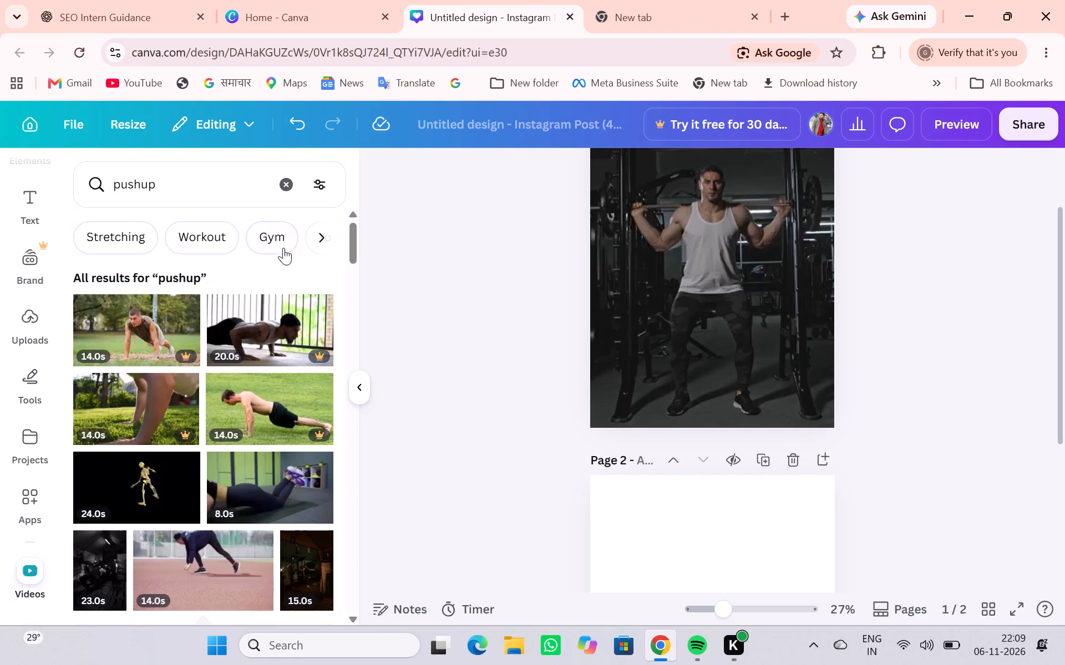
pyautogui.doubleClick(184, 184)
pyautogui.click(184, 184)
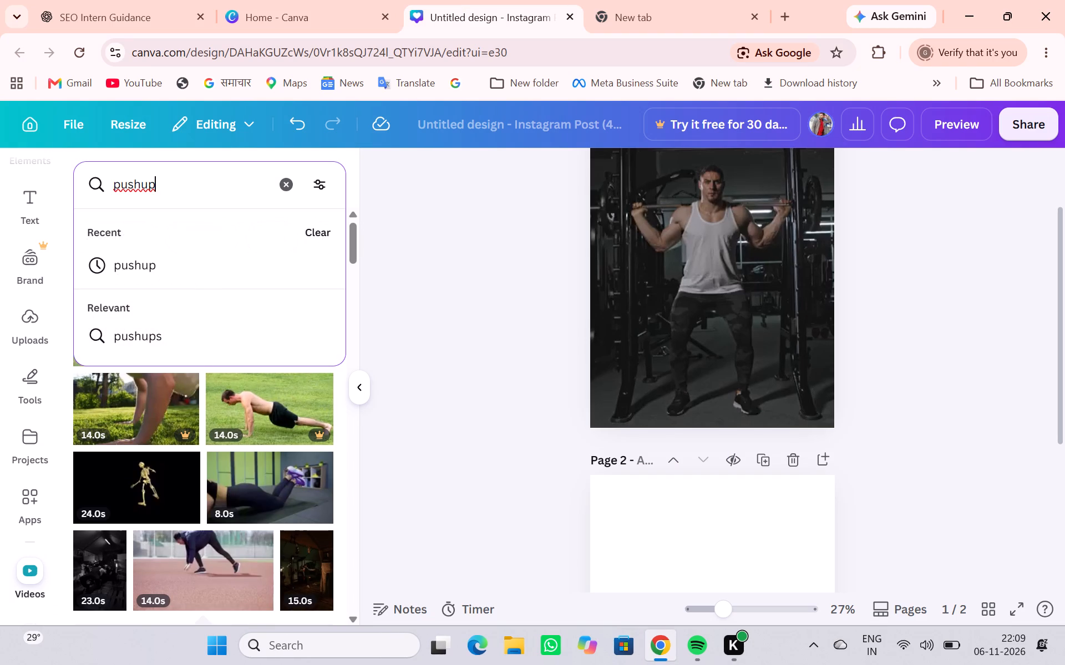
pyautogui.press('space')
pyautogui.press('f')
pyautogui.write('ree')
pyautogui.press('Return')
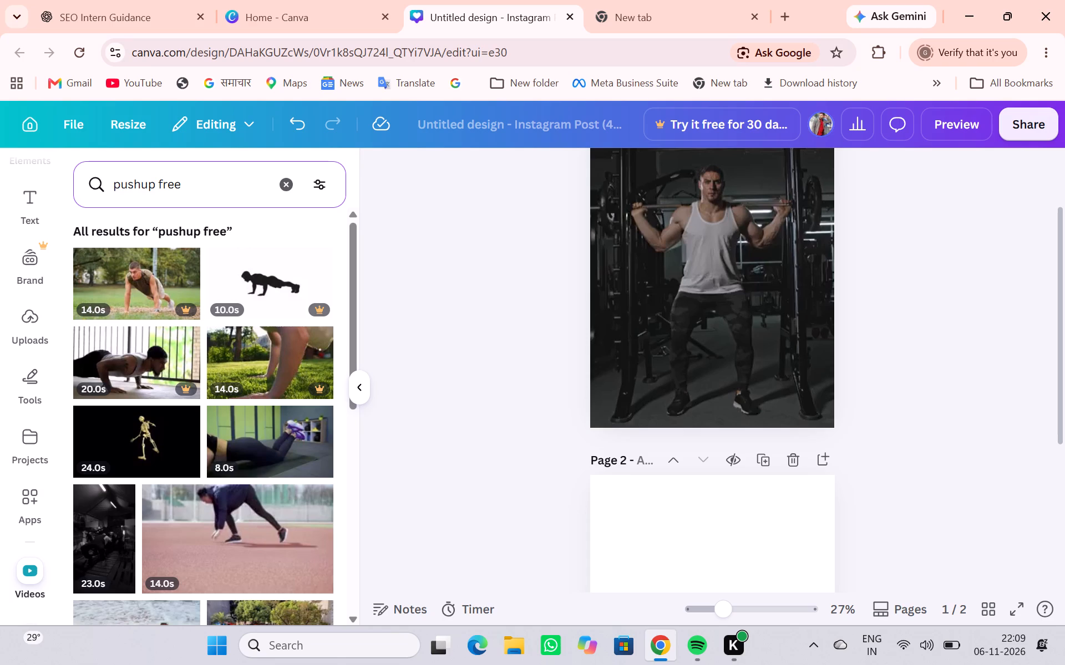
# Look through the "pushup free" video results for a usable pushup clip.
pyautogui.scroll(-1, 185, 183)
pyautogui.scroll(-2, 205, 292)
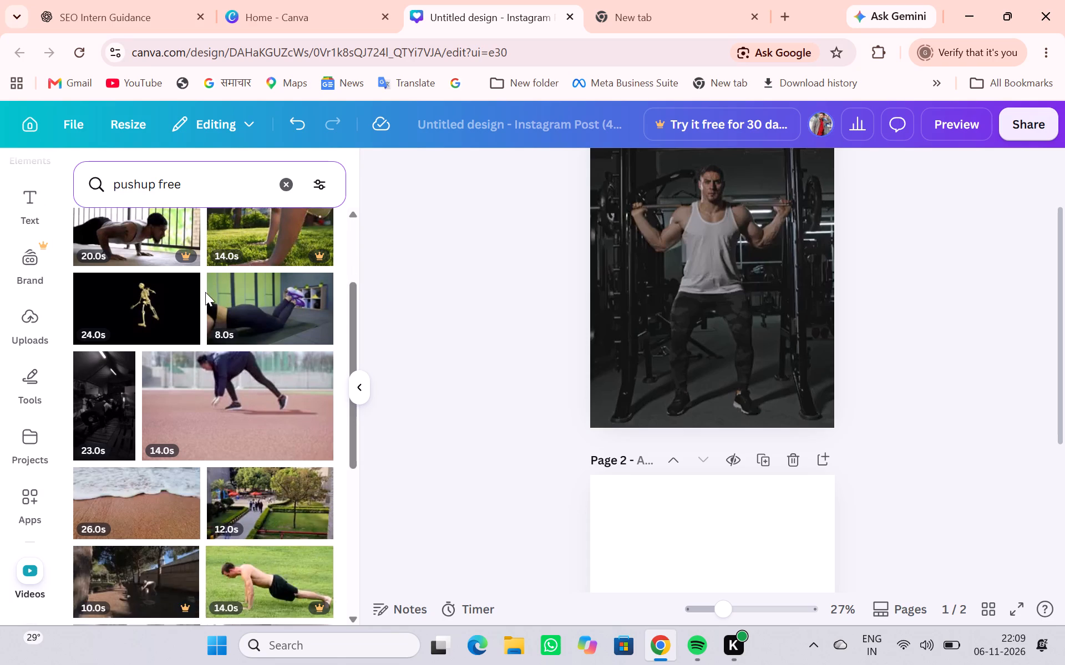
pyautogui.scroll(-2, 205, 292)
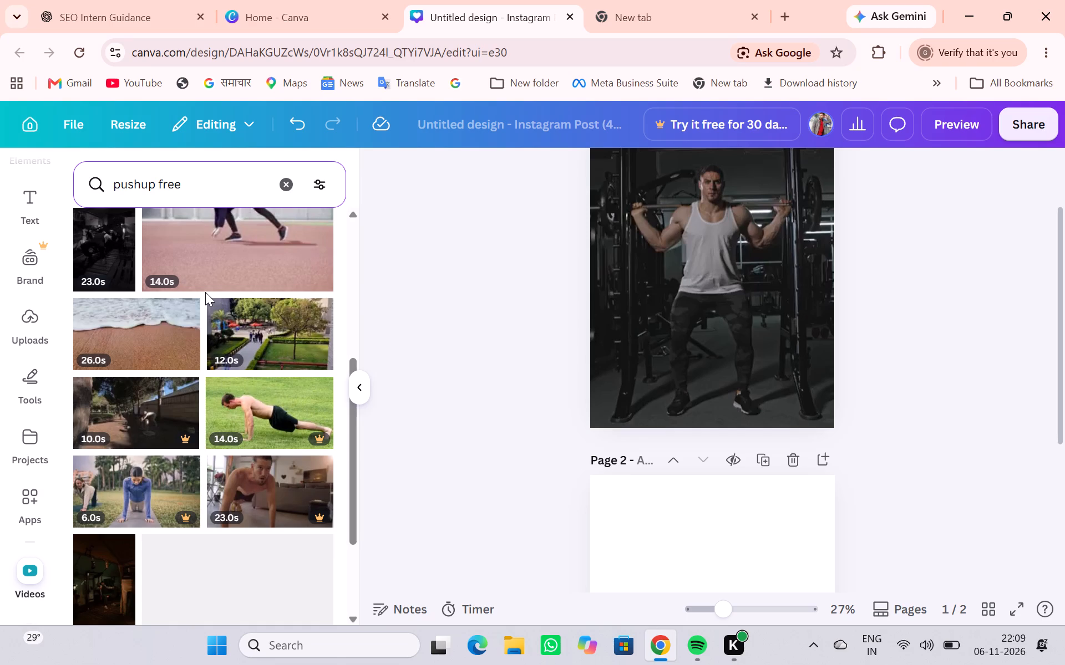
pyautogui.scroll(-2, 205, 292)
pyautogui.hscroll(-1, 205, 292)
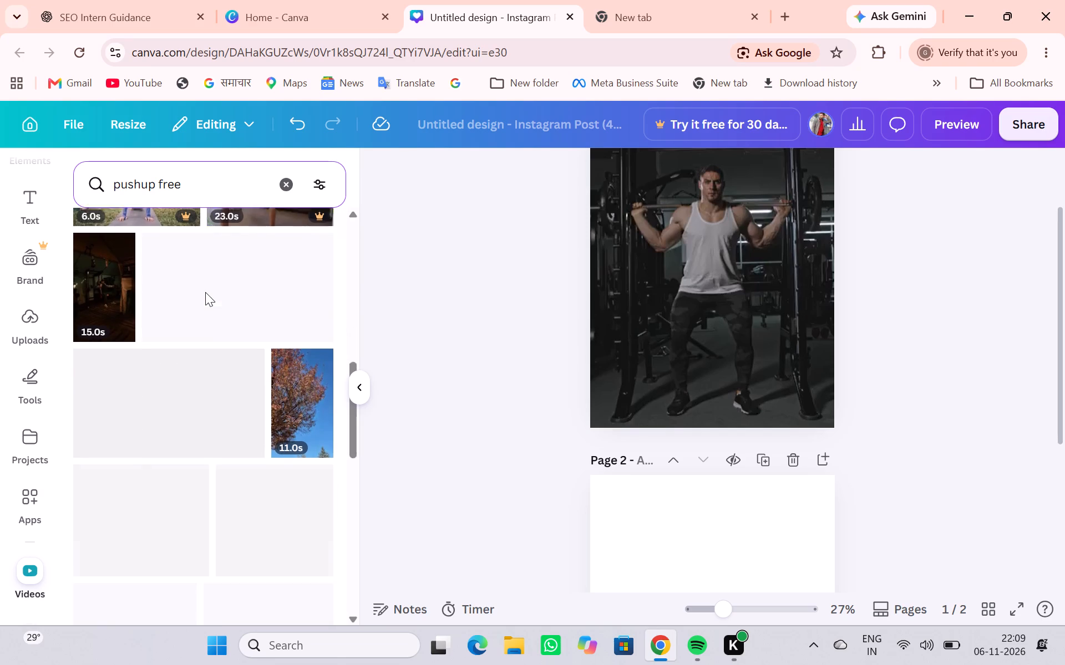
pyautogui.hscroll(-1, 205, 292)
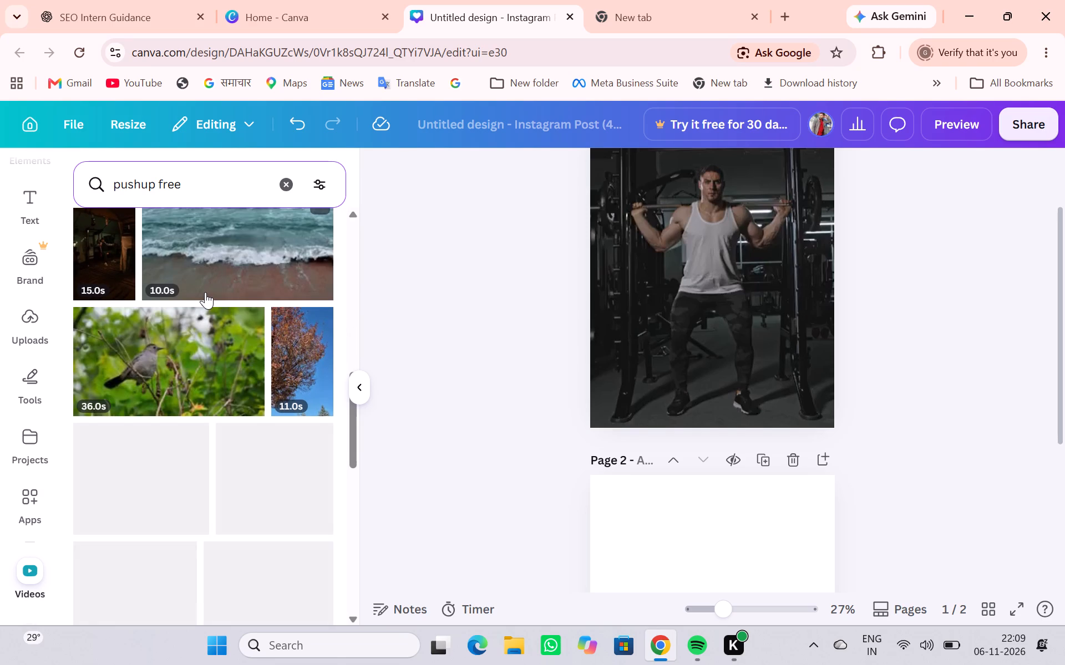
pyautogui.hscroll(-2, 205, 292)
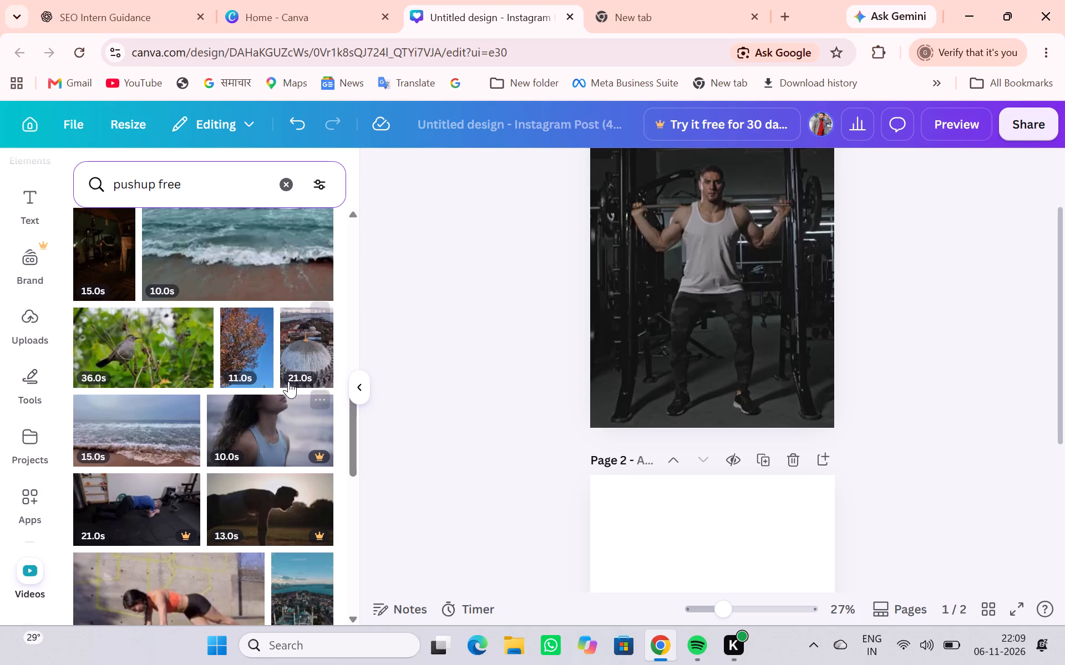
# Add the 21-second aerial video of the domed building over the squat clip on page 1.
pyautogui.click(289, 380)
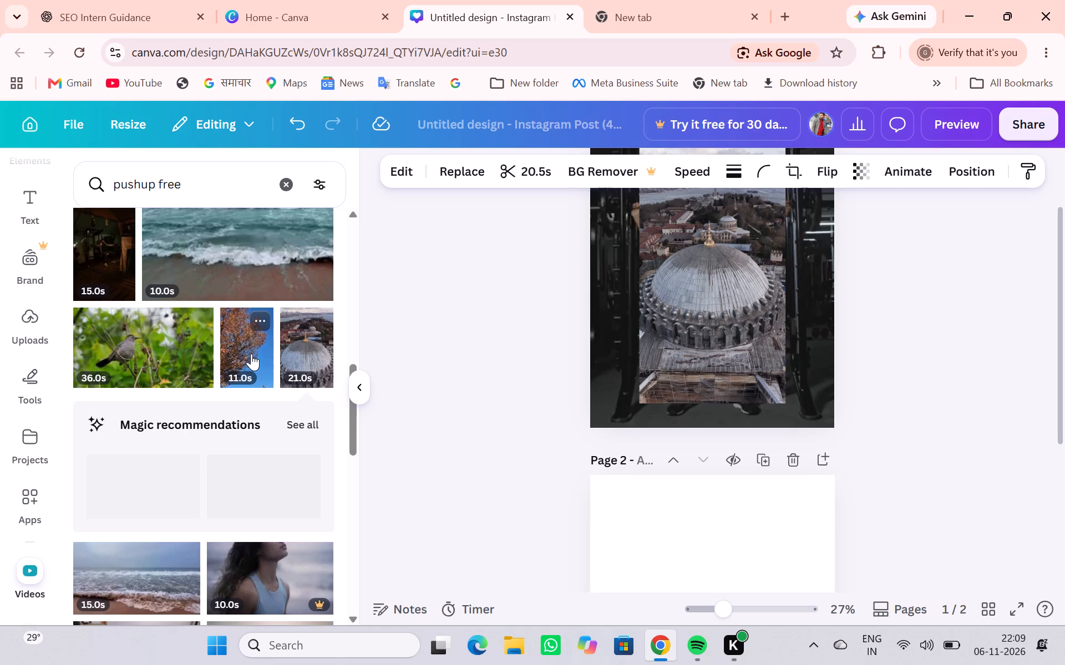
# Delete page 1 holding the squat clip and the domed-building video, keeping the blank page.
pyautogui.scroll(1, 636, 266)
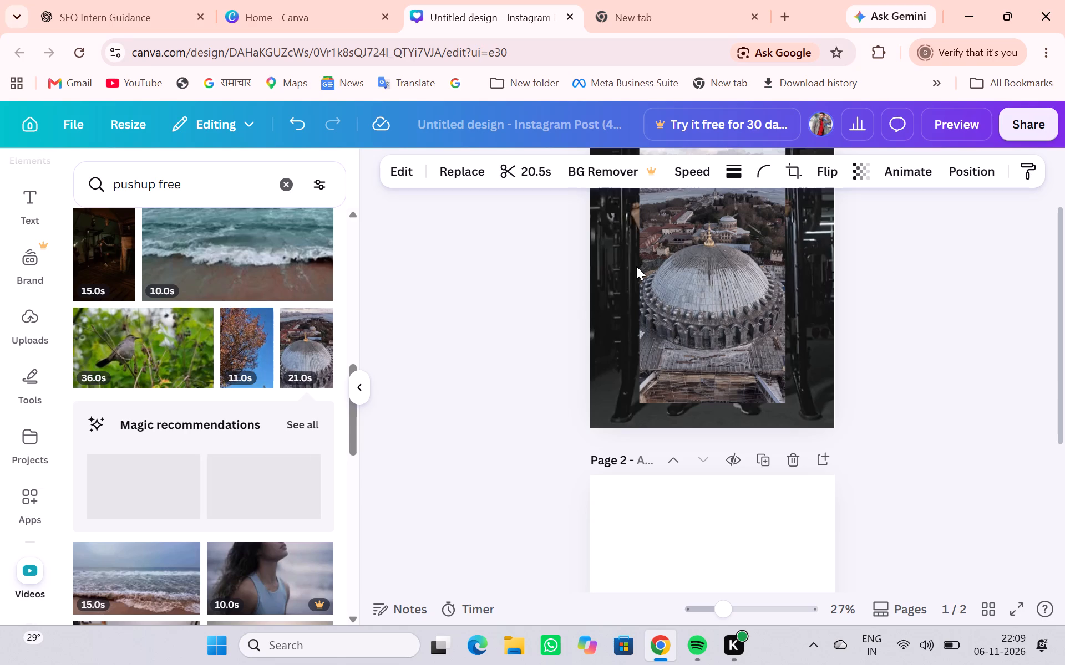
pyautogui.scroll(1, 636, 266)
pyautogui.click(810, 214)
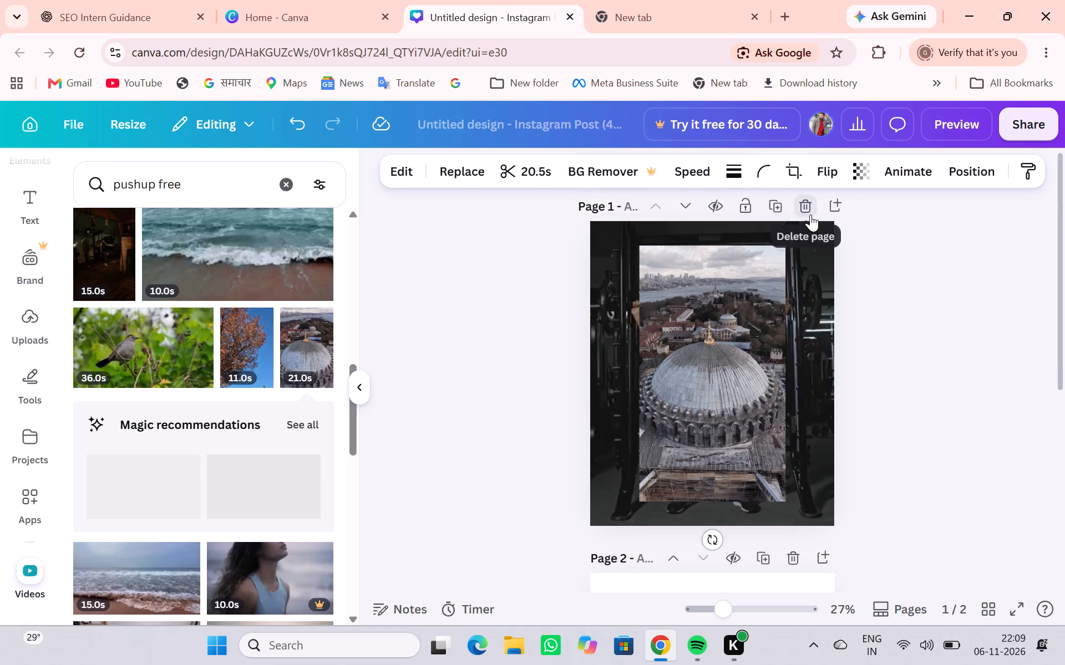
pyautogui.click(457, 365)
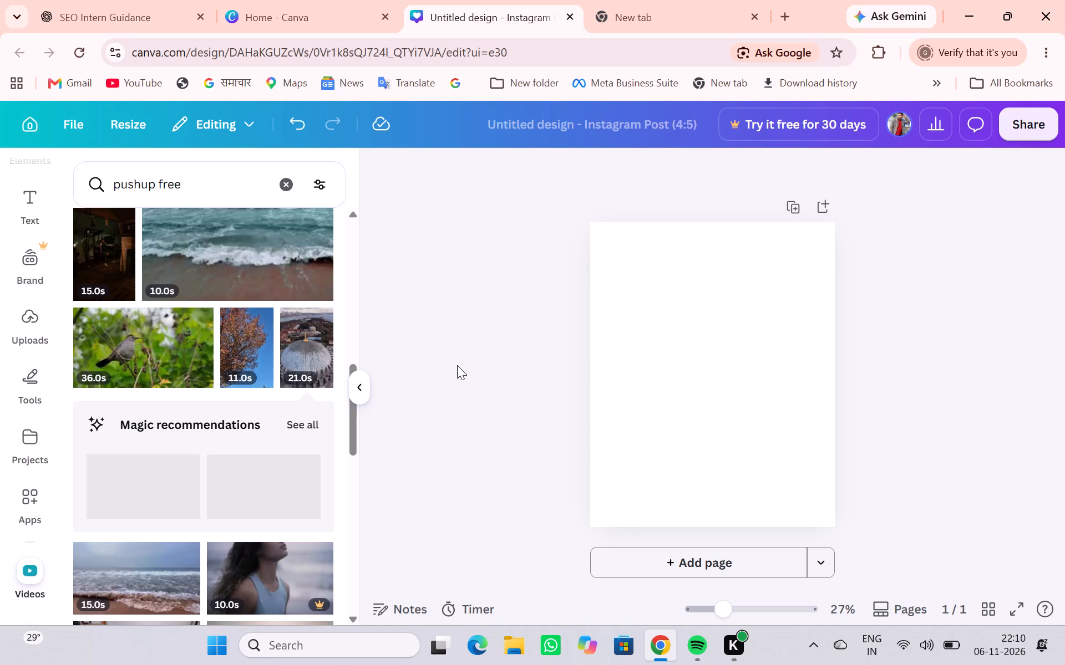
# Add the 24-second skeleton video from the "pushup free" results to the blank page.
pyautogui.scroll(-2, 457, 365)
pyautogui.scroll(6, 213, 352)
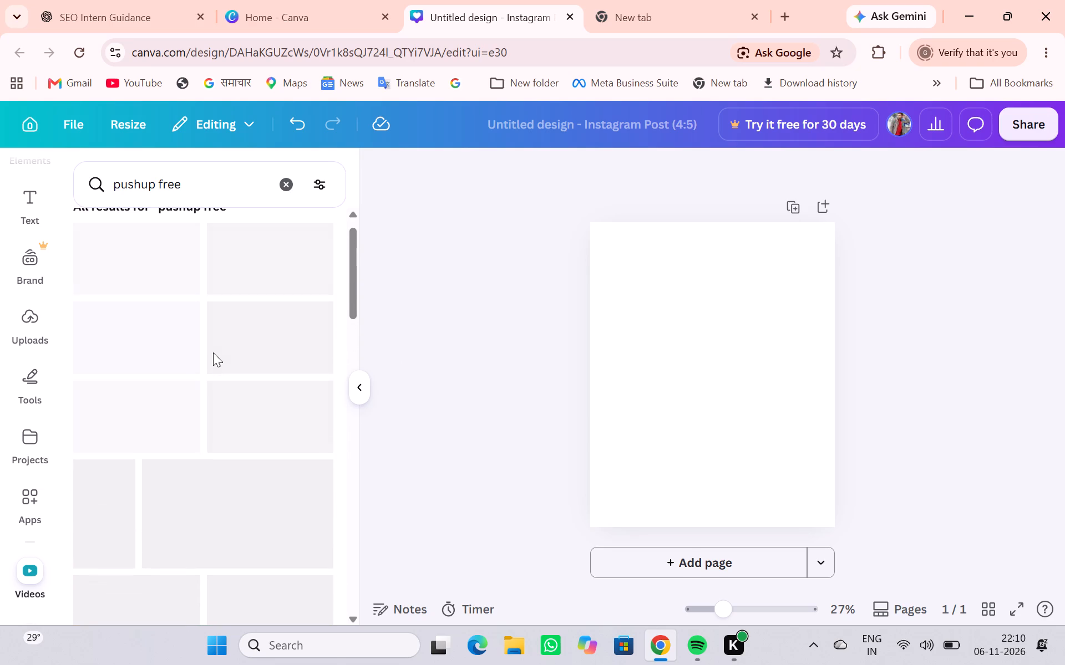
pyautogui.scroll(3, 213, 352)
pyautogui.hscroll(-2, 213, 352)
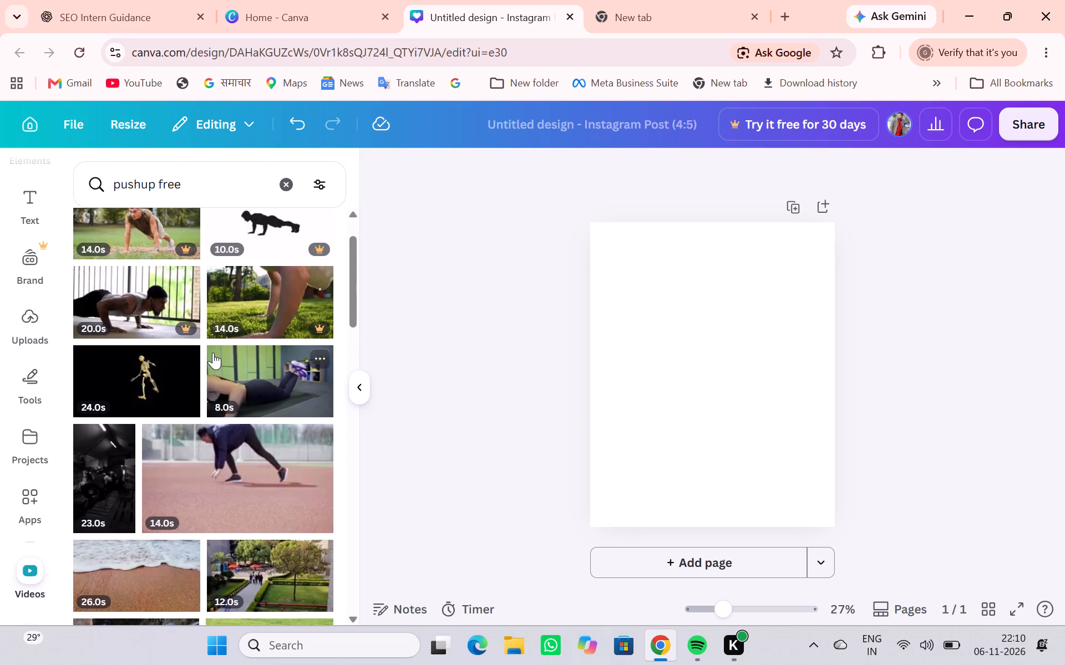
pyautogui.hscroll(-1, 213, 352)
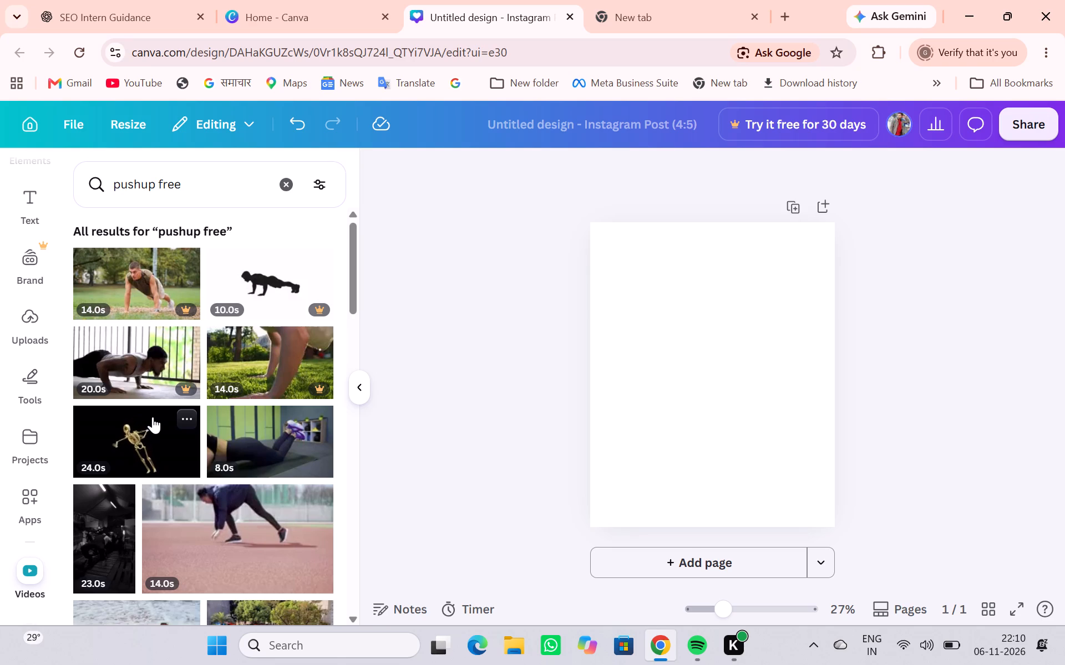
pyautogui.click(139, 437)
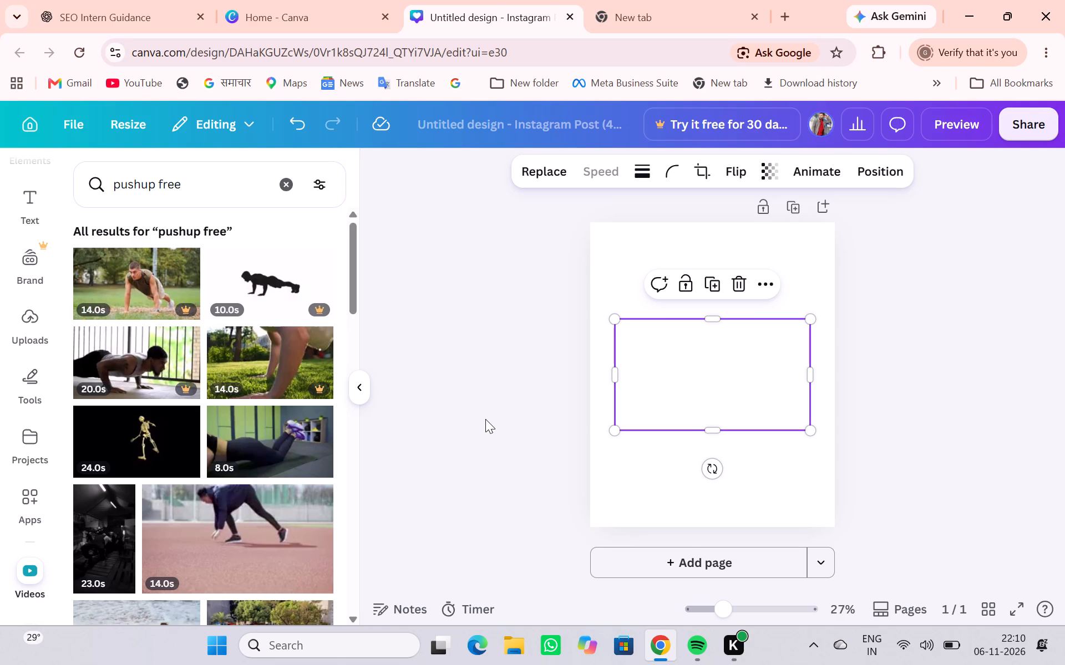
# Replace the "pushup free" video search with a search for "plank".
pyautogui.scroll(-3, 176, 452)
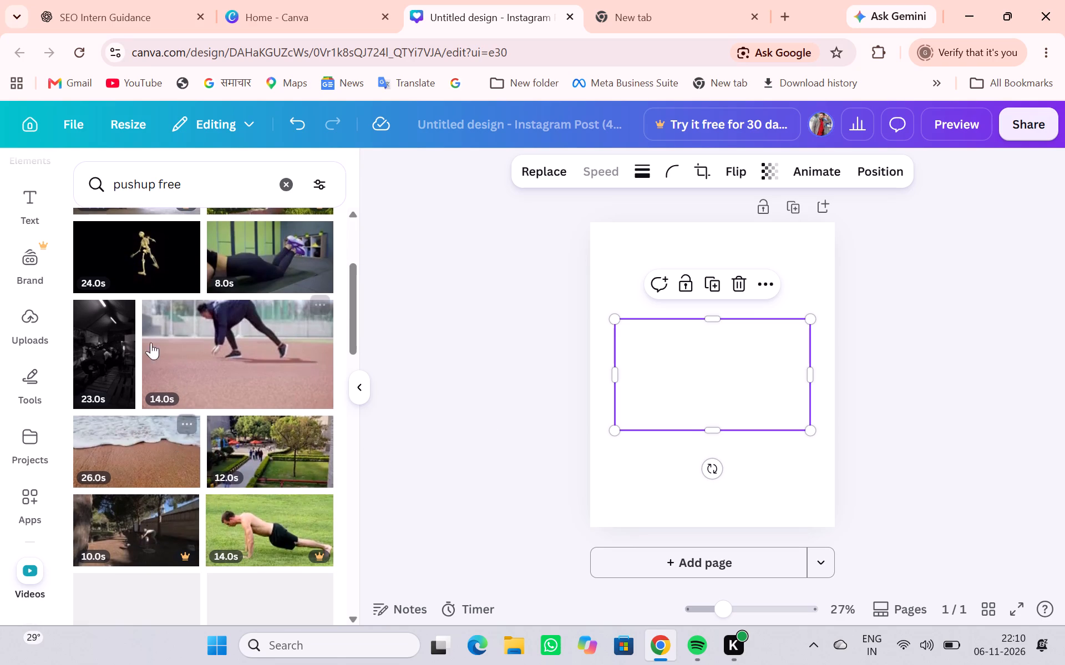
pyautogui.click(286, 188)
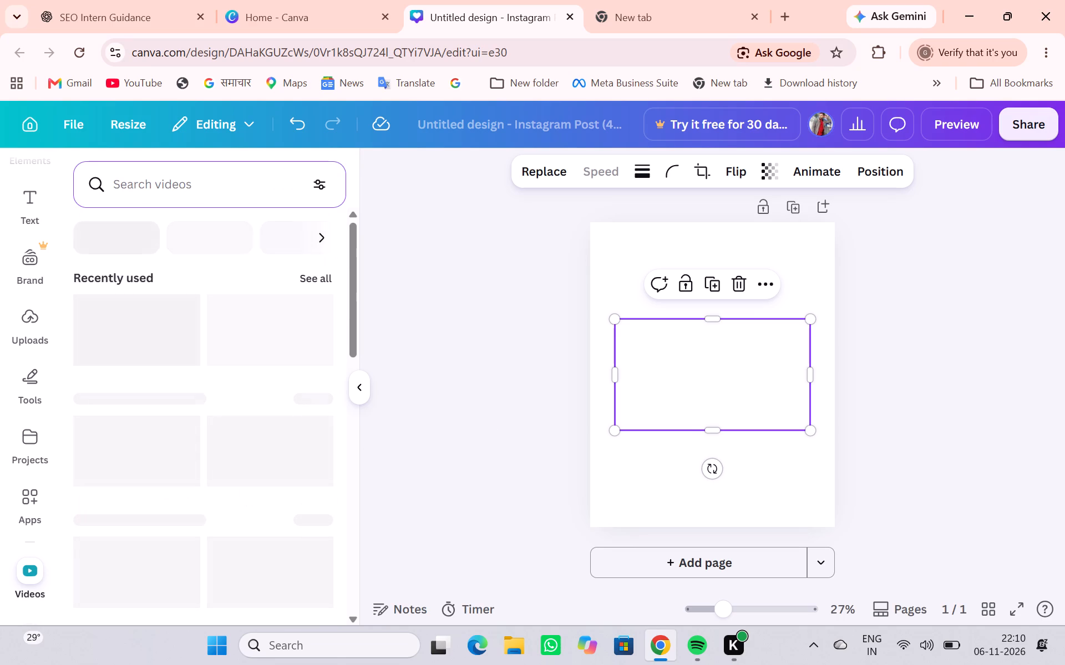
pyautogui.write('plank')
pyautogui.press('Return')
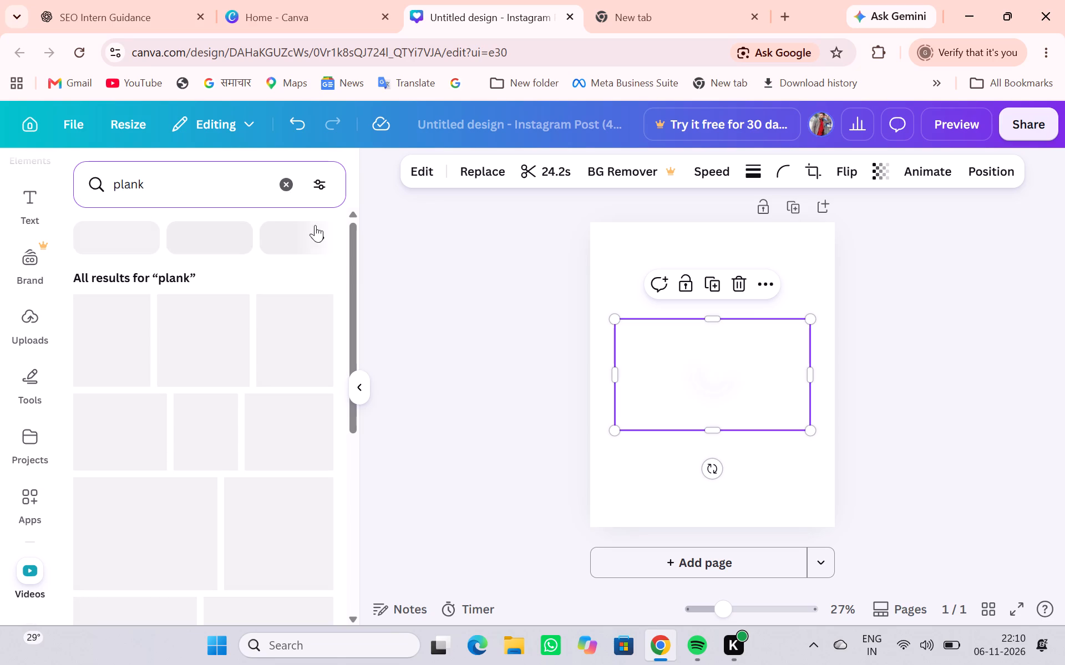
# Play the skeleton video on the page to preview it.
pyautogui.click(525, 366)
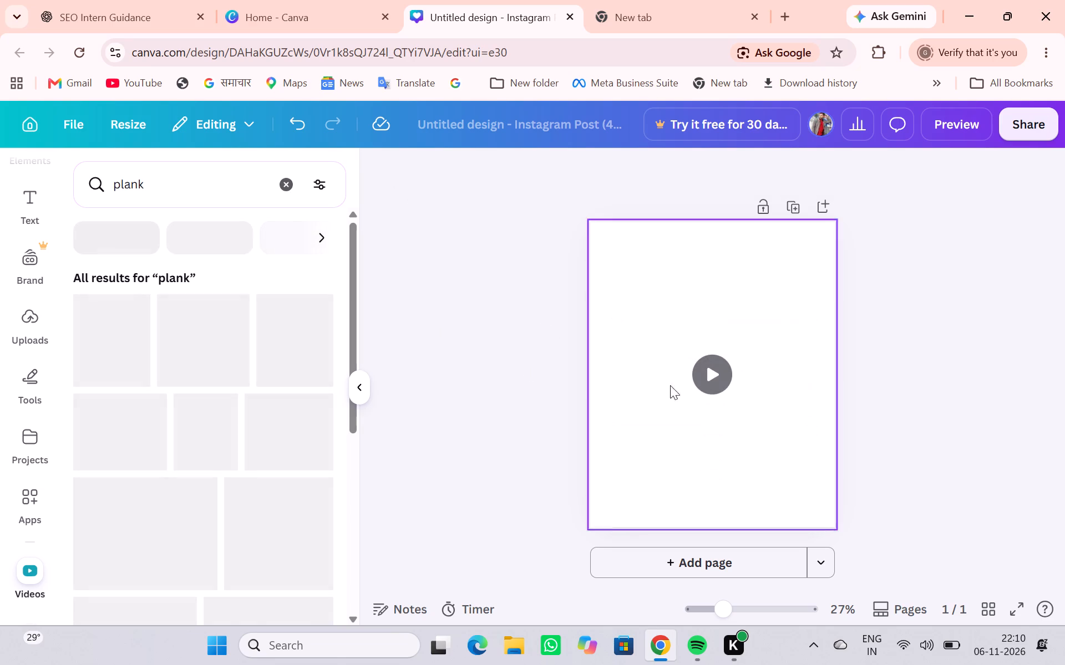
pyautogui.click(710, 365)
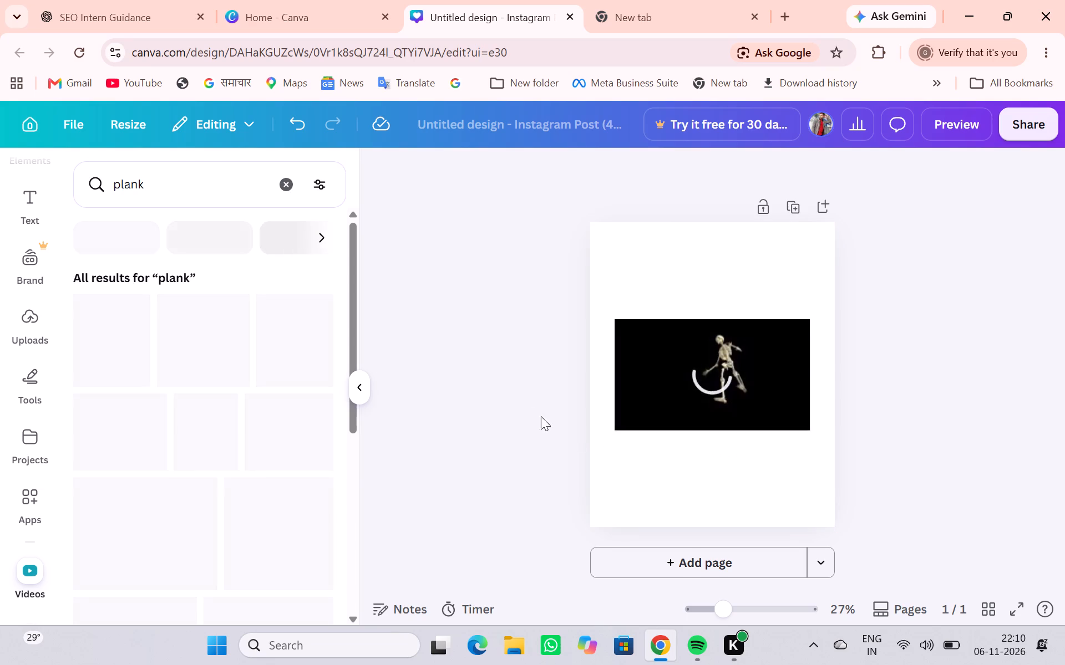
pyautogui.click(752, 362)
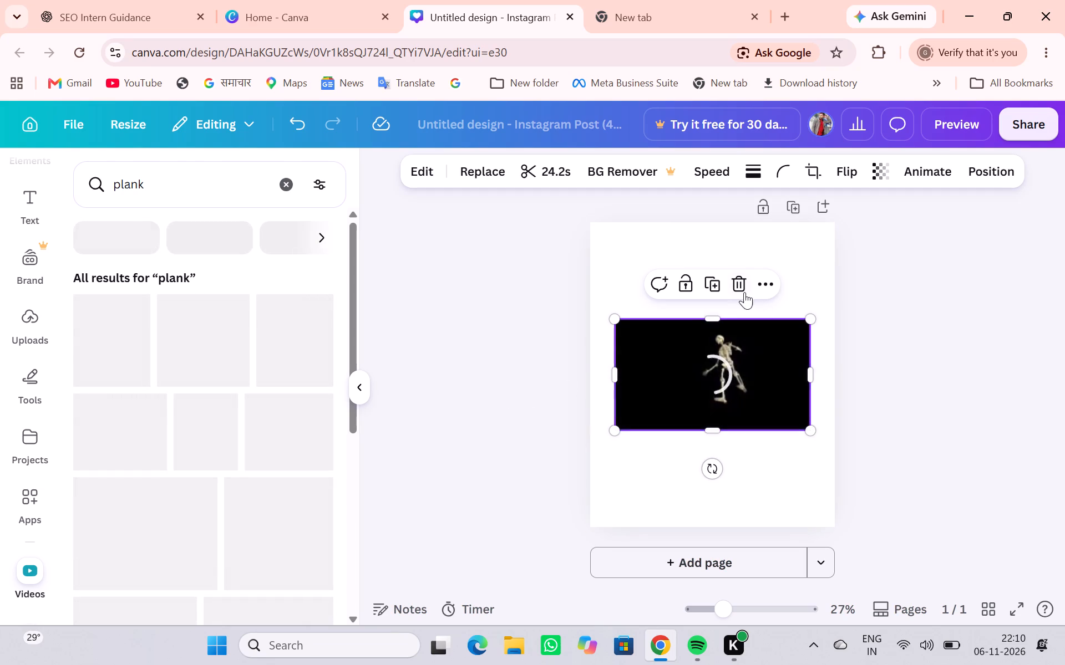
# Delete the skeleton video from the page.
pyautogui.click(742, 291)
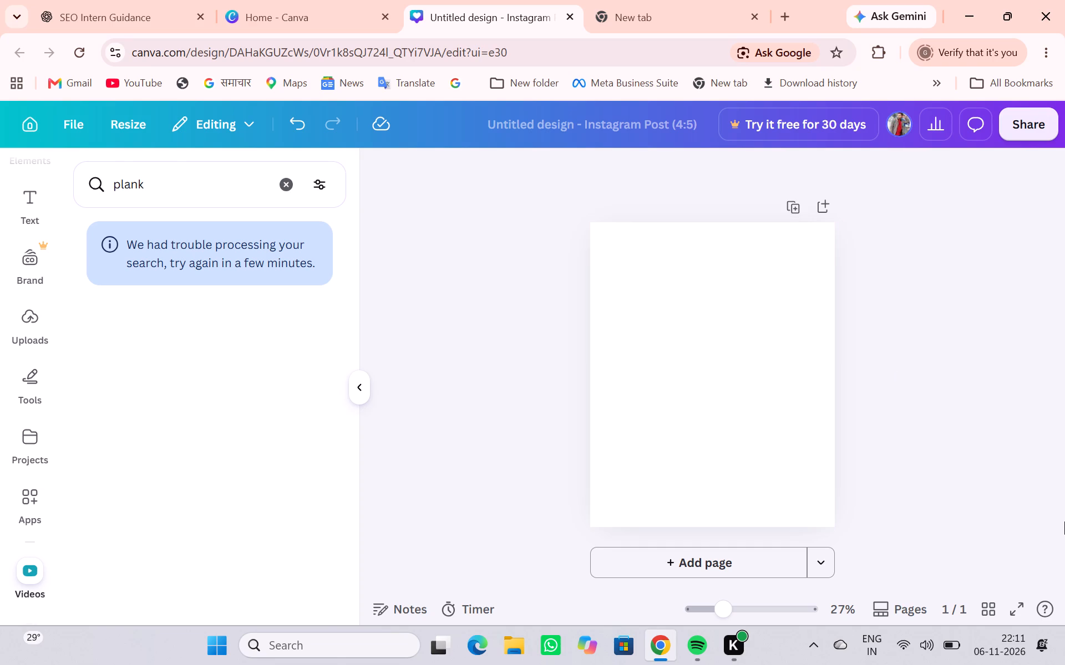
# Connect the computer to the "Redmi 13 5G" Wi-Fi network.
pyautogui.click(891, 659)
pyautogui.click(922, 644)
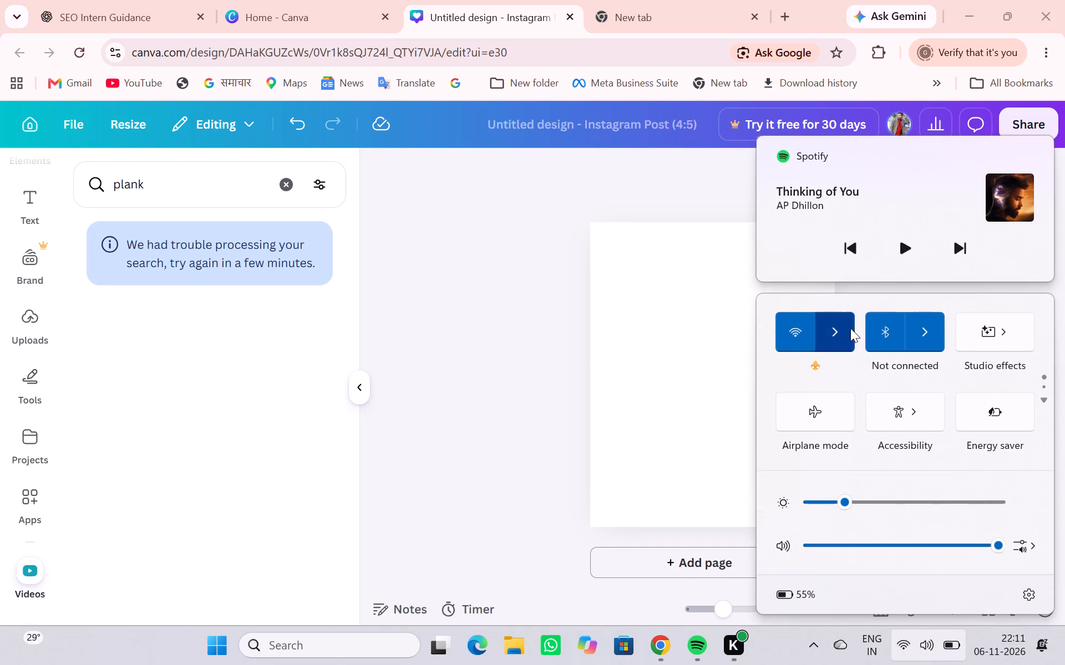
pyautogui.click(853, 324)
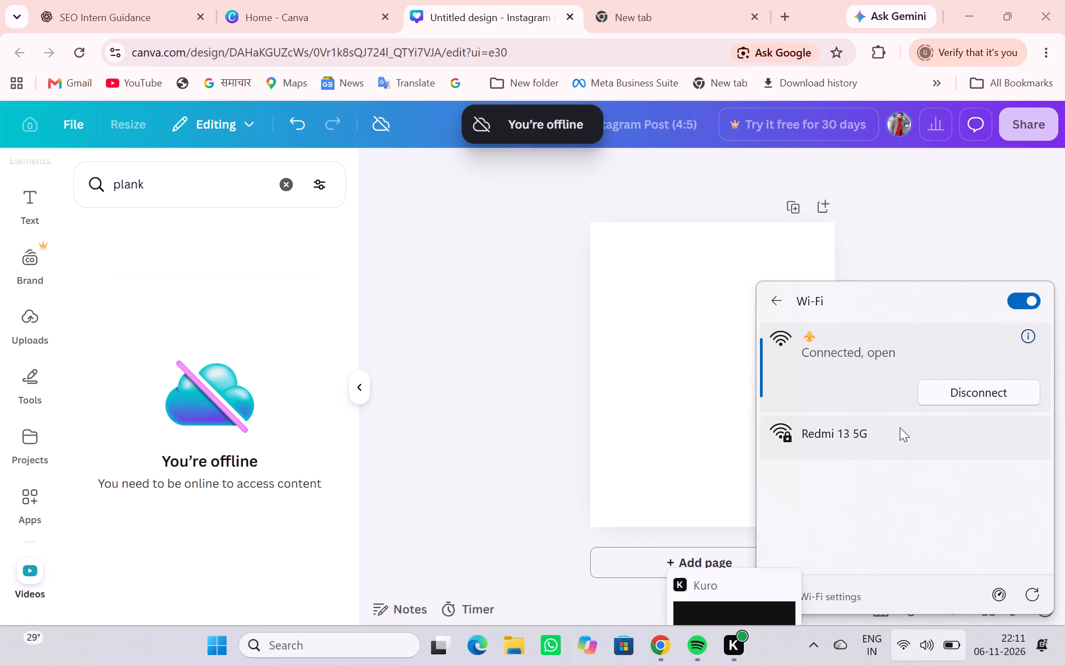
pyautogui.click(900, 427)
pyautogui.click(976, 470)
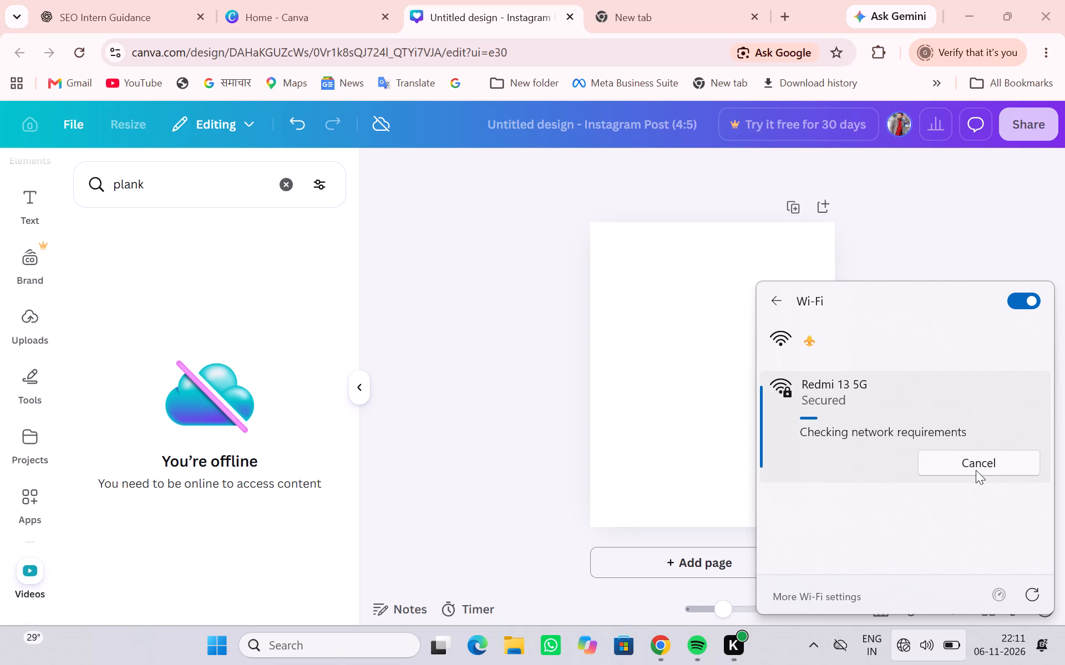
pyautogui.click(445, 407)
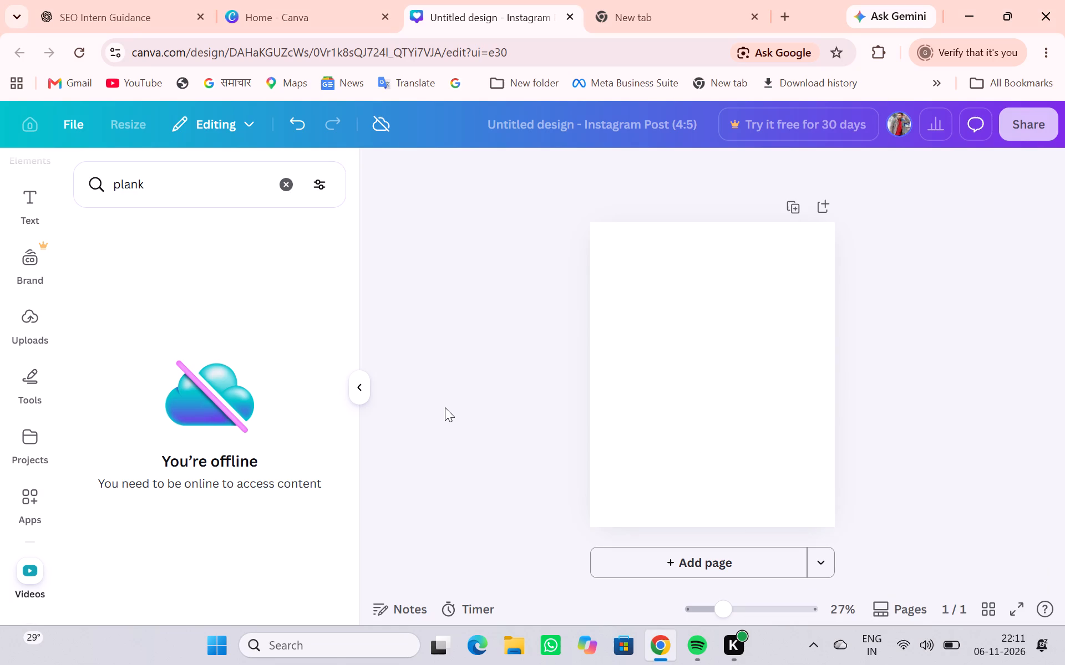
# Rerun the video search for "plank".
pyautogui.click(194, 179)
pyautogui.press('Return')
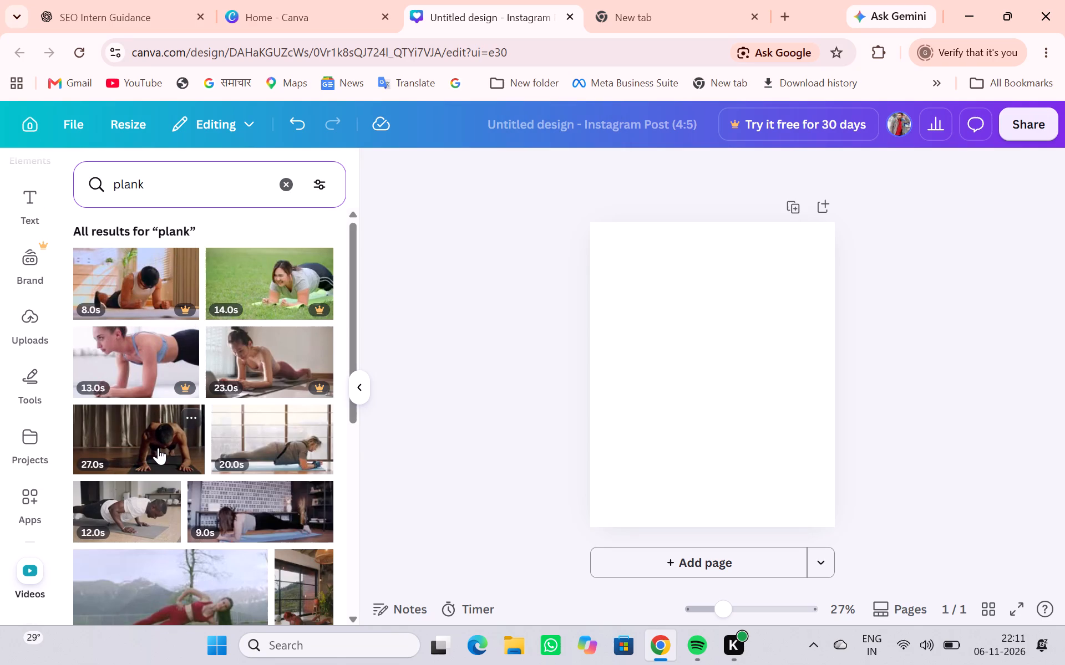
# Browse the "plank" results and add the free 27-second video of the shirtless man on a dark mat to the blank page.
pyautogui.scroll(-3, 158, 448)
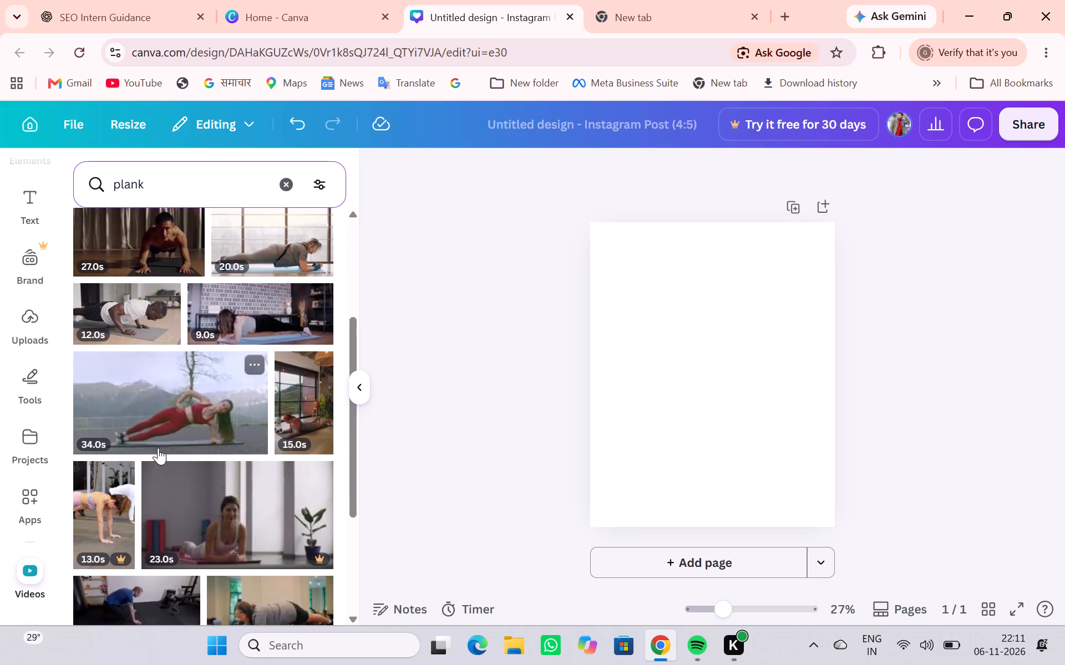
pyautogui.scroll(-3, 158, 448)
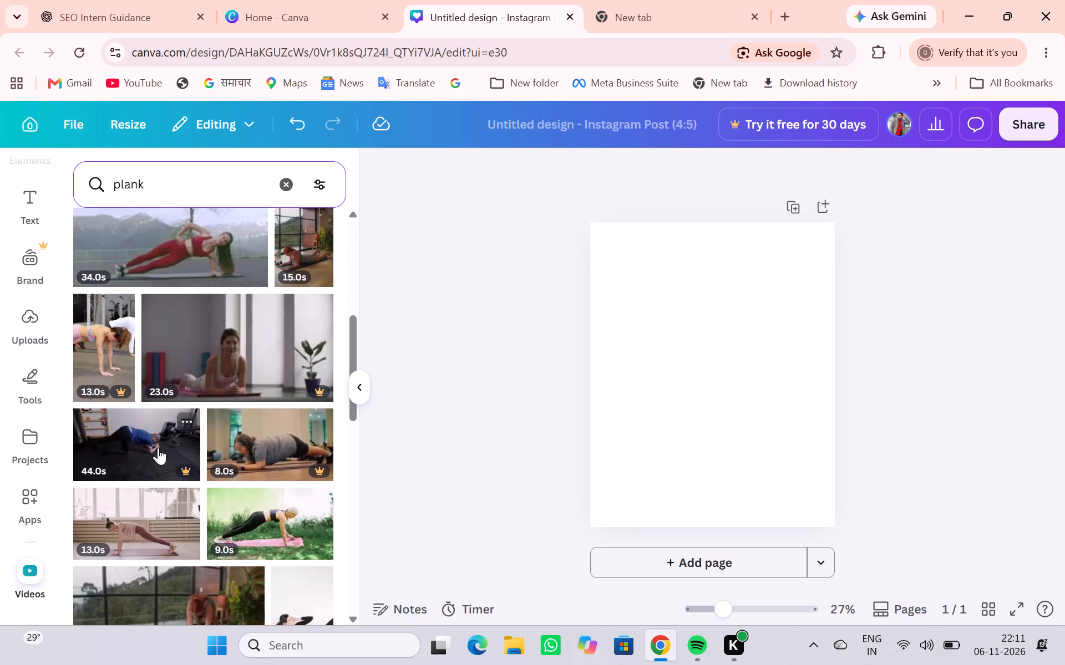
pyautogui.scroll(-3, 158, 448)
pyautogui.scroll(2, 158, 448)
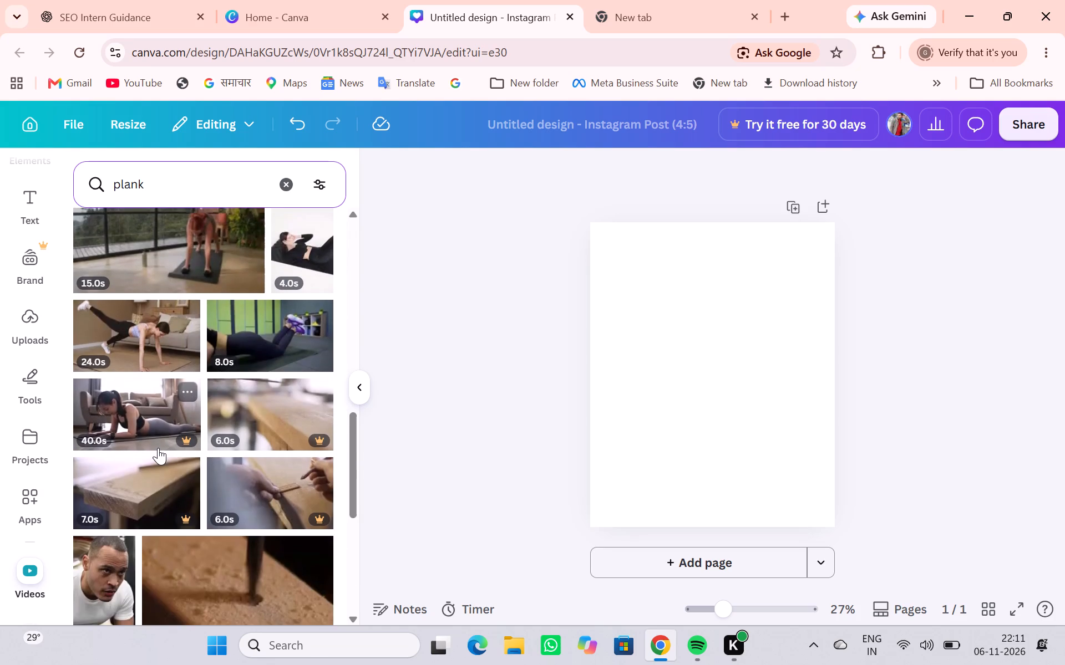
pyautogui.scroll(8, 158, 448)
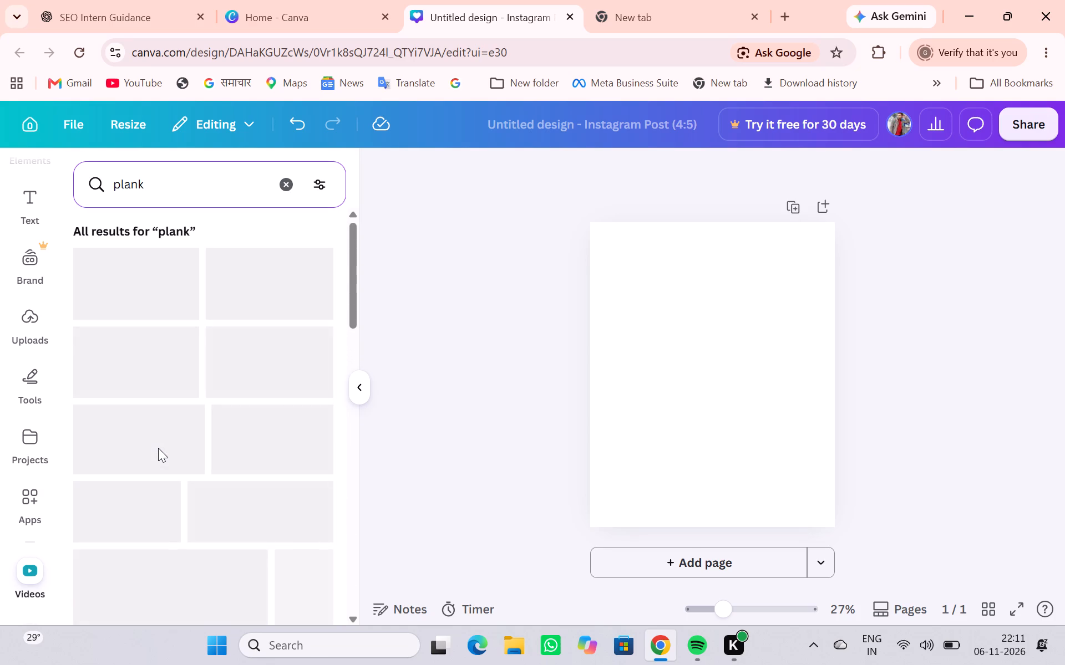
pyautogui.click(158, 448)
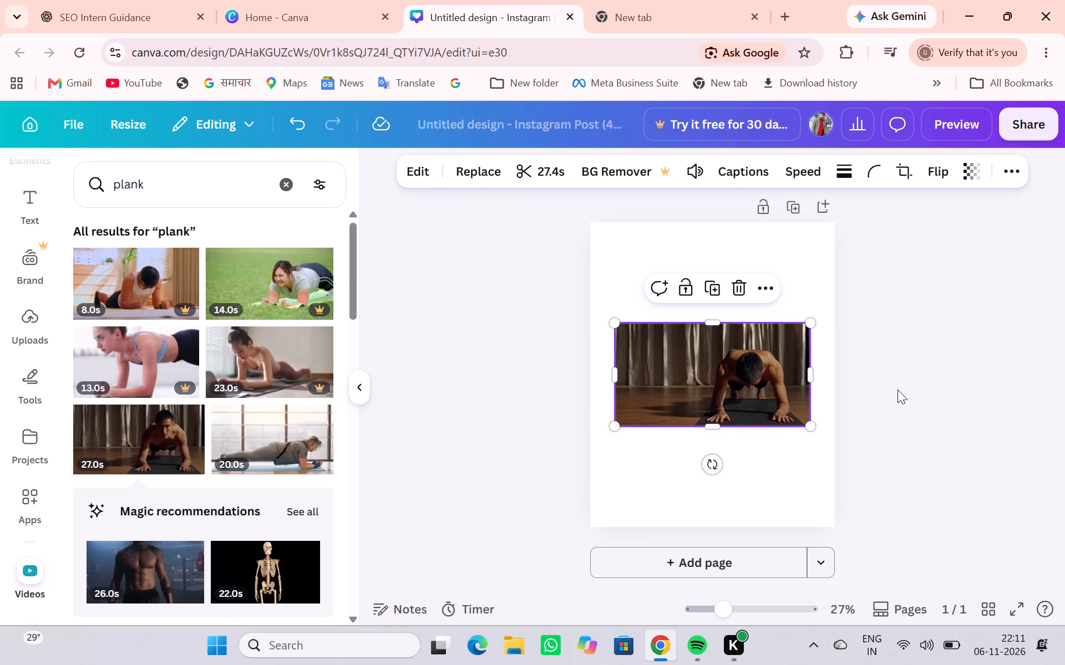
# Check the playback of the plank video on the page.
pyautogui.click(706, 337)
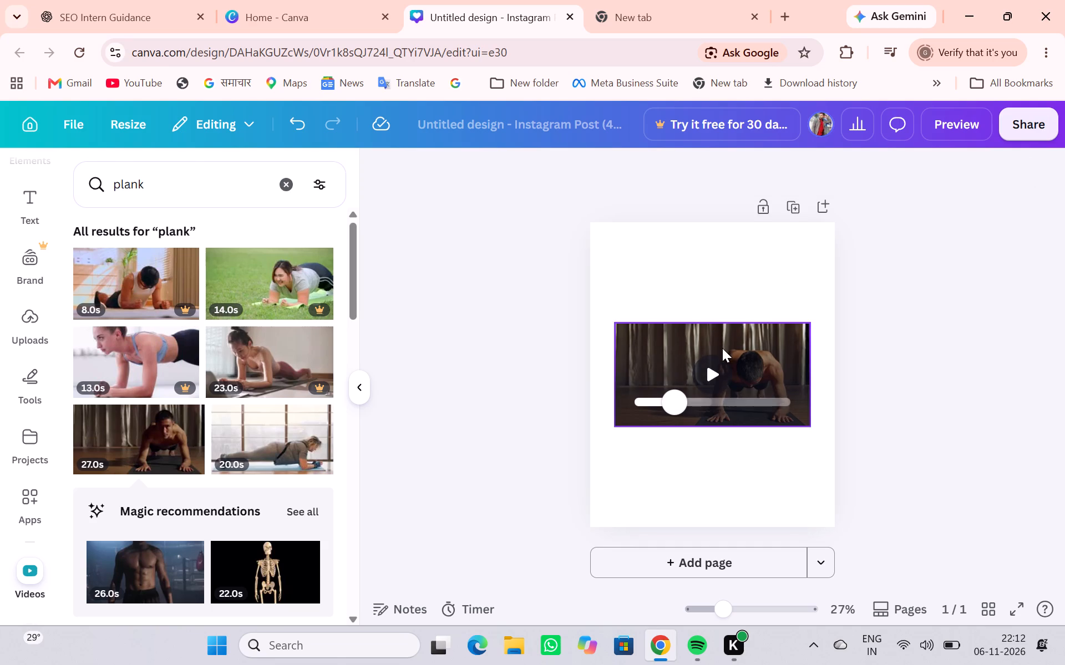
pyautogui.click(709, 380)
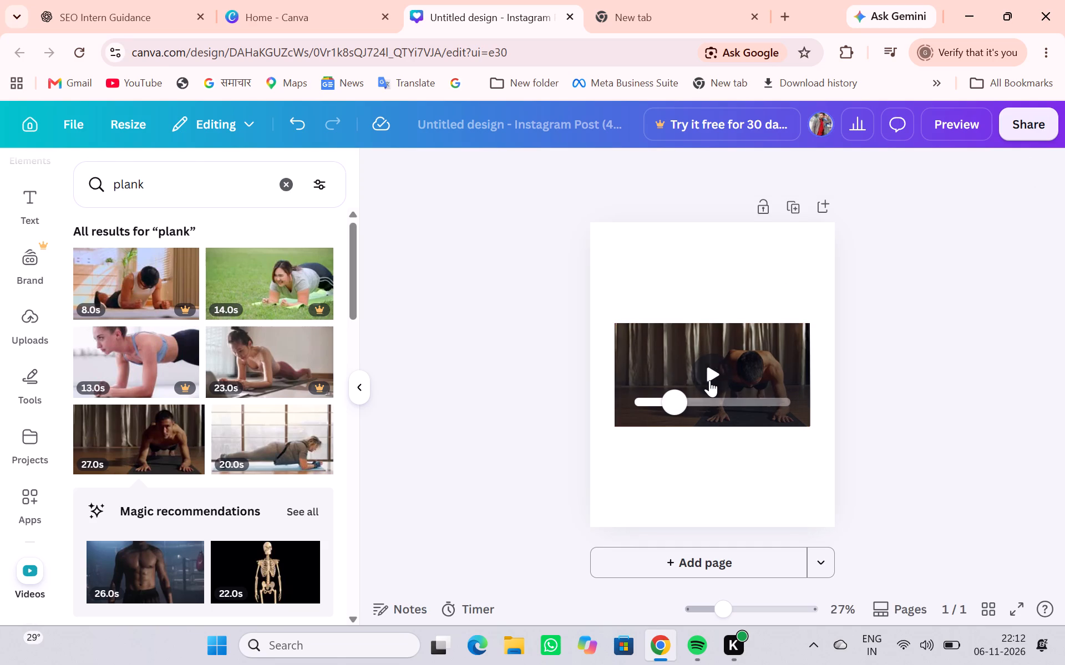
pyautogui.click(748, 350)
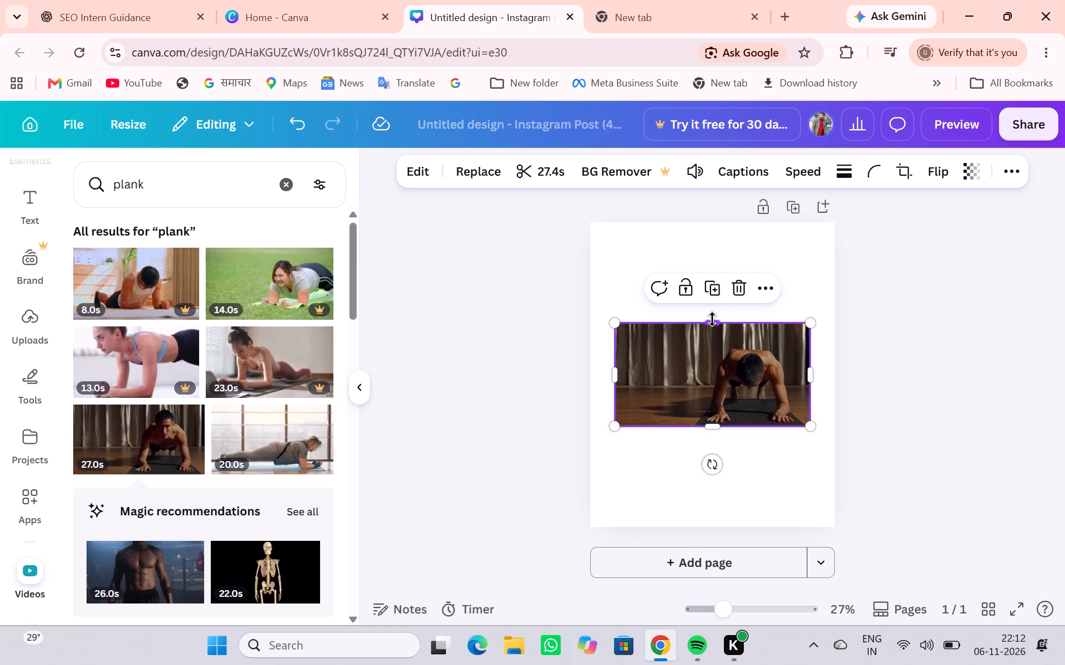
# Stretch the plank video vertically, extending its upper edge to the top of the page and its lower edge toward the page bottom.
pyautogui.moveTo(712, 319); pyautogui.dragTo(710, 217)
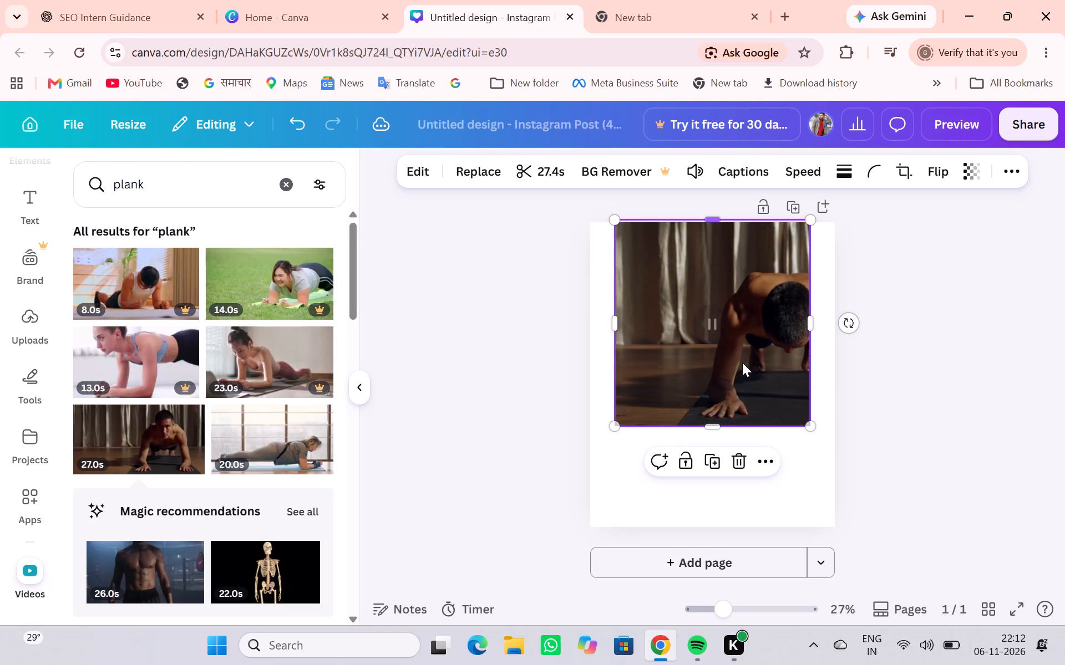
pyautogui.moveTo(714, 423); pyautogui.dragTo(712, 549)
pyautogui.moveTo(713, 427); pyautogui.dragTo(714, 481)
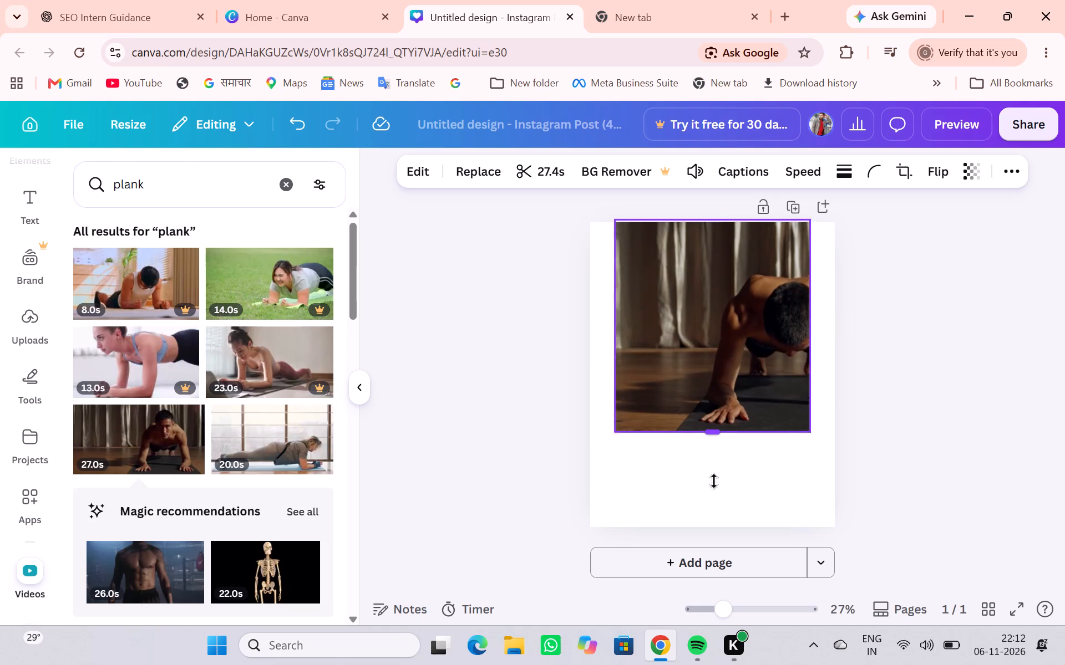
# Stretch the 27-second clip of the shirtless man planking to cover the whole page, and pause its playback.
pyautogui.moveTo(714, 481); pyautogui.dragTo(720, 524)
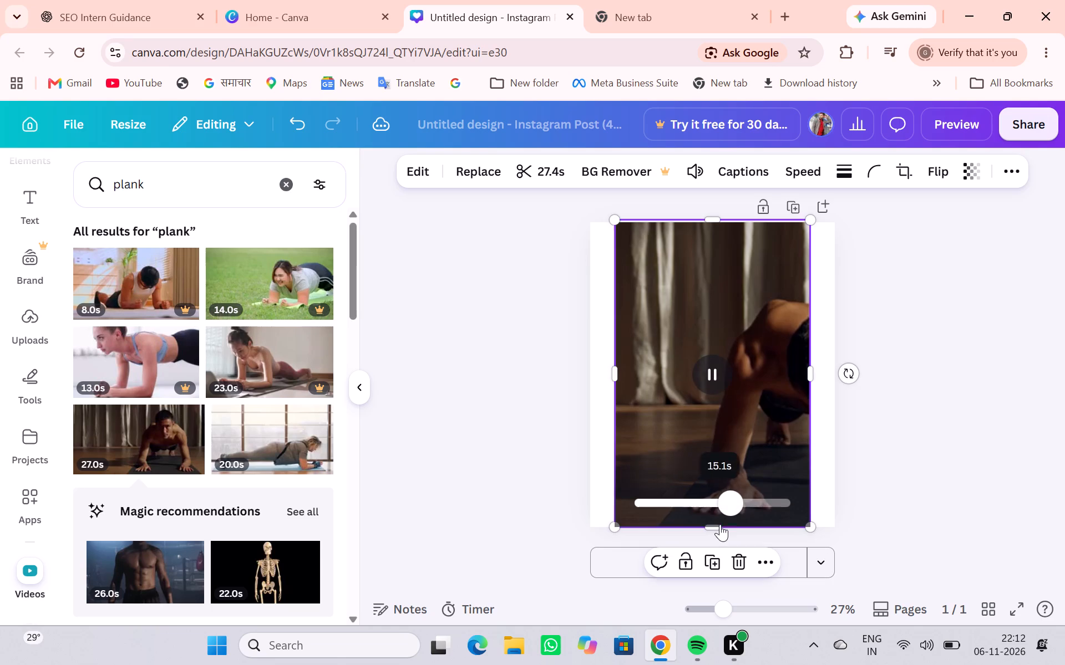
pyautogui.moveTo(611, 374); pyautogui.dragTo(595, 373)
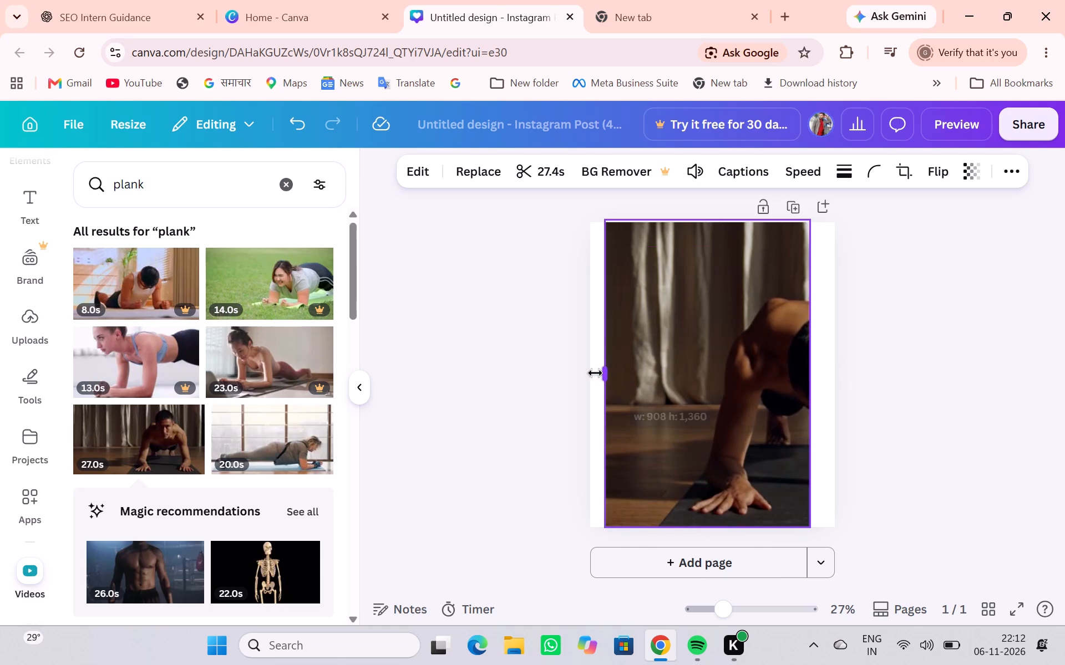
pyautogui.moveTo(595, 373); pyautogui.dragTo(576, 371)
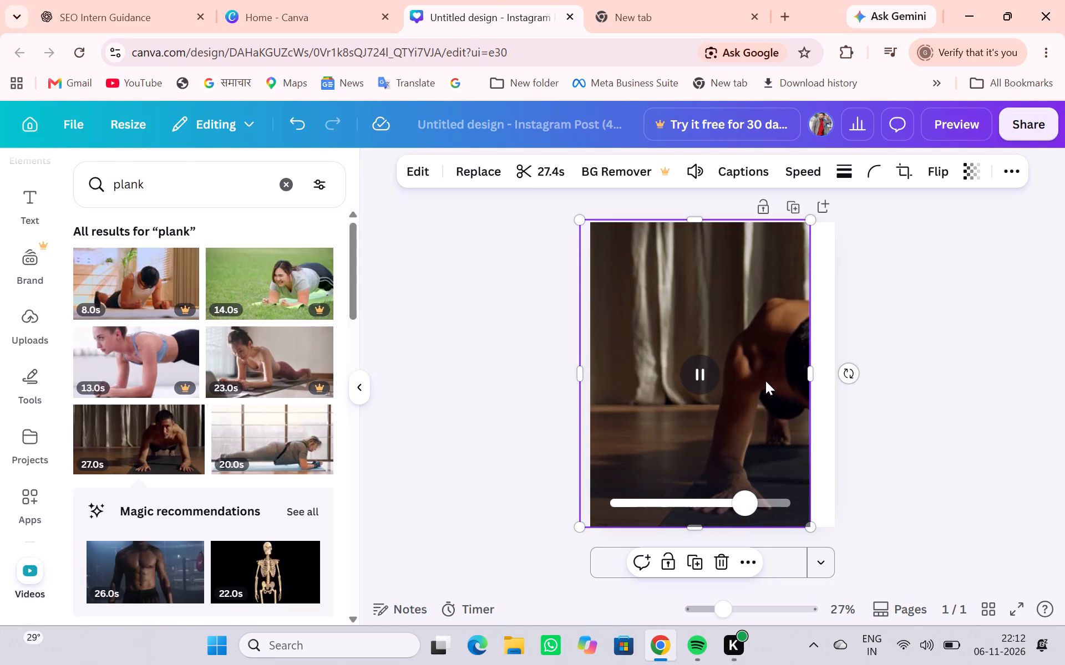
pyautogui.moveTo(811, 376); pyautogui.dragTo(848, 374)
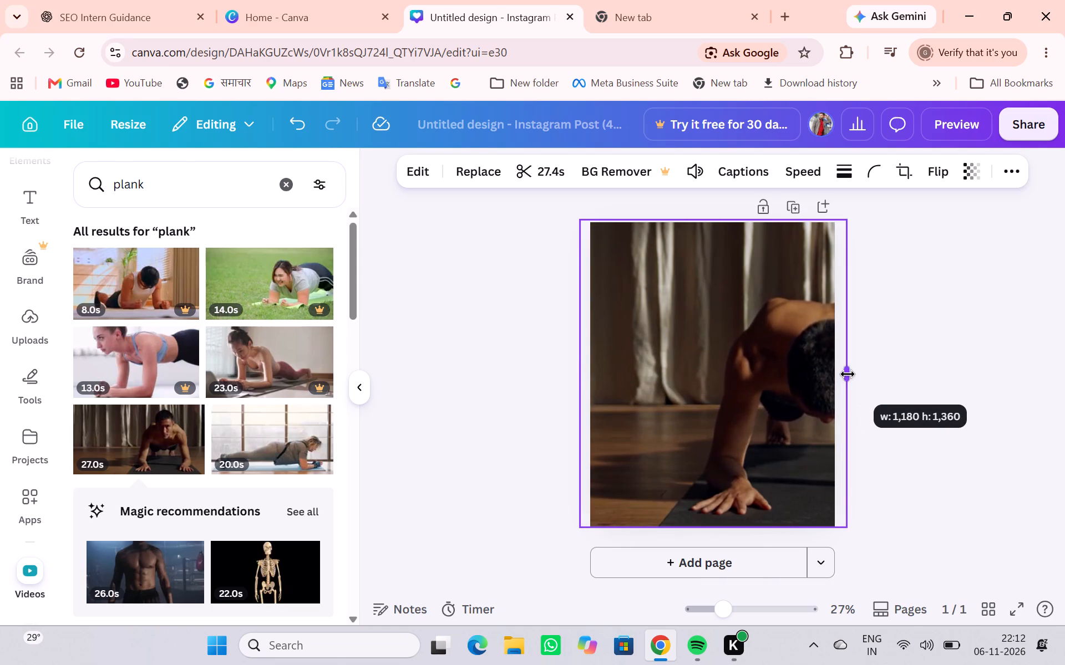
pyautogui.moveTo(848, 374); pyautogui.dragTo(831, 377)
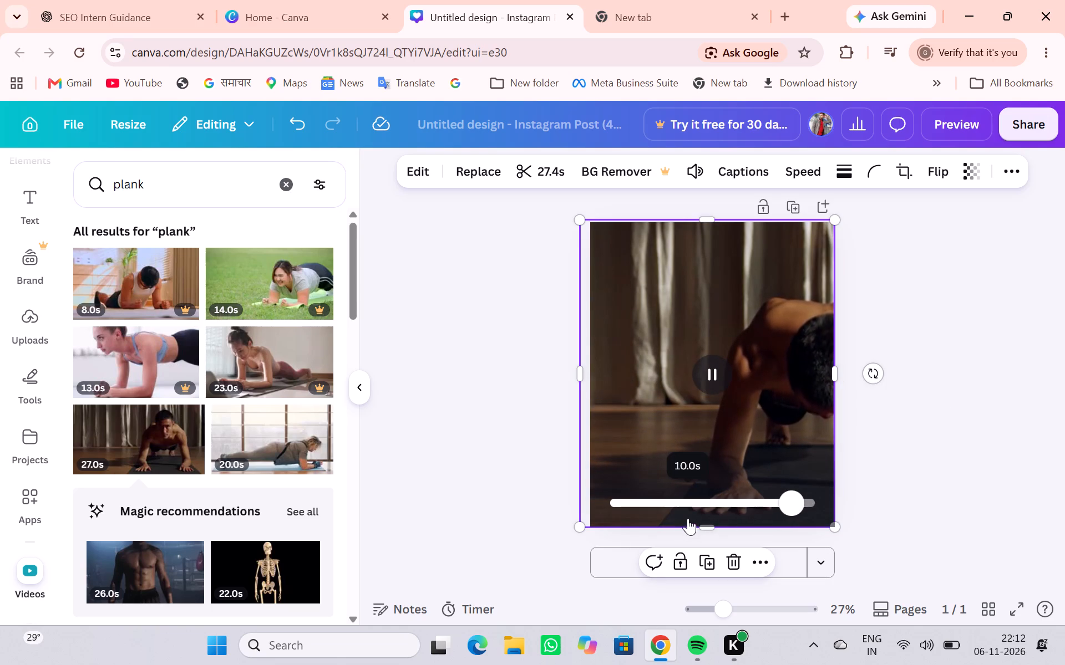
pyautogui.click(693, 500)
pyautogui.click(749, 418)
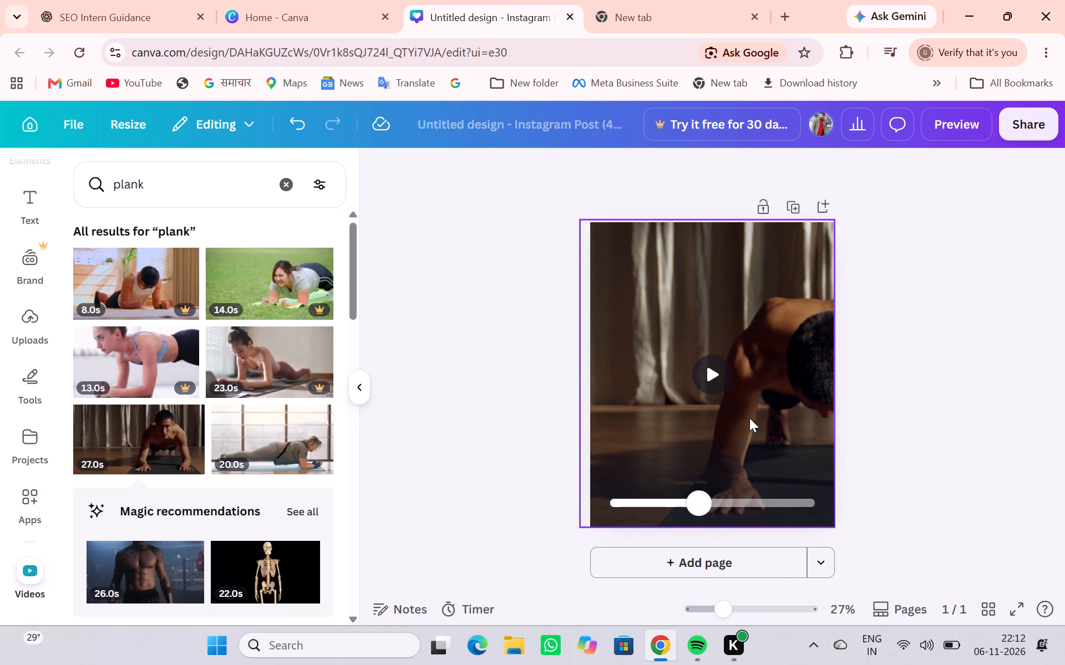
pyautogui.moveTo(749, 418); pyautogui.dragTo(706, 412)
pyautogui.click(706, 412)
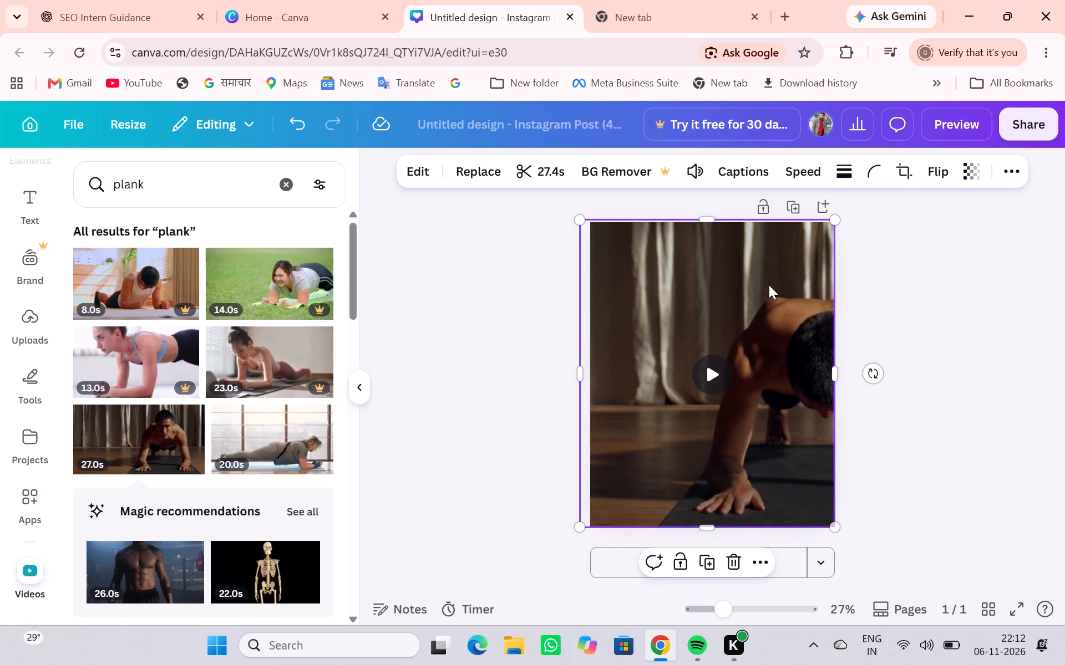
# Add the free 12-second video of the man in a white shirt doing pushups from the "plank" results.
pyautogui.scroll(-1, 338, 397)
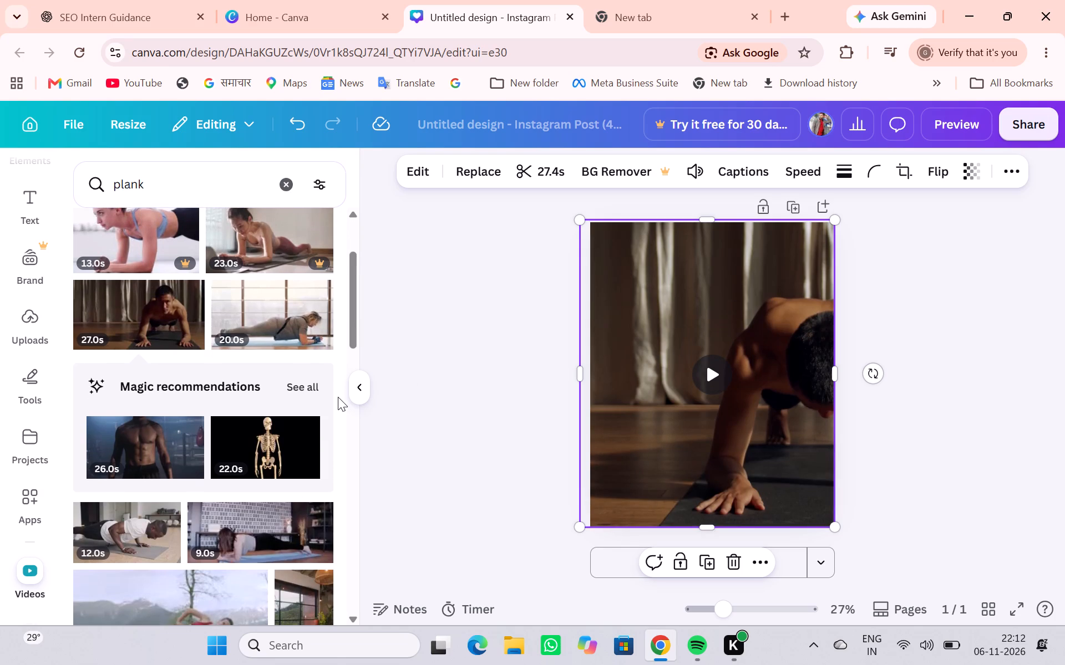
pyautogui.scroll(-1, 338, 397)
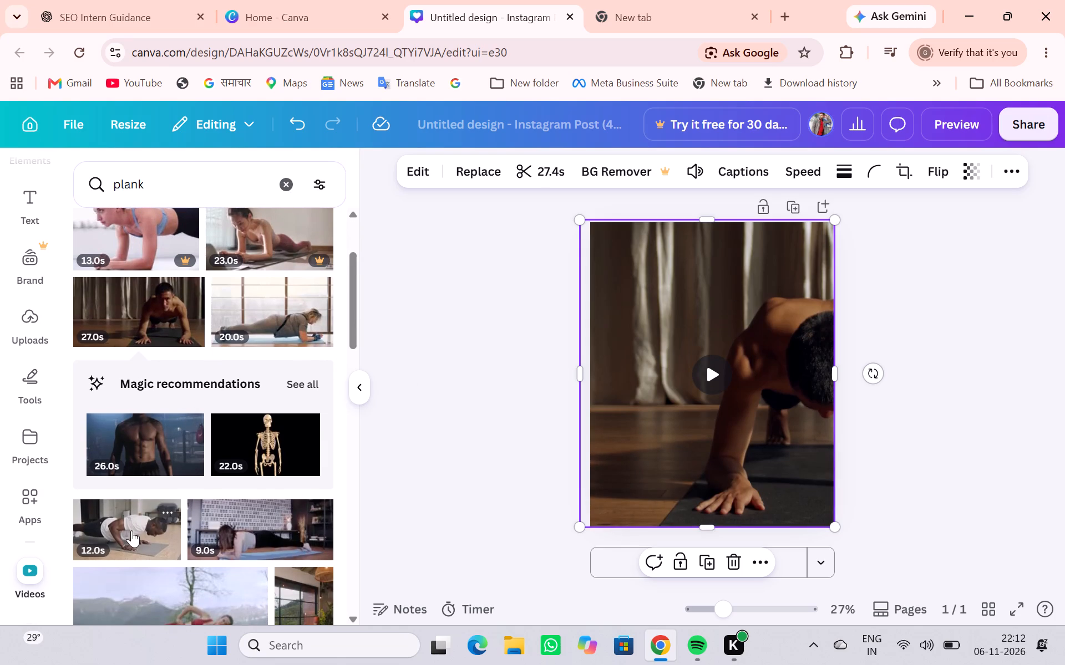
pyautogui.click(131, 530)
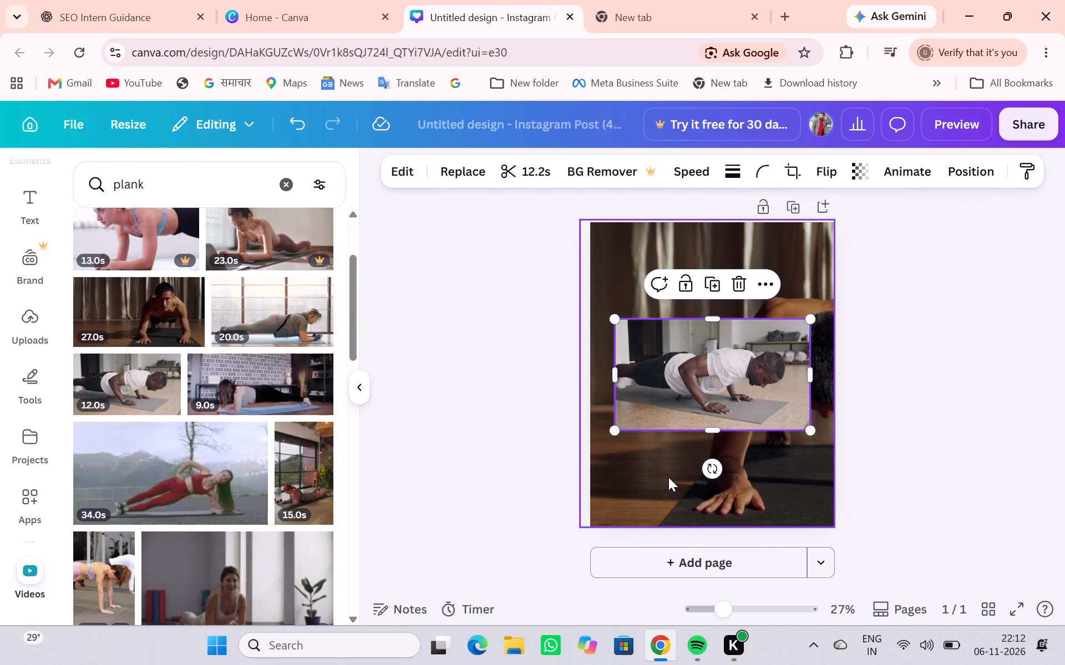
# Delete the 27-second plank clip behind the white-shirt pushup video.
pyautogui.click(668, 477)
pyautogui.click(766, 451)
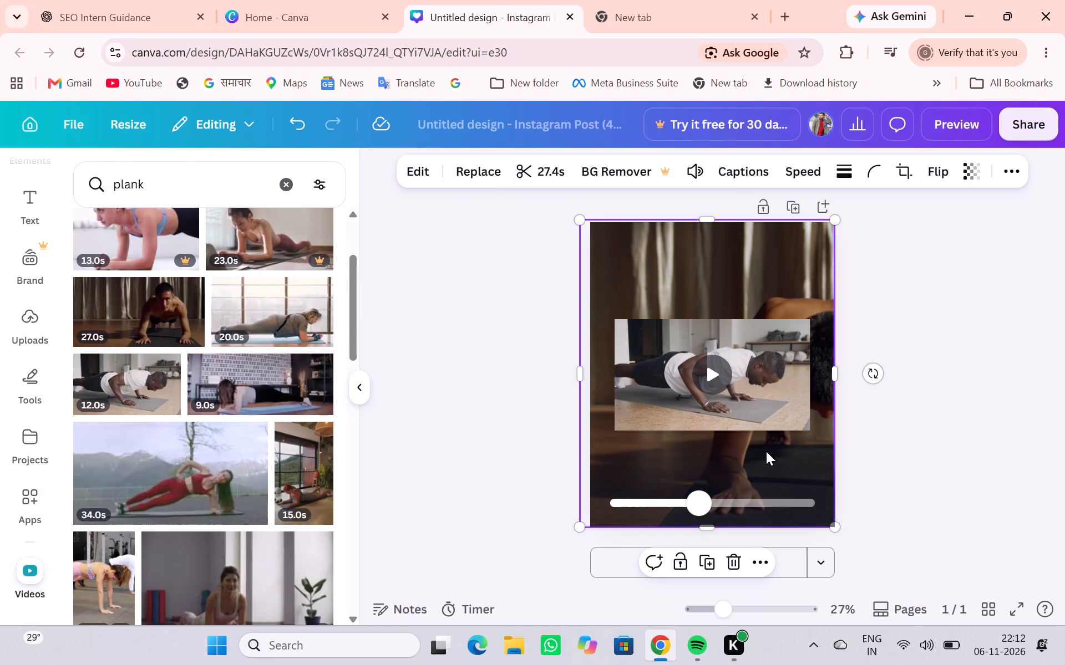
pyautogui.click(798, 248)
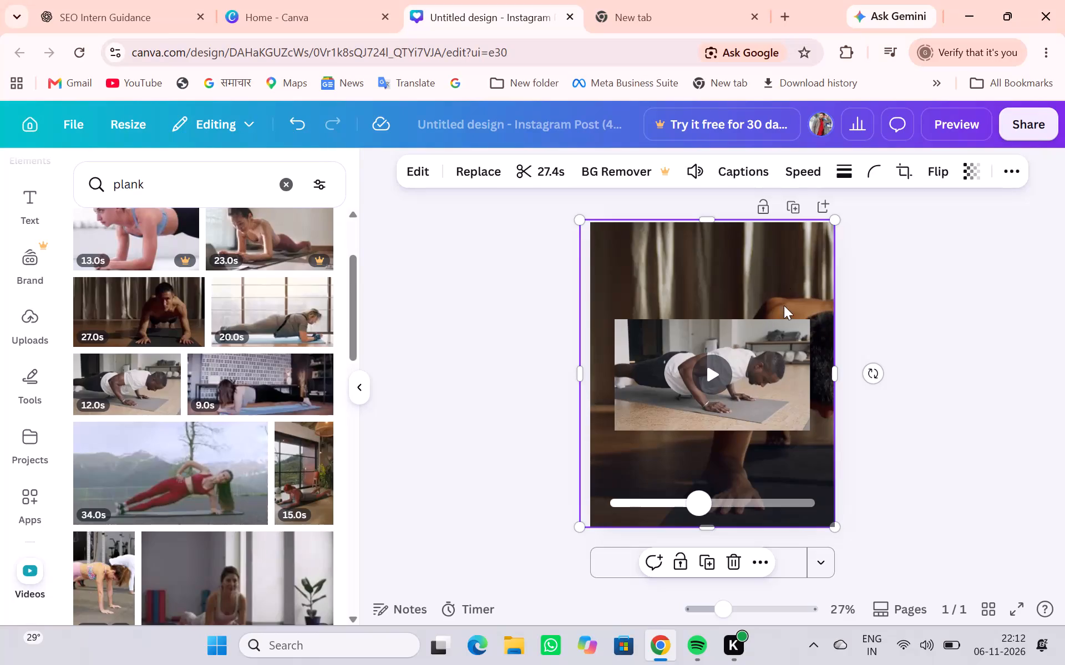
pyautogui.click(727, 556)
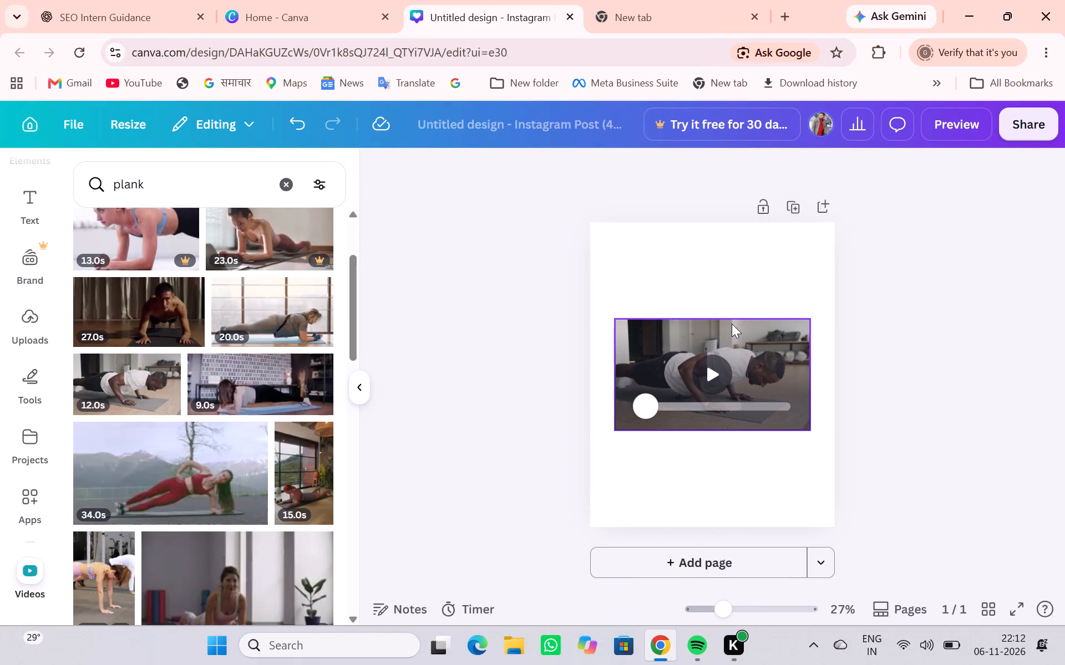
# Stretch the 12-second pushup video on all sides so that it fills the whole page.
pyautogui.click(732, 324)
pyautogui.moveTo(711, 324); pyautogui.dragTo(694, 224)
pyautogui.moveTo(612, 326); pyautogui.dragTo(591, 326)
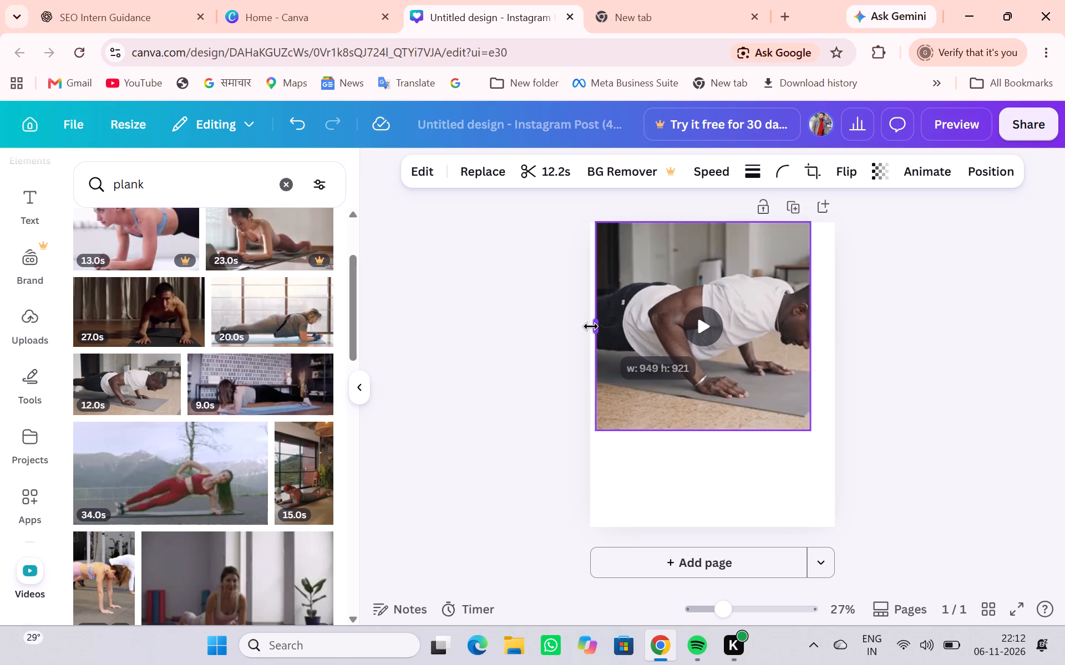
pyautogui.moveTo(591, 326); pyautogui.dragTo(587, 326)
pyautogui.moveTo(702, 431); pyautogui.dragTo(728, 522)
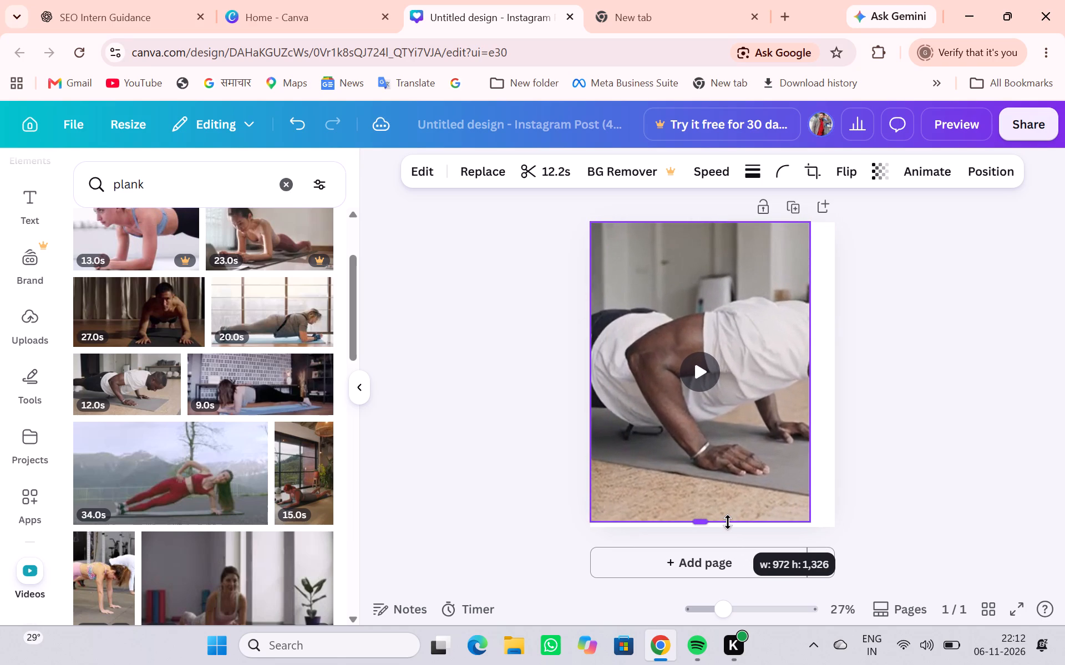
pyautogui.moveTo(728, 522); pyautogui.dragTo(731, 525)
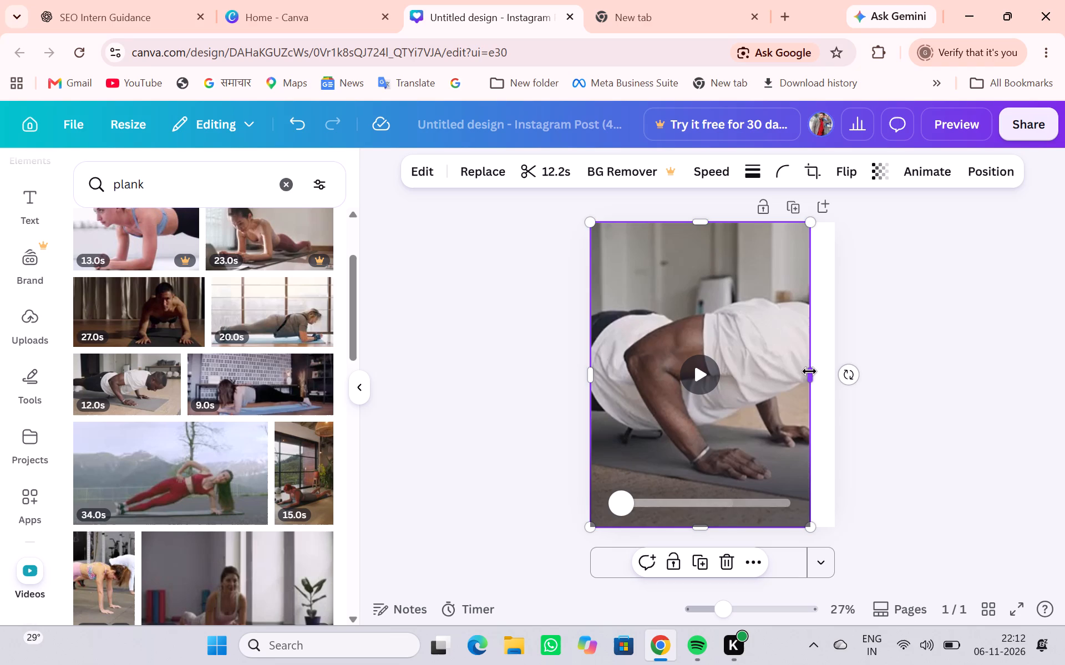
pyautogui.moveTo(809, 371); pyautogui.dragTo(840, 369)
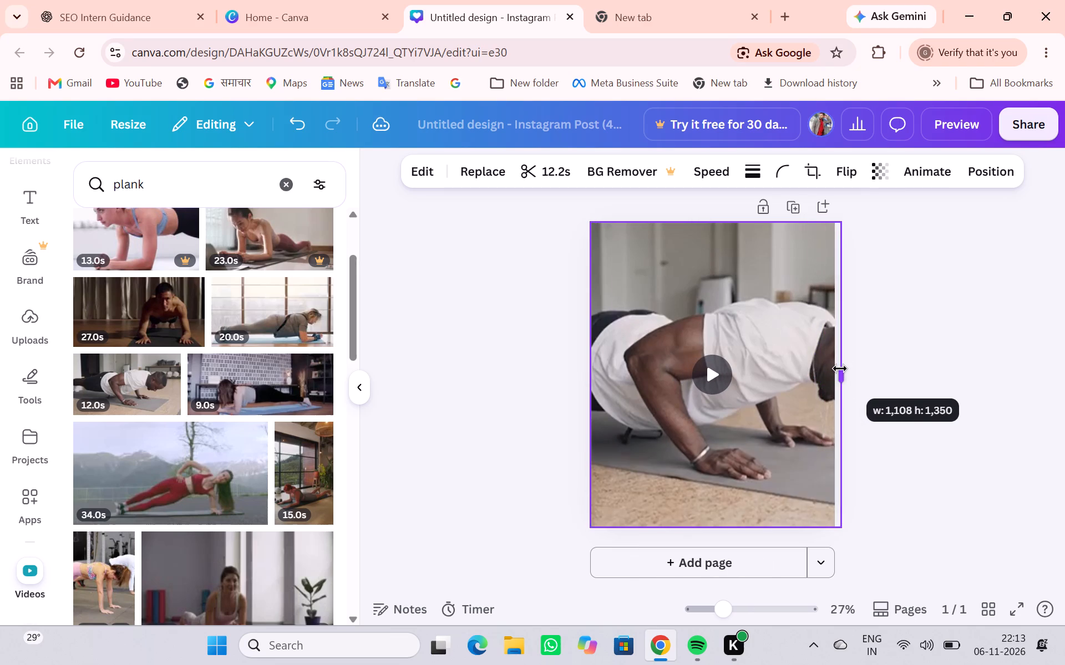
pyautogui.moveTo(840, 369); pyautogui.dragTo(832, 370)
pyautogui.click(960, 415)
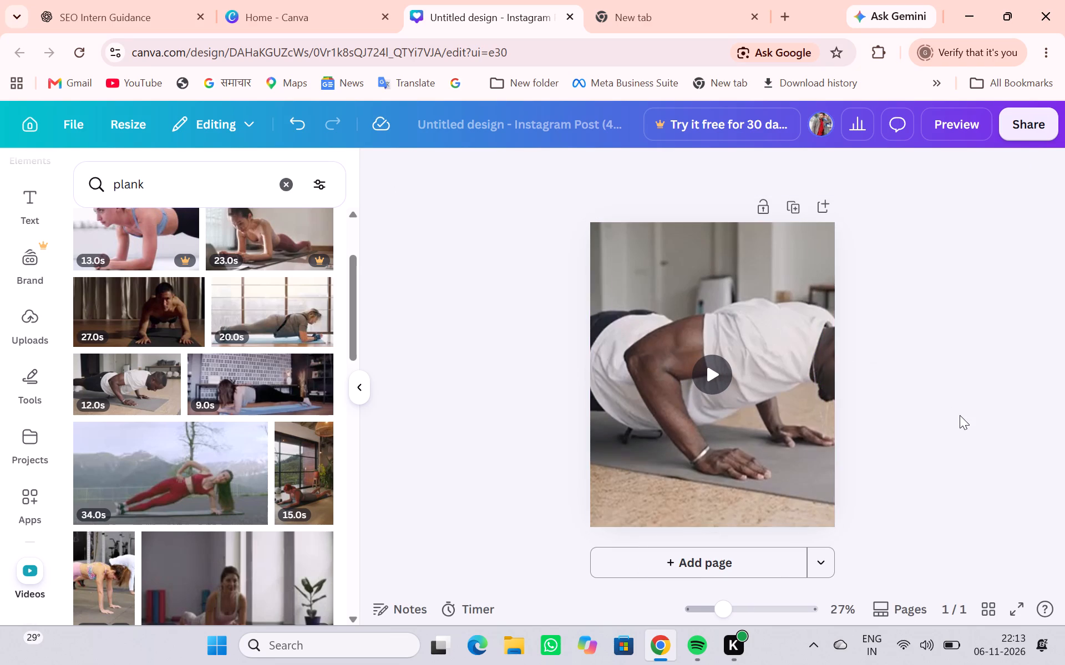
# Play the full-page pushup video to preview it.
pyautogui.click(730, 383)
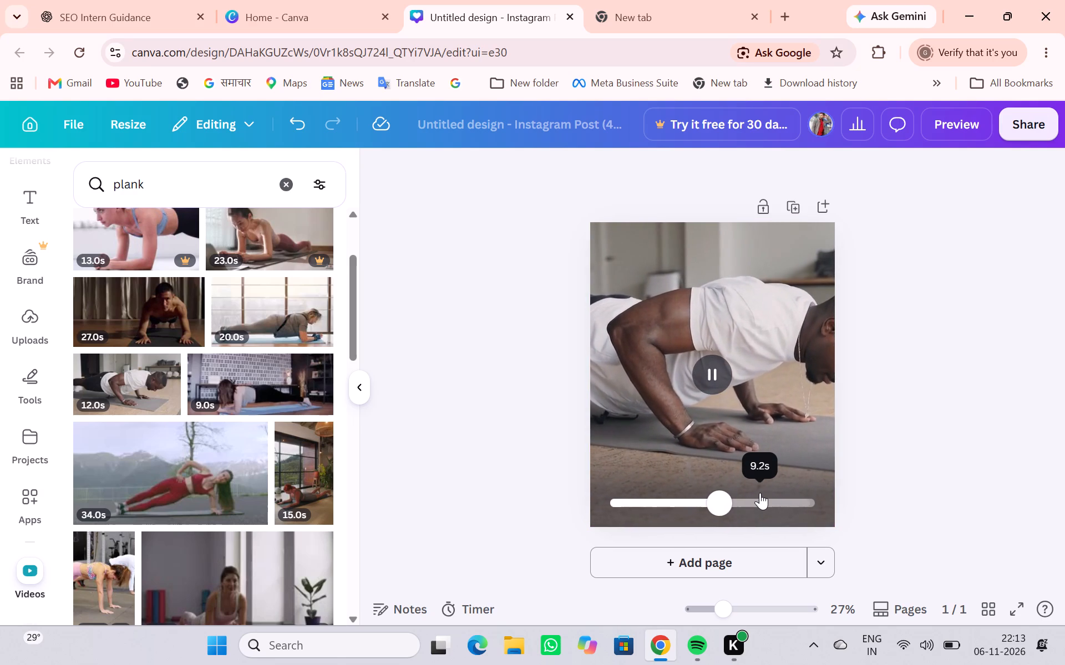
pyautogui.scroll(3, 760, 493)
pyautogui.scroll(3, 523, 194)
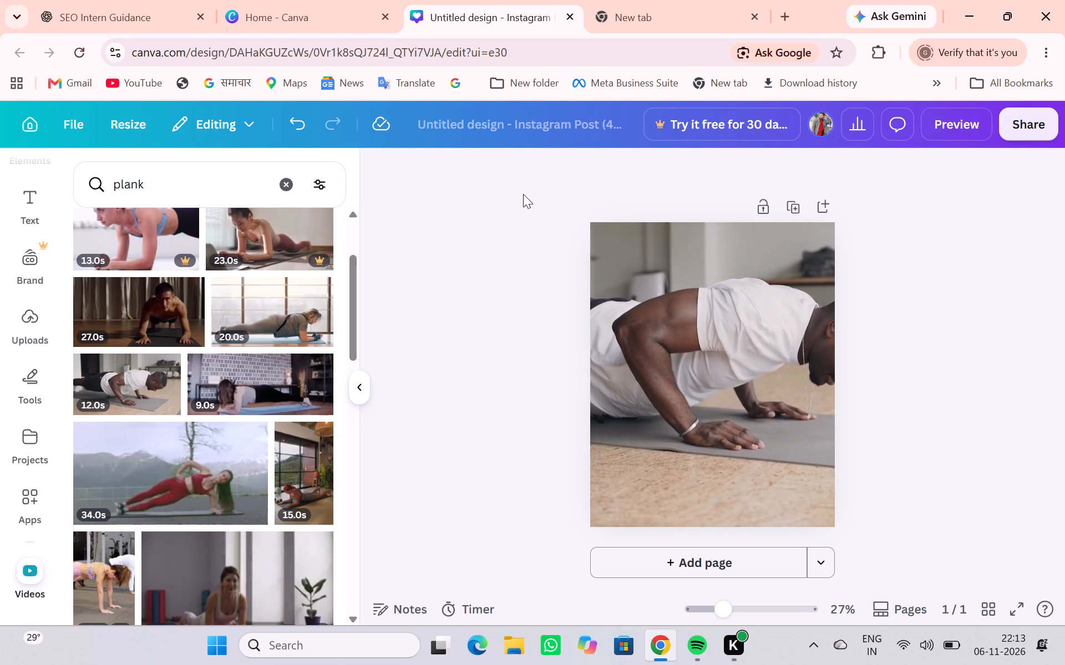
# Add a blank second page below the pushup video page.
pyautogui.scroll(-5, 523, 194)
pyautogui.click(668, 563)
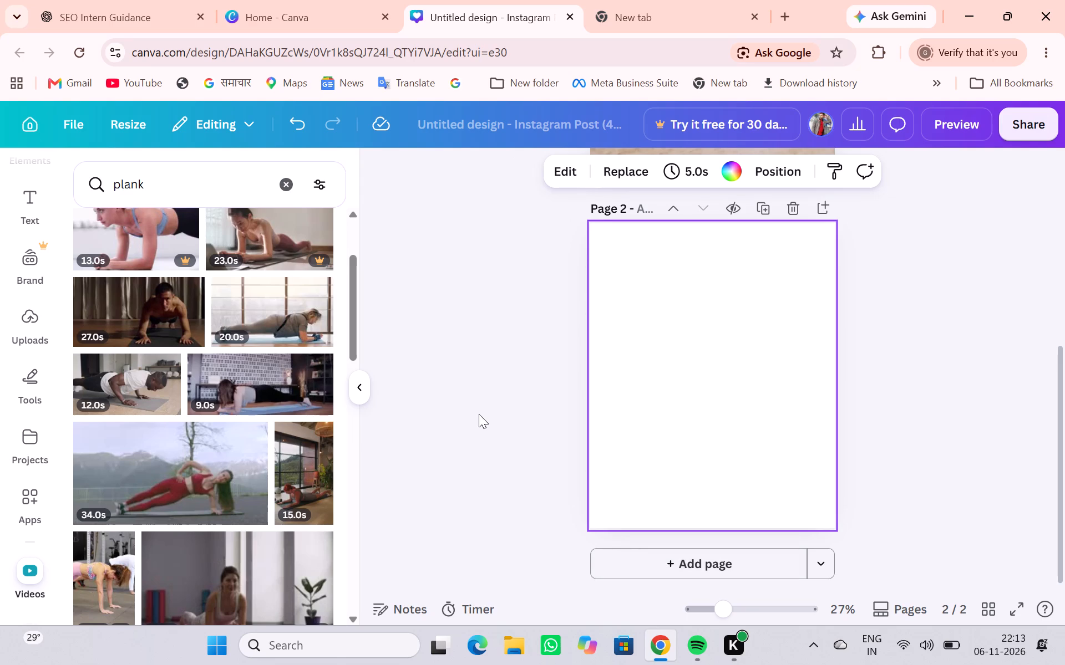
# Clear the plank search and browse the suggested video categories for a clip for page 2.
pyautogui.click(288, 191)
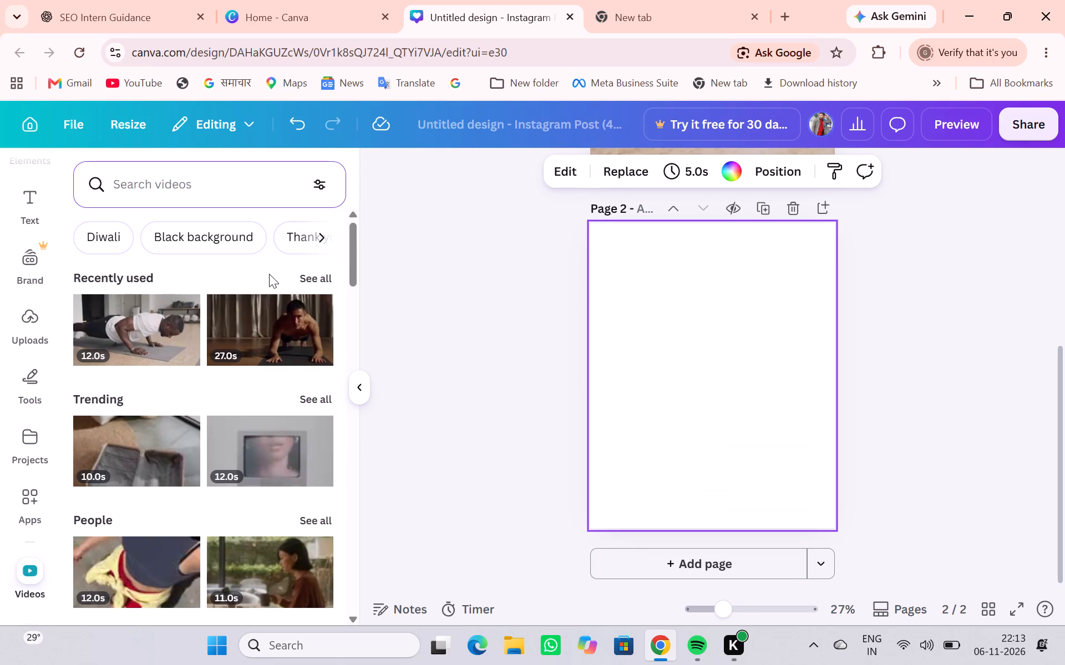
pyautogui.scroll(-5, 202, 417)
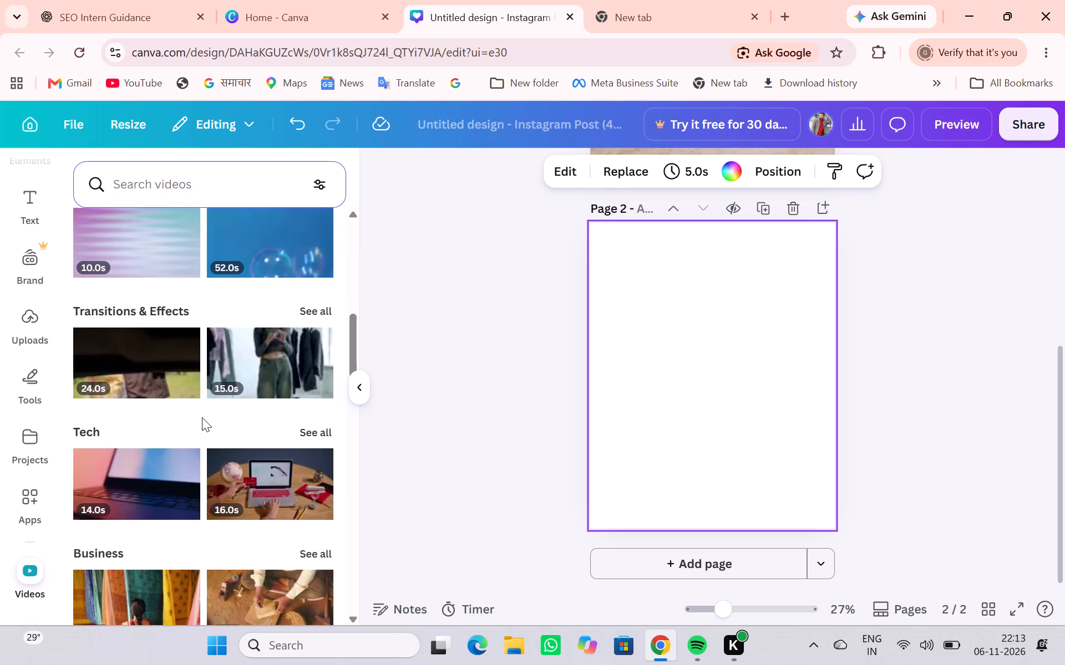
pyautogui.scroll(-1, 202, 417)
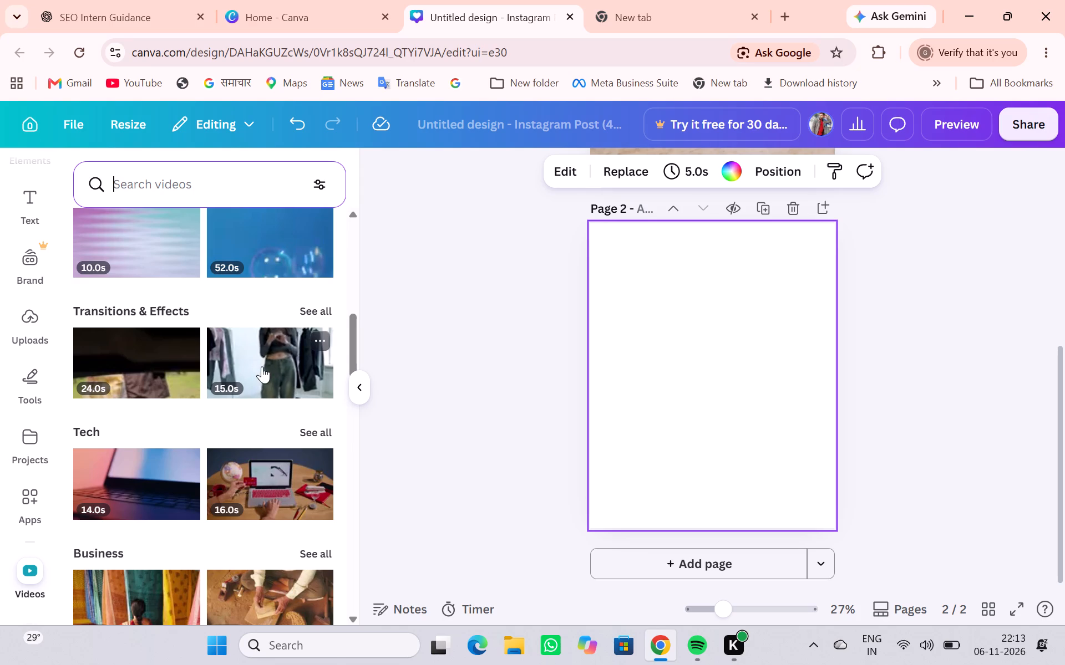
pyautogui.scroll(-3, 262, 364)
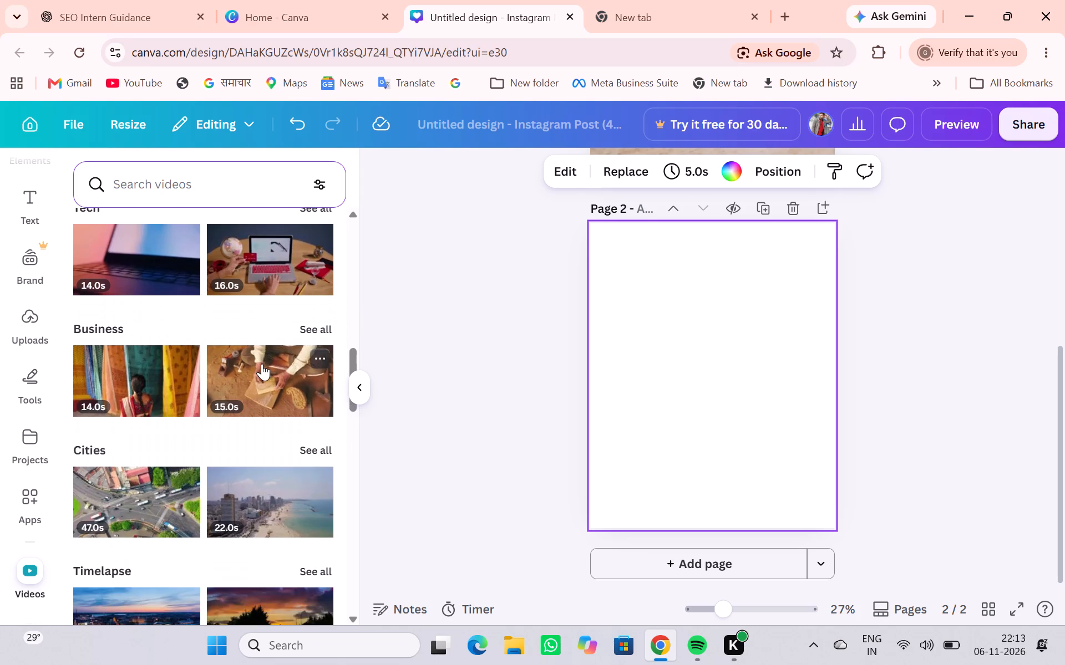
pyautogui.scroll(-6, 262, 364)
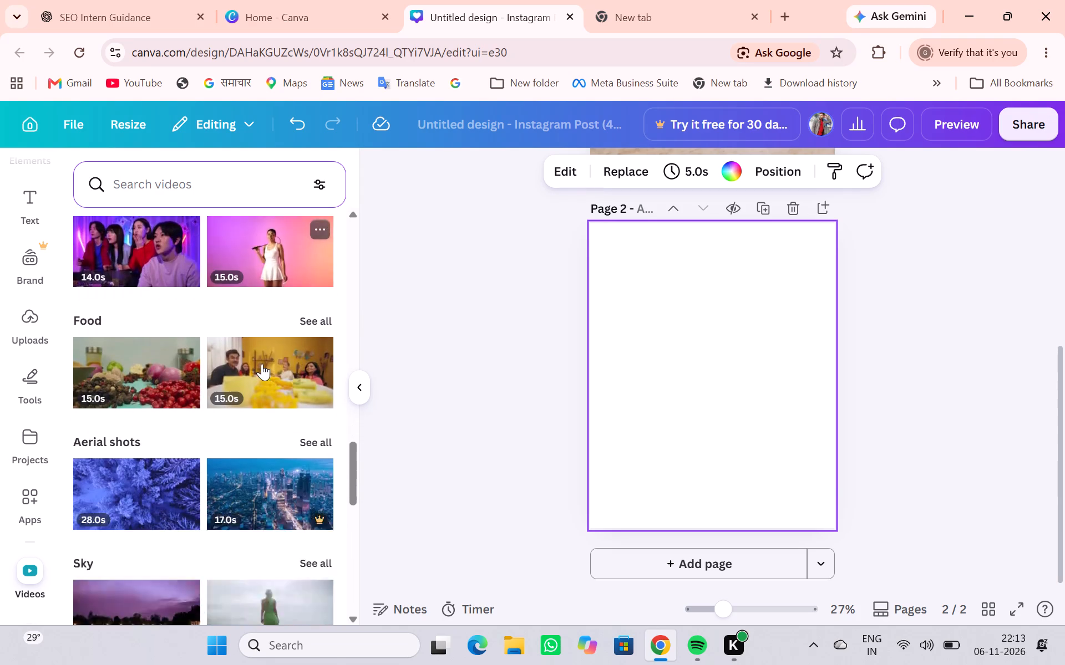
pyautogui.scroll(-1, 262, 364)
pyautogui.scroll(8, 262, 364)
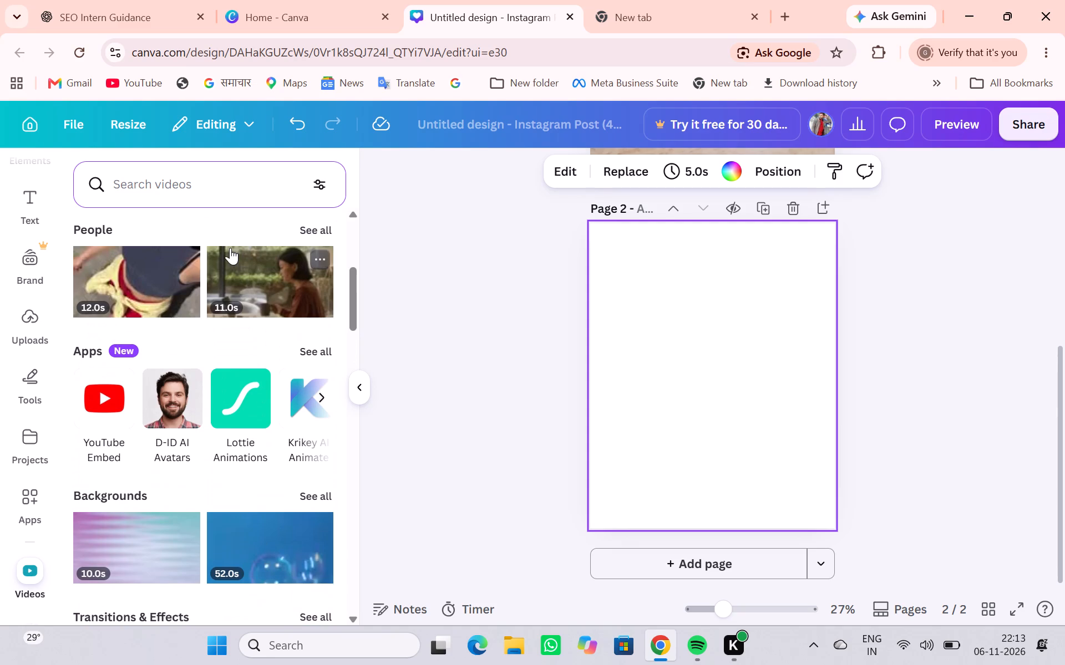
pyautogui.scroll(4, 229, 247)
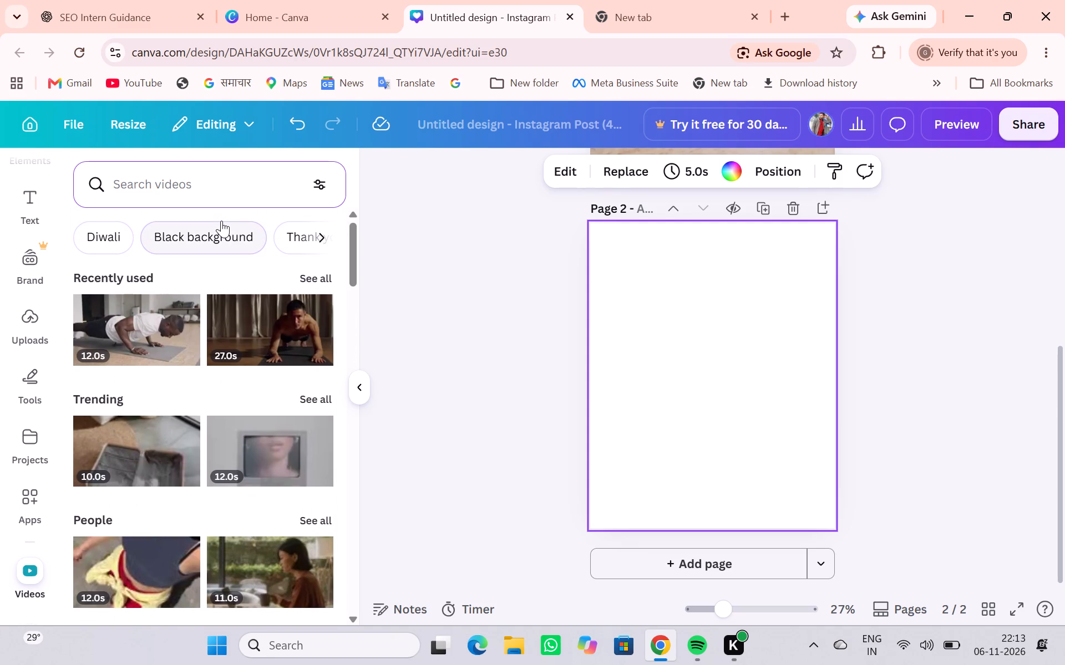
# Search the videos for "gym squat" and add the 26-second clip of the man squatting with a barbell to page 2.
pyautogui.click(258, 180)
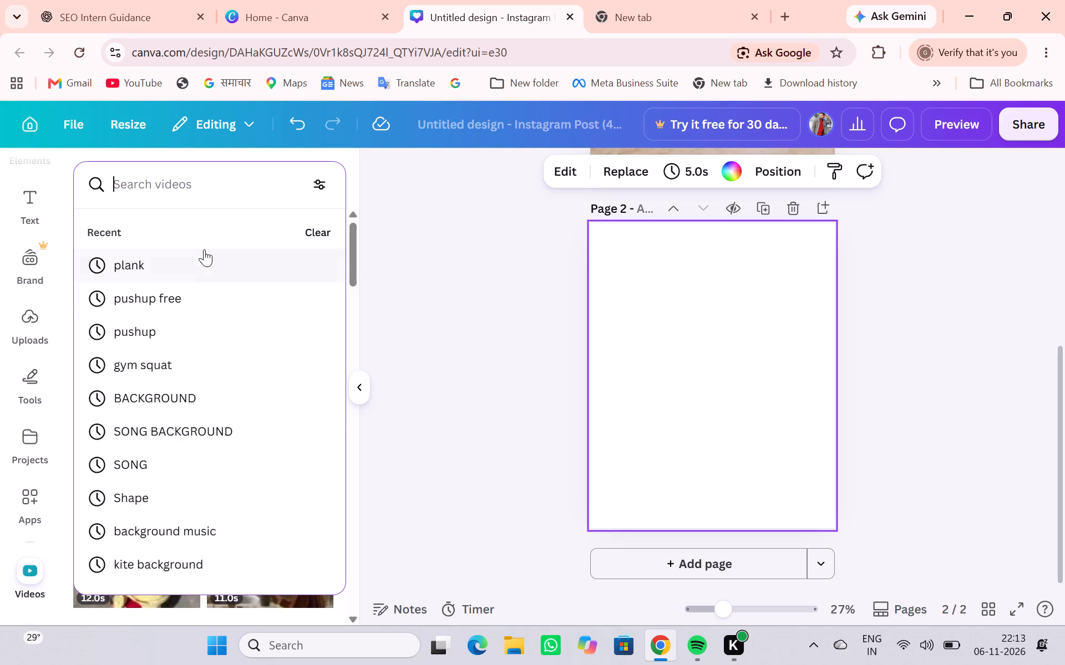
pyautogui.click(194, 284)
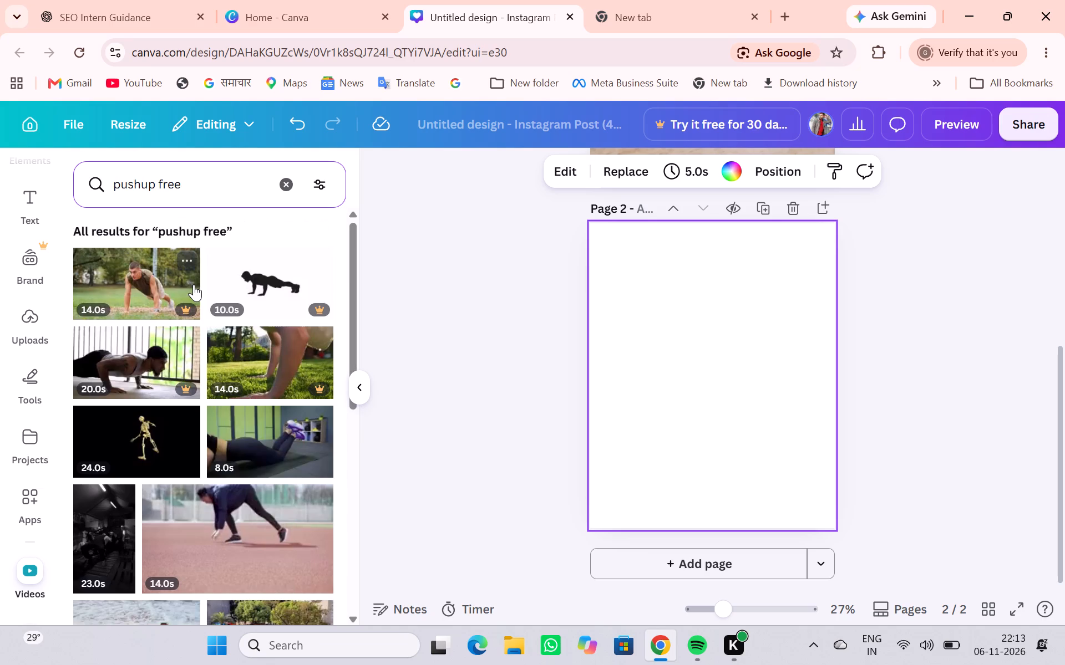
# Replace the pushup search with "gym squat" and add the 26-second clip of the man with a barbell to page 2.
pyautogui.scroll(-4, 194, 284)
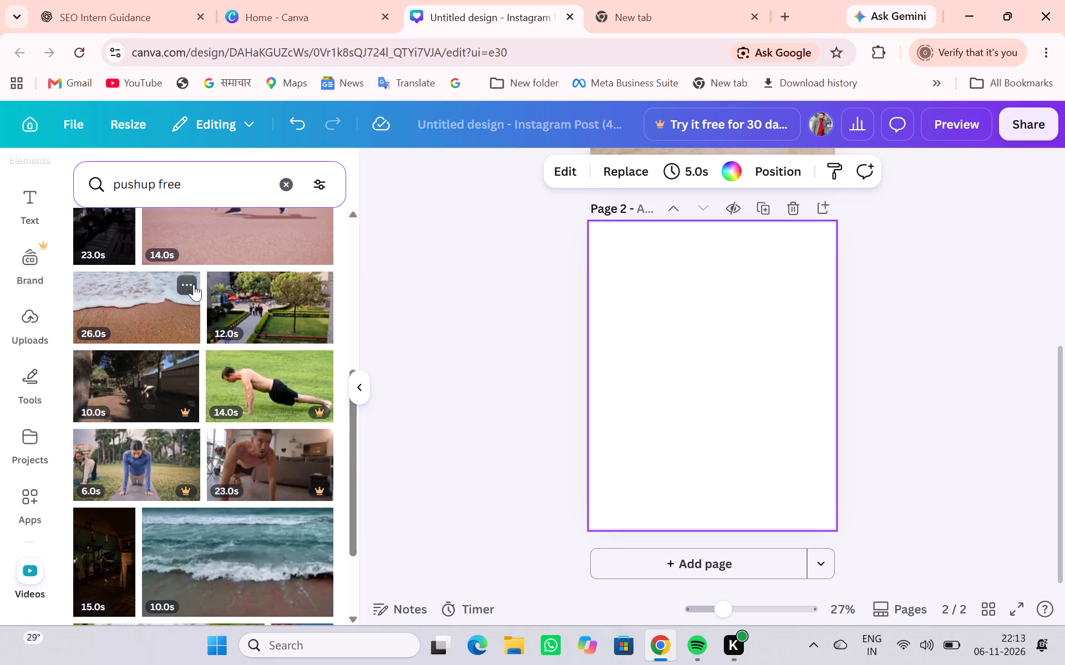
pyautogui.scroll(-1, 194, 284)
pyautogui.click(285, 177)
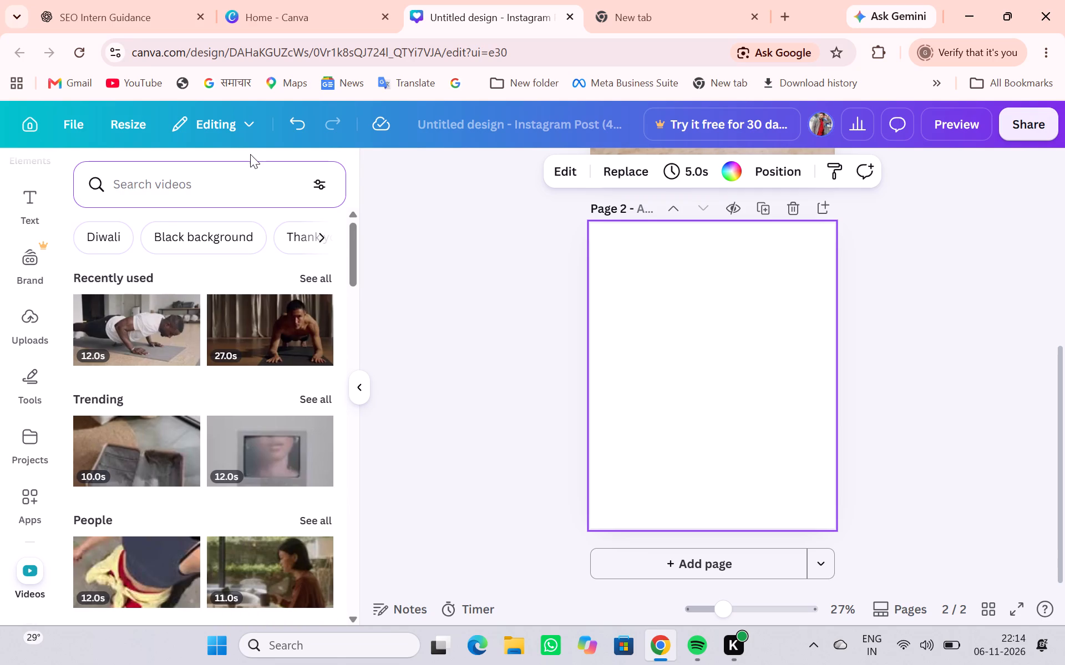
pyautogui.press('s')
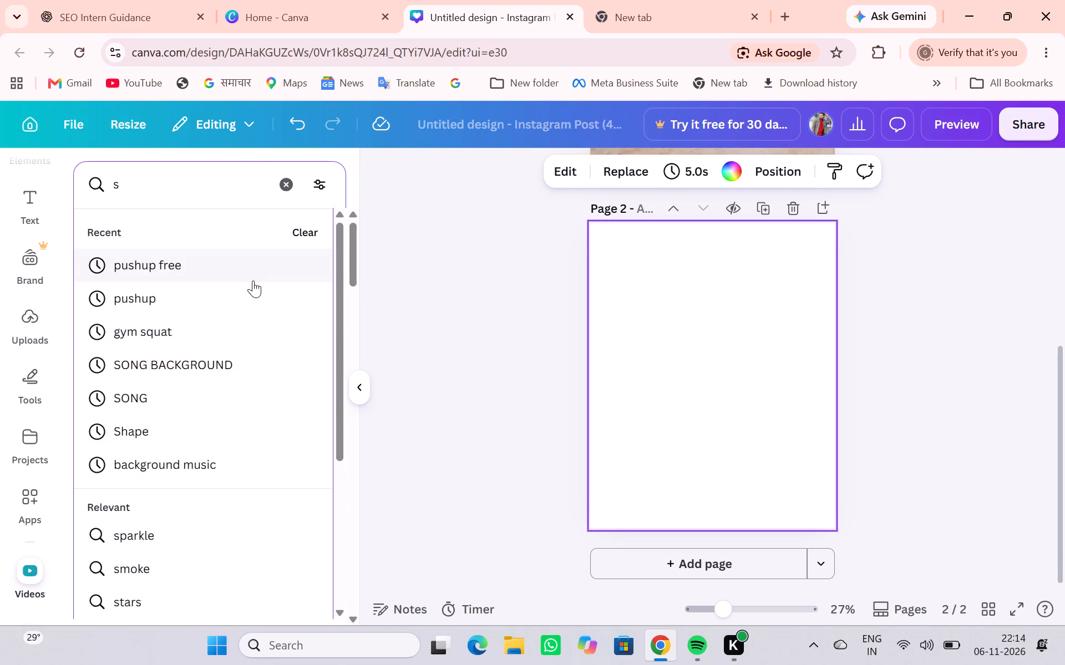
pyautogui.click(235, 342)
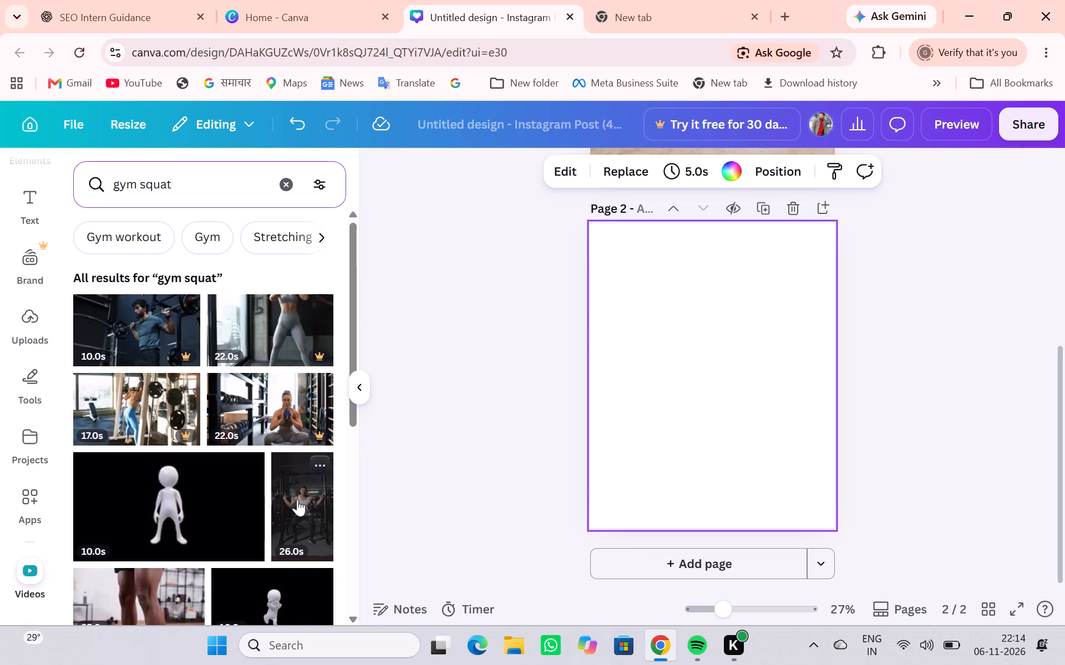
pyautogui.click(297, 499)
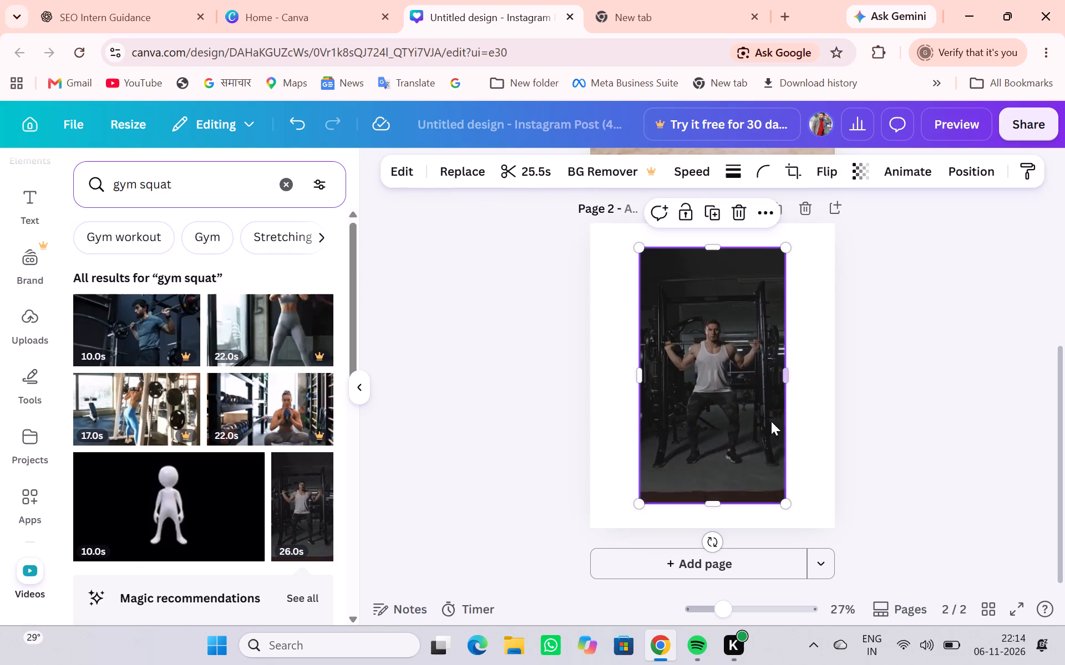
# Widen the squat video on both sides until it spans the full width of page 2.
pyautogui.moveTo(710, 502); pyautogui.dragTo(710, 530)
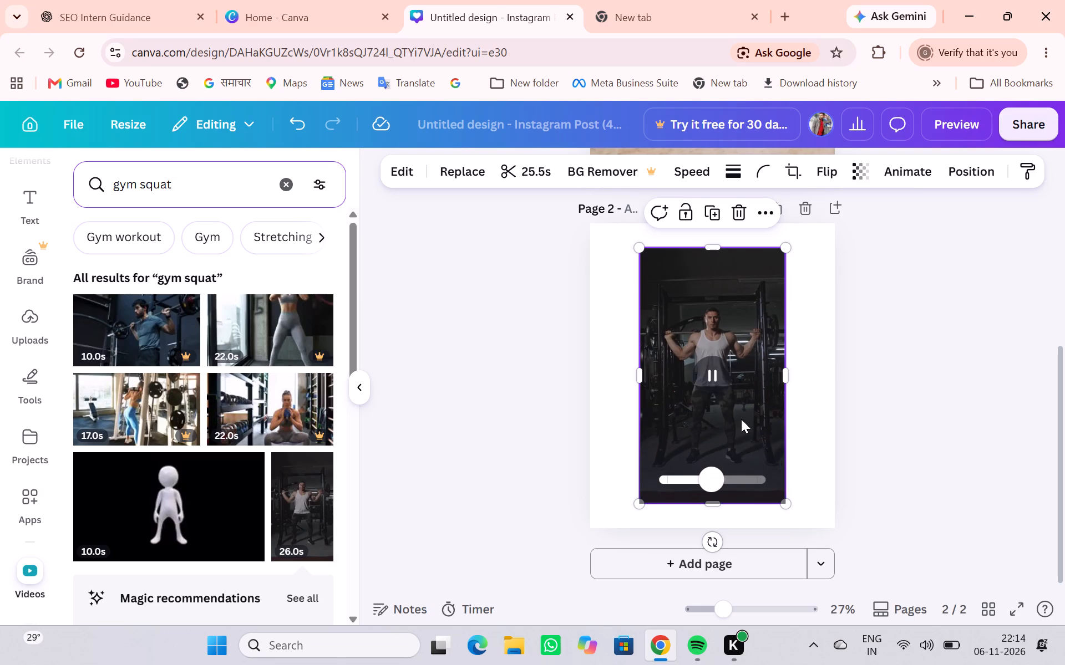
pyautogui.click(741, 419)
pyautogui.click(778, 373)
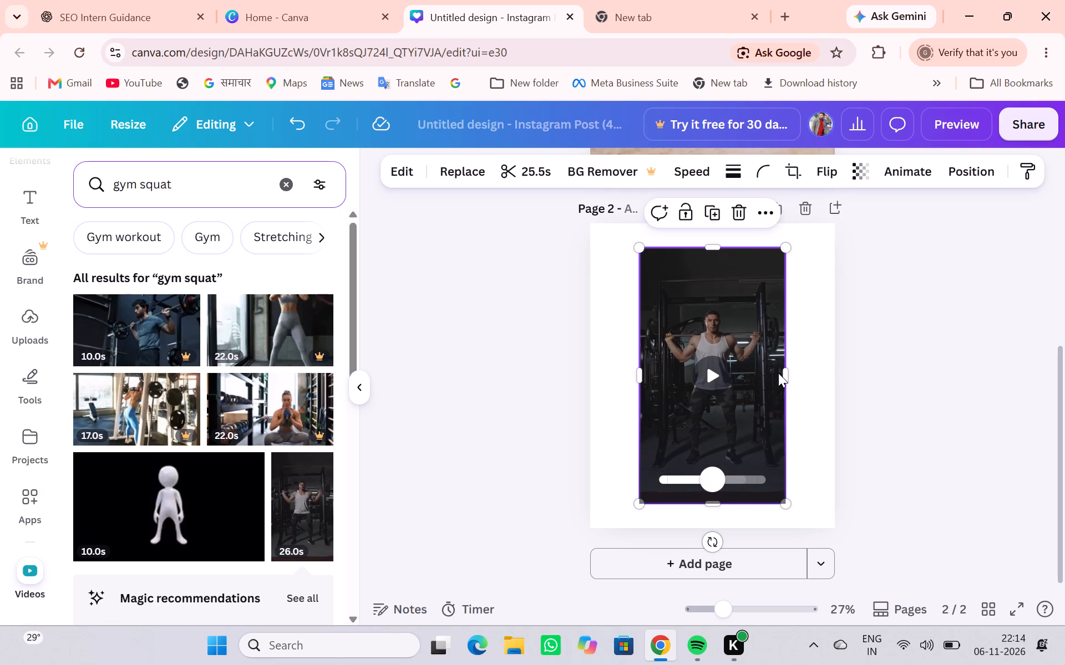
pyautogui.moveTo(785, 364); pyautogui.dragTo(815, 355)
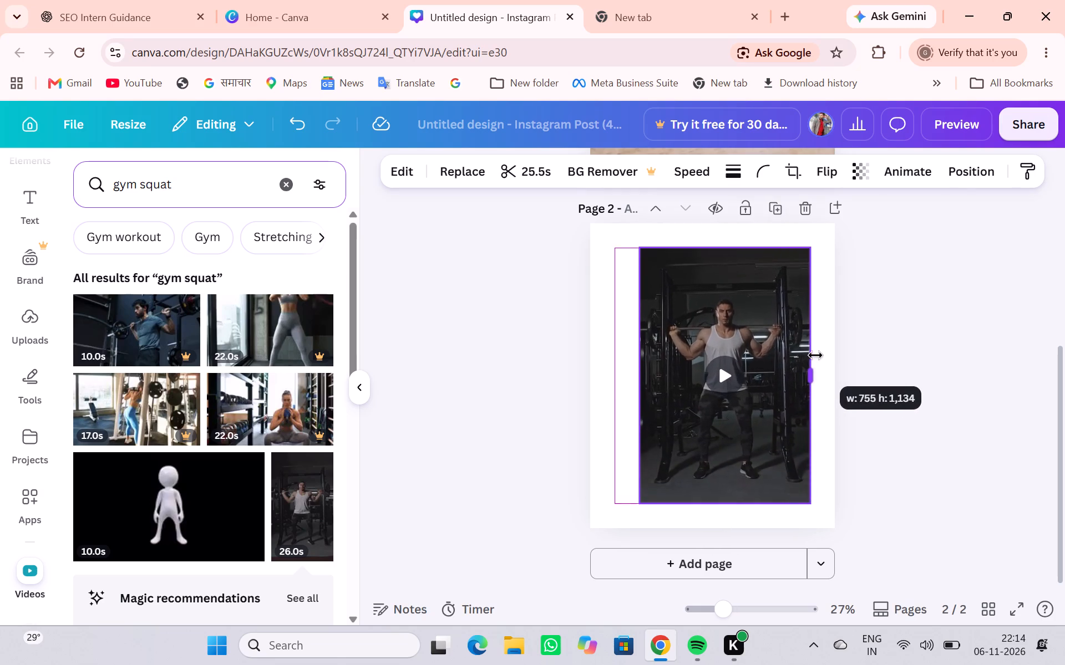
pyautogui.moveTo(815, 355); pyautogui.dragTo(839, 355)
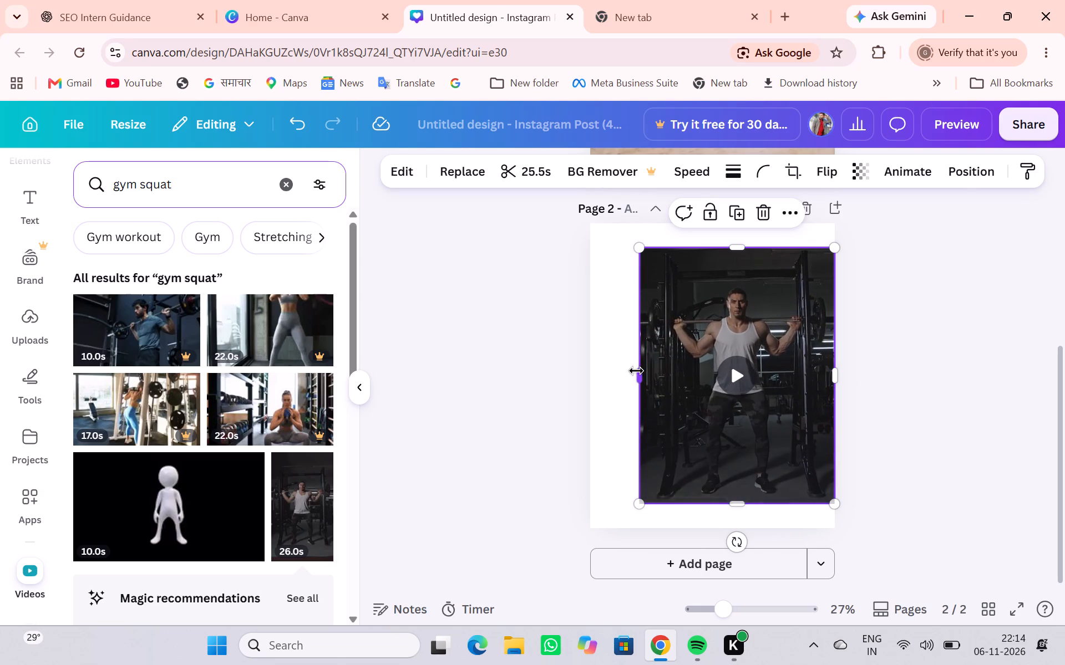
pyautogui.moveTo(636, 371); pyautogui.dragTo(592, 367)
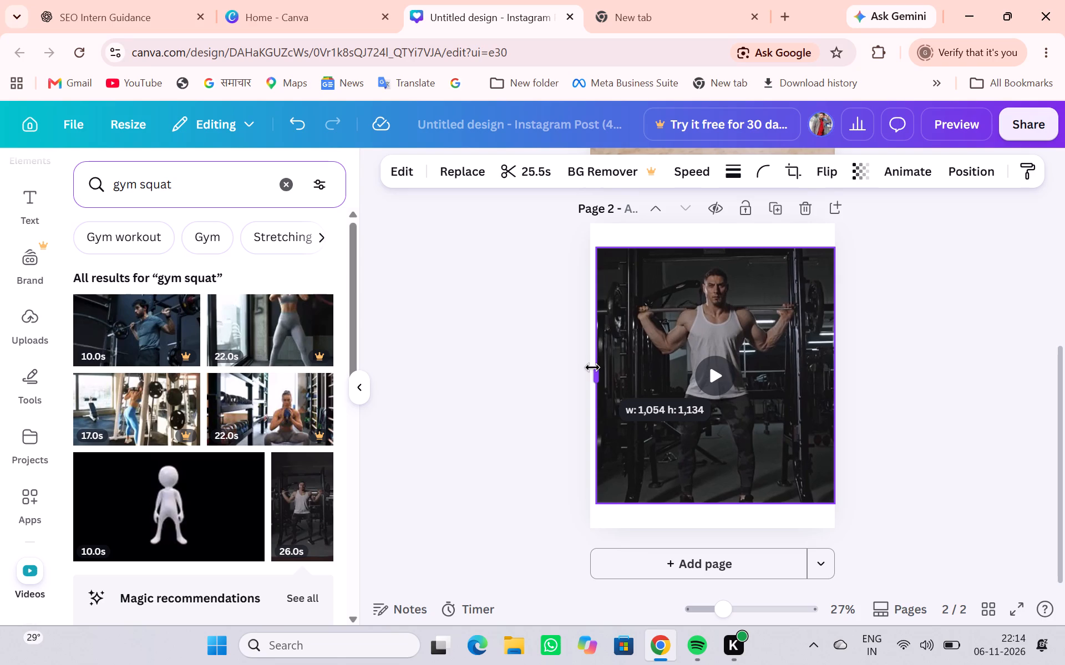
pyautogui.moveTo(592, 367); pyautogui.dragTo(584, 364)
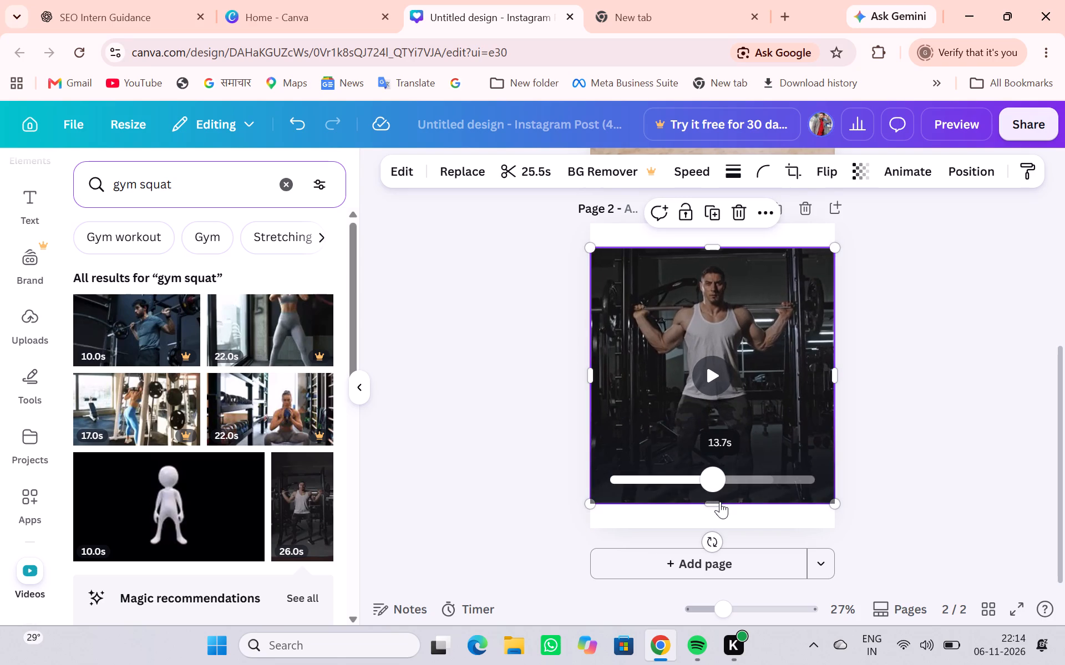
# Try to extend the squat video's lower edge down to the bottom of page 2.
pyautogui.moveTo(720, 502); pyautogui.dragTo(720, 527)
pyautogui.moveTo(711, 501); pyautogui.dragTo(716, 529)
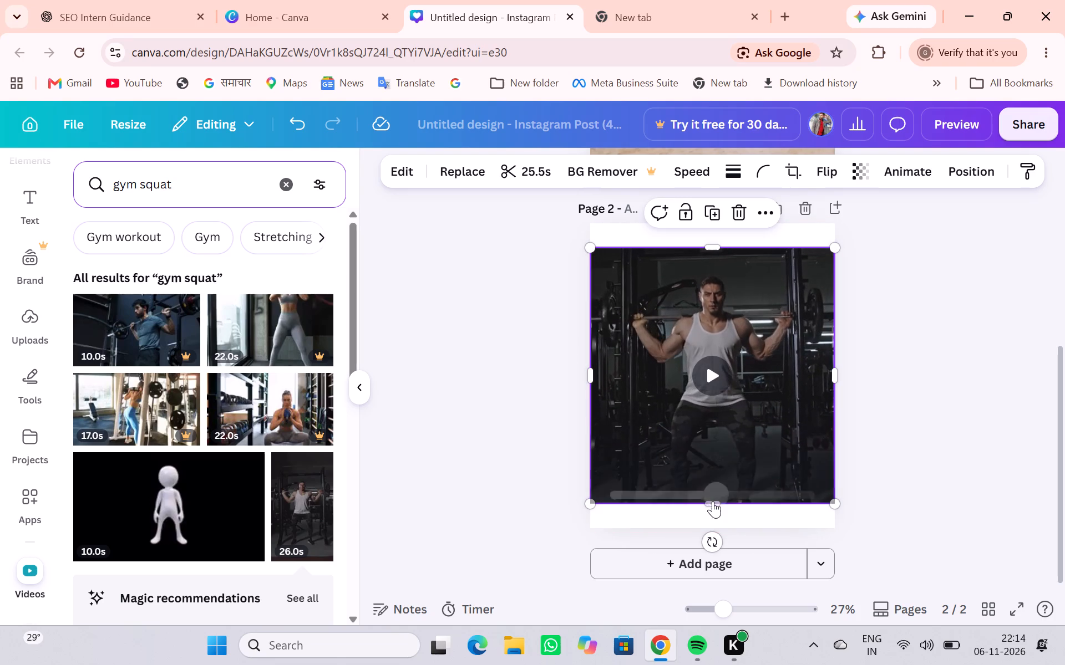
pyautogui.click(713, 501)
pyautogui.moveTo(713, 501); pyautogui.dragTo(717, 530)
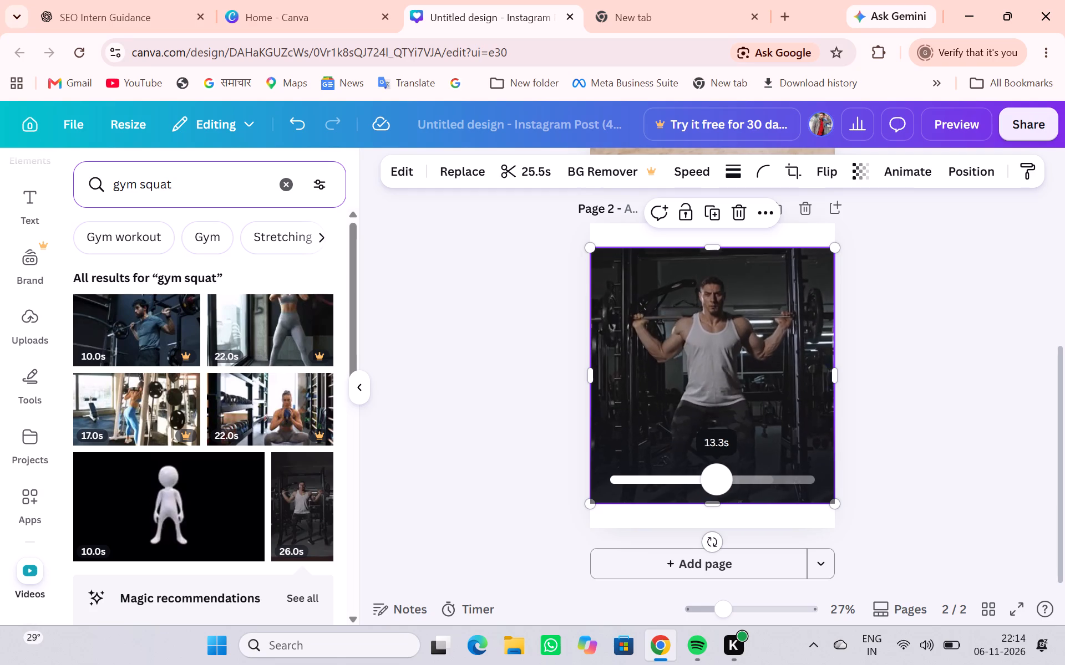
# Stretch the barbell squat video downward and upward so that it covers the blank strips on page 2.
pyautogui.moveTo(717, 530); pyautogui.dragTo(718, 536)
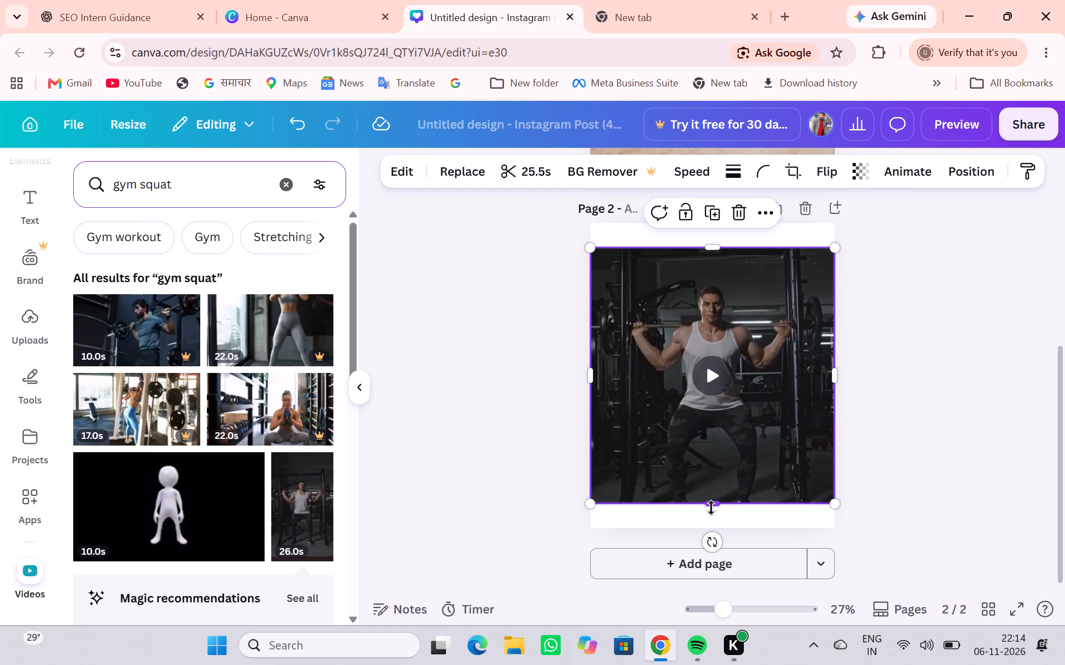
pyautogui.moveTo(711, 508); pyautogui.dragTo(715, 534)
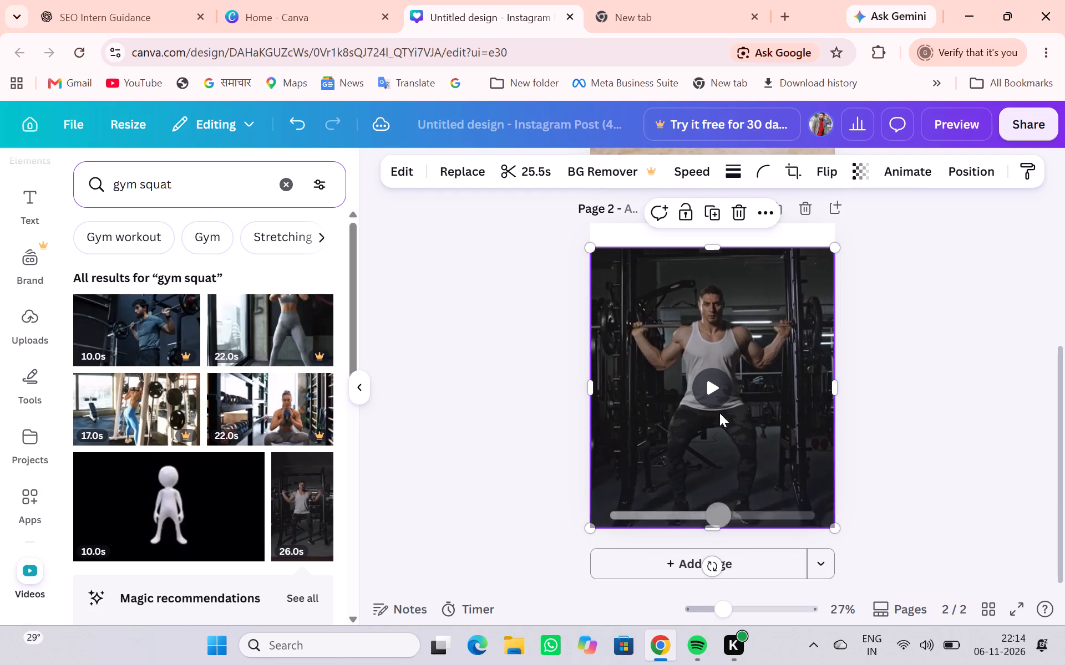
pyautogui.click(717, 302)
pyautogui.click(943, 298)
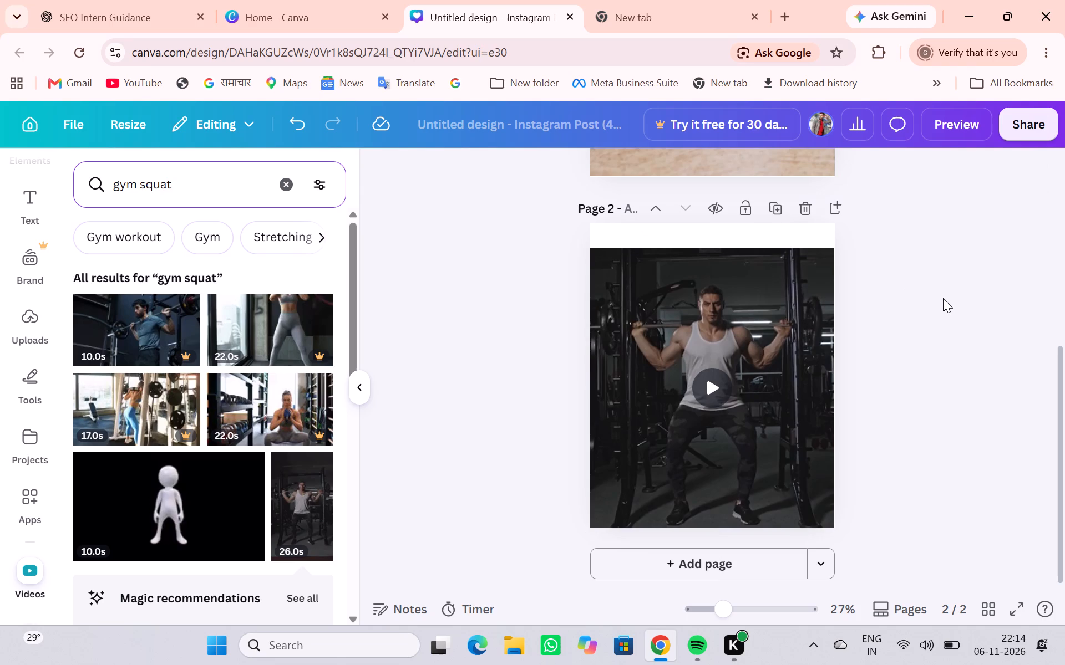
pyautogui.click(725, 263)
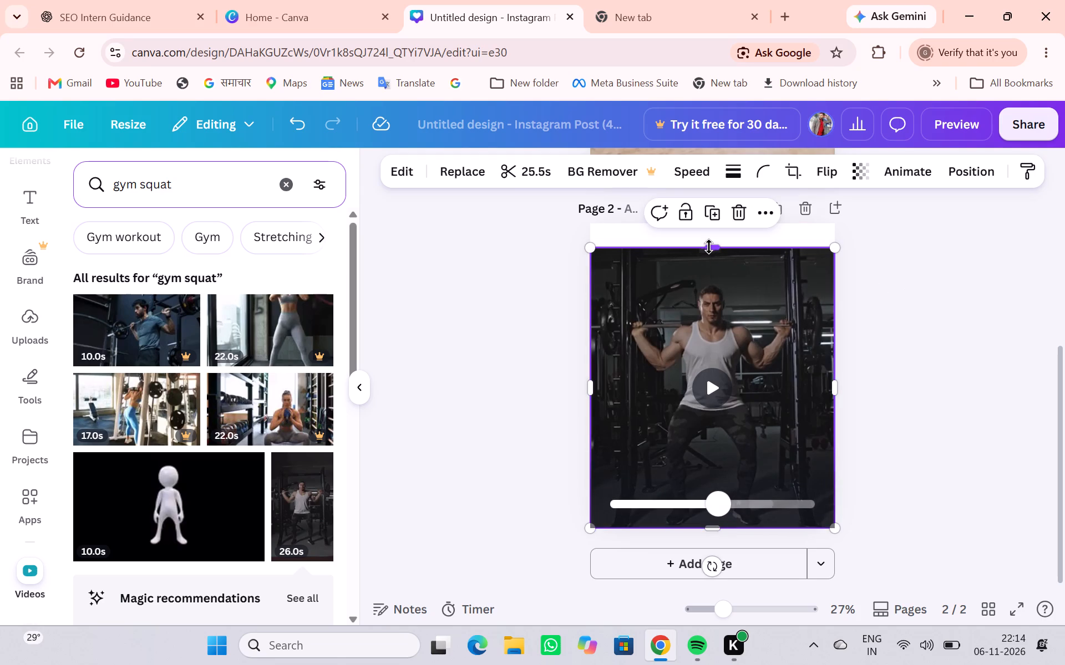
pyautogui.moveTo(710, 245); pyautogui.dragTo(707, 219)
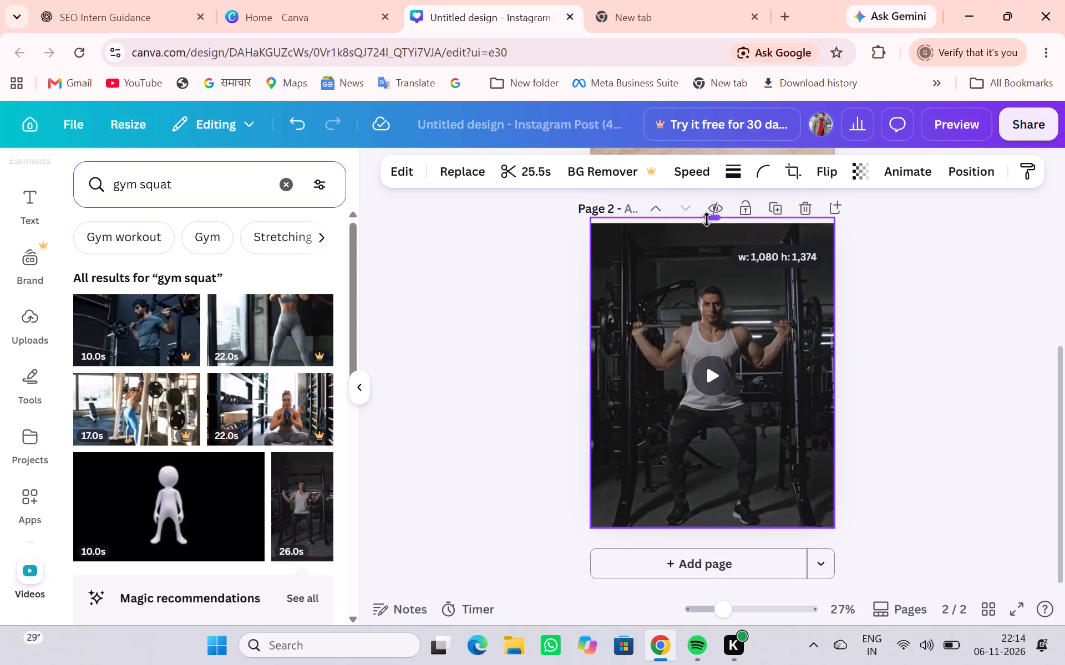
pyautogui.moveTo(707, 219); pyautogui.dragTo(708, 226)
pyautogui.click(708, 226)
pyautogui.click(924, 403)
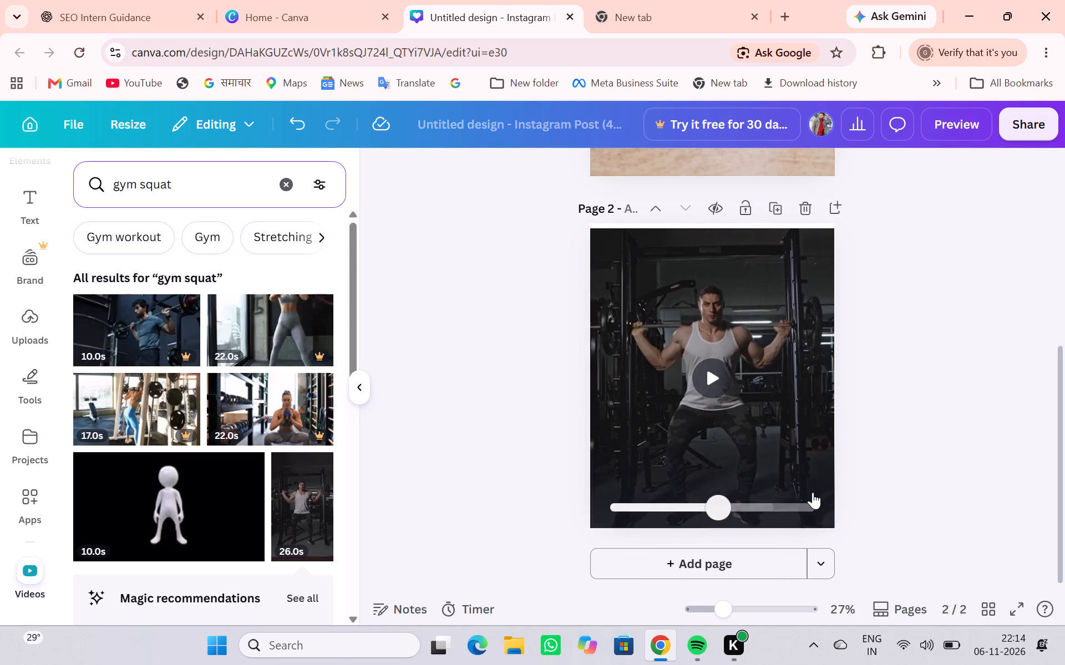
pyautogui.scroll(5, 876, 406)
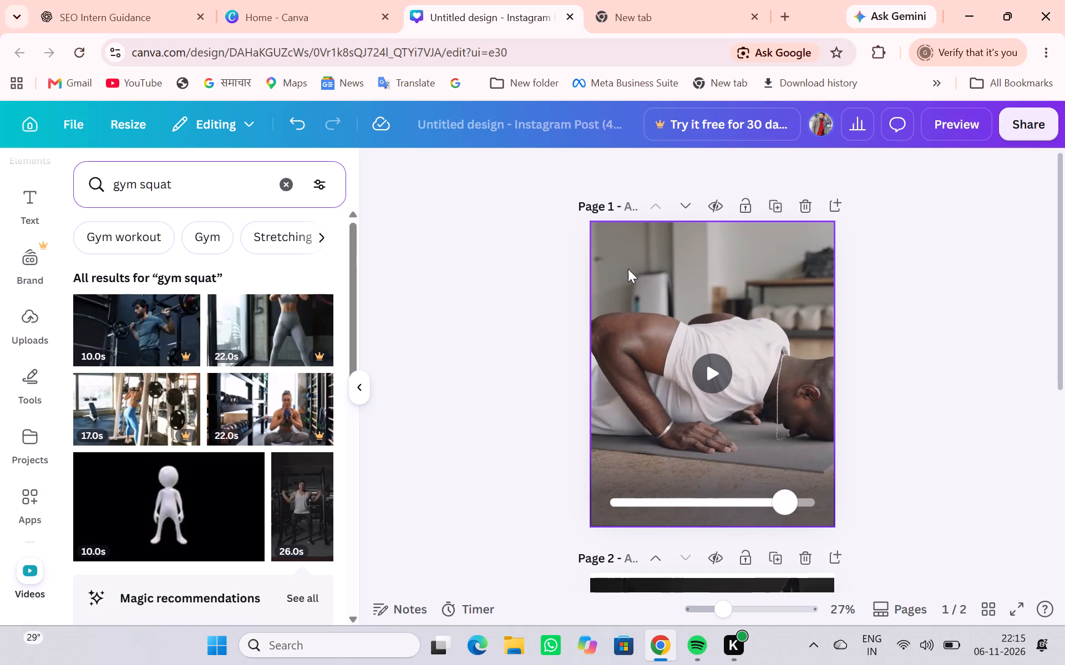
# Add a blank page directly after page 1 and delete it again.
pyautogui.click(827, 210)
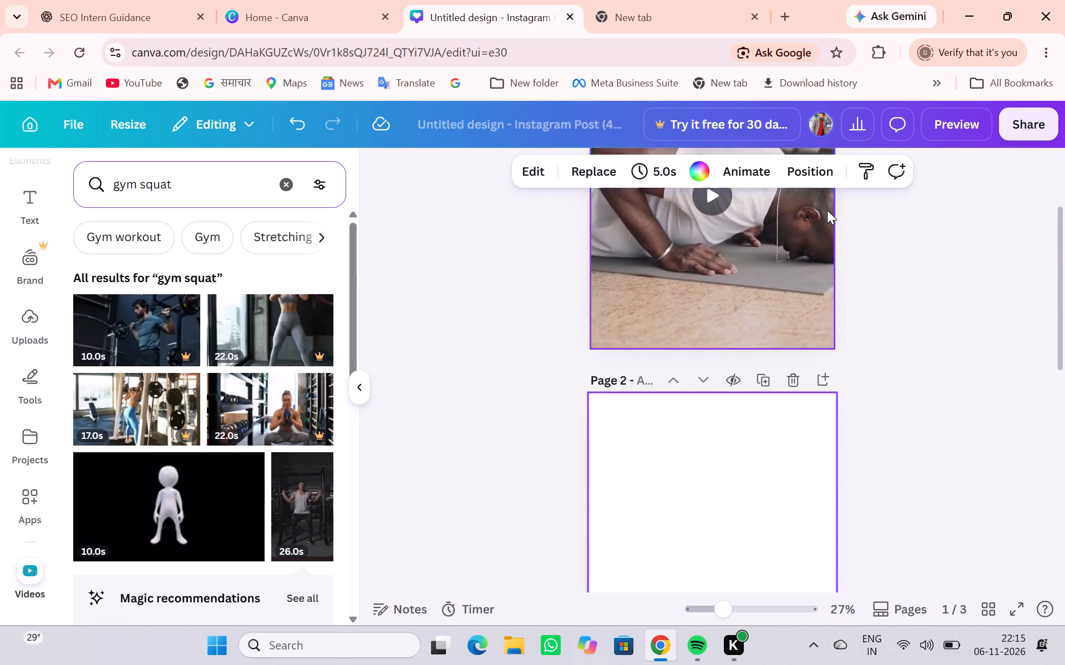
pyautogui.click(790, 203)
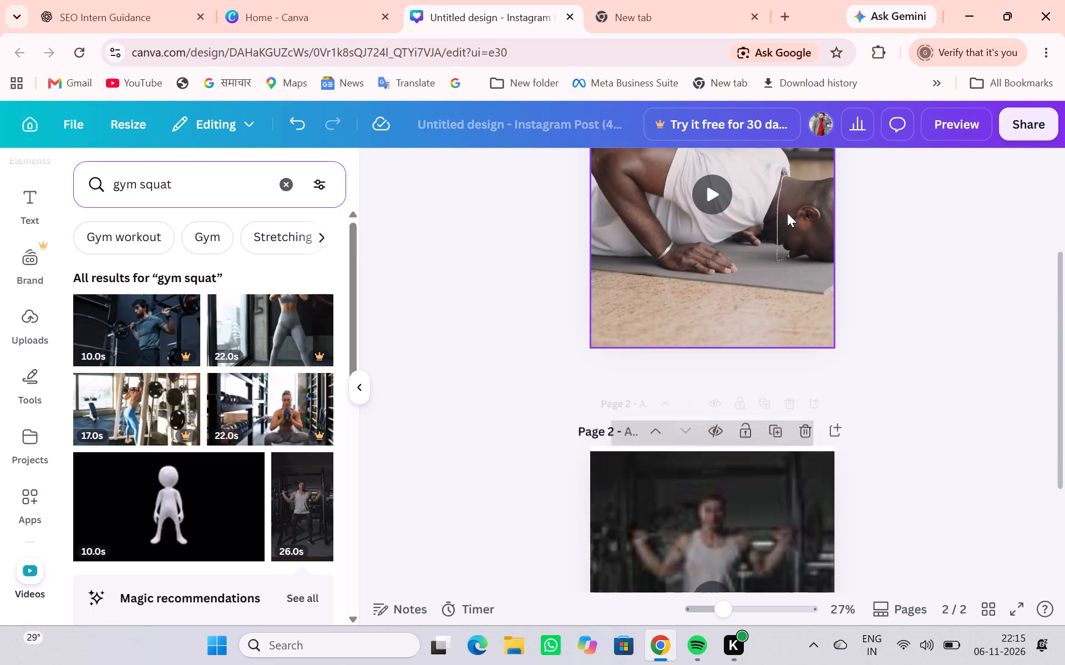
# Look over the barbell squat video on page 2 and the pushup video on page 1.
pyautogui.scroll(-6, 770, 321)
pyautogui.hscroll(-1, 770, 321)
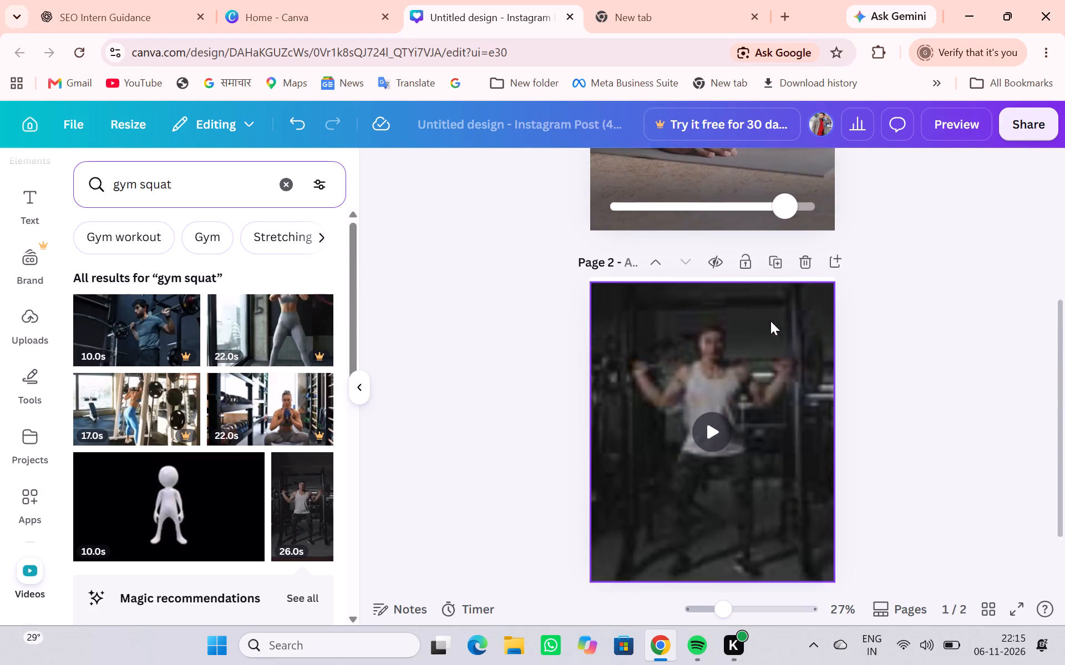
pyautogui.click(717, 365)
pyautogui.scroll(1, 971, 315)
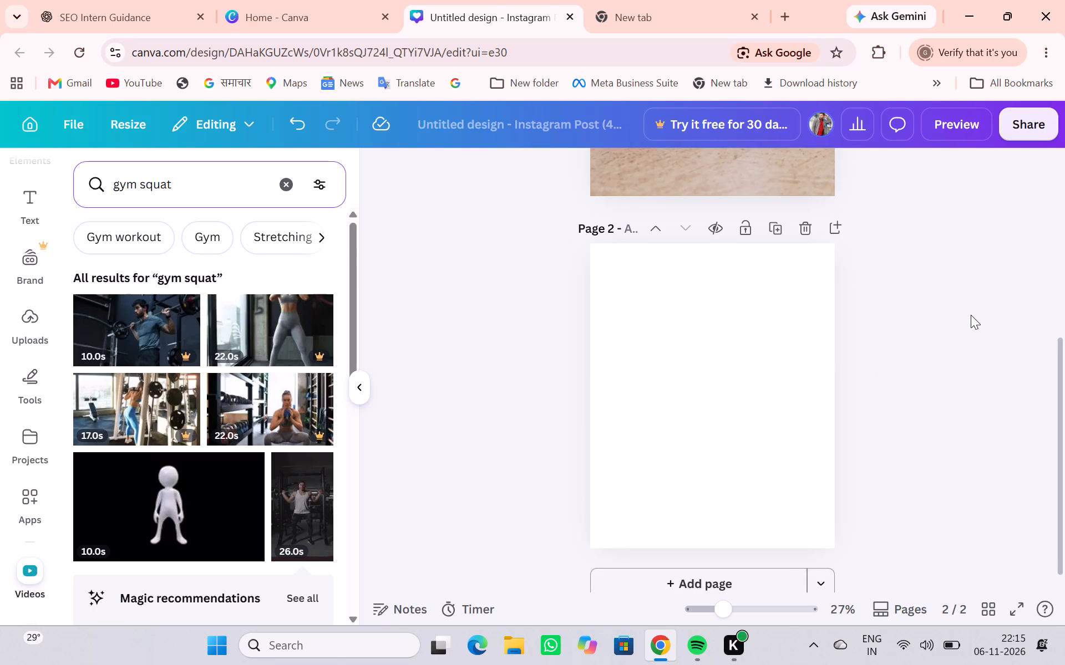
pyautogui.scroll(5, 971, 315)
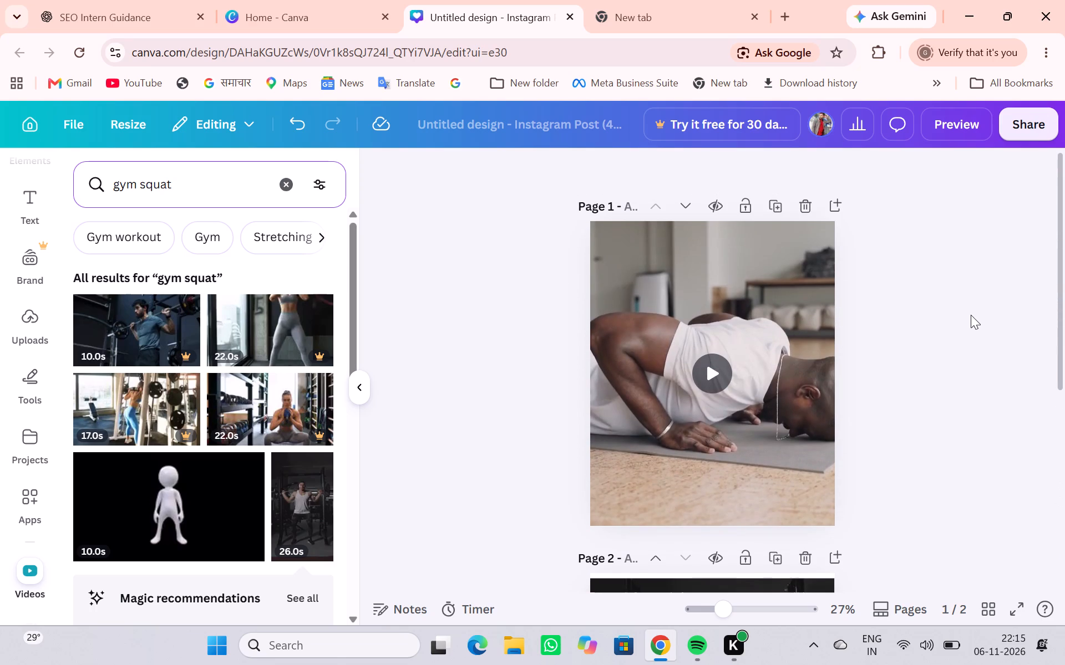
# Select the pushup video on page 1.
pyautogui.click(757, 317)
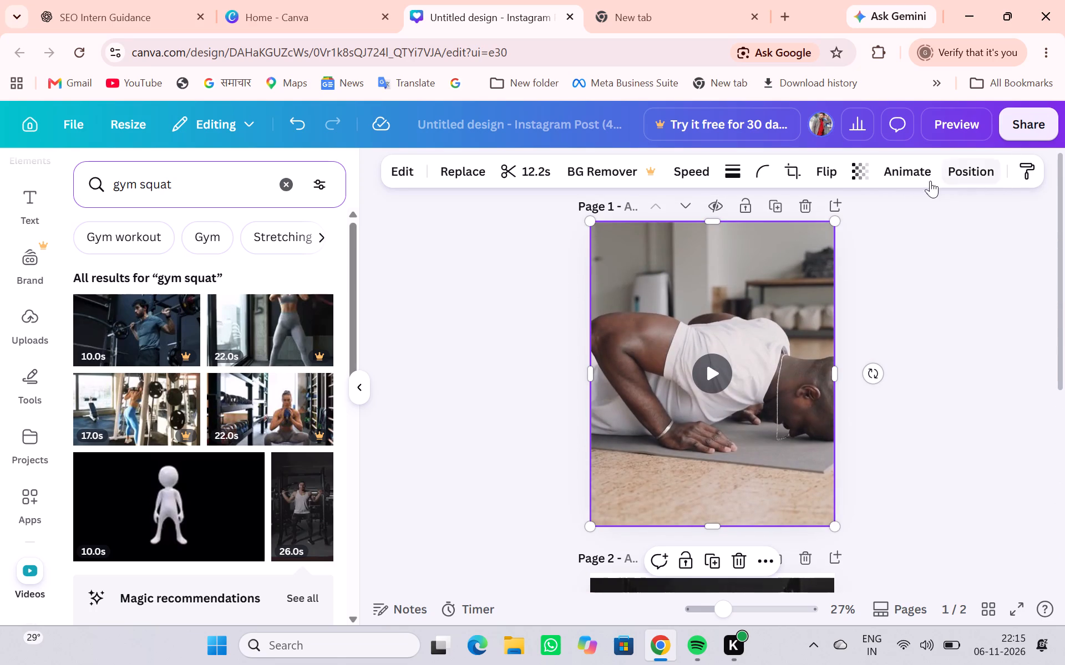
# Examine the page 1 pushup video's edit options in Canva and browse the available Canva apps.
pyautogui.click(412, 171)
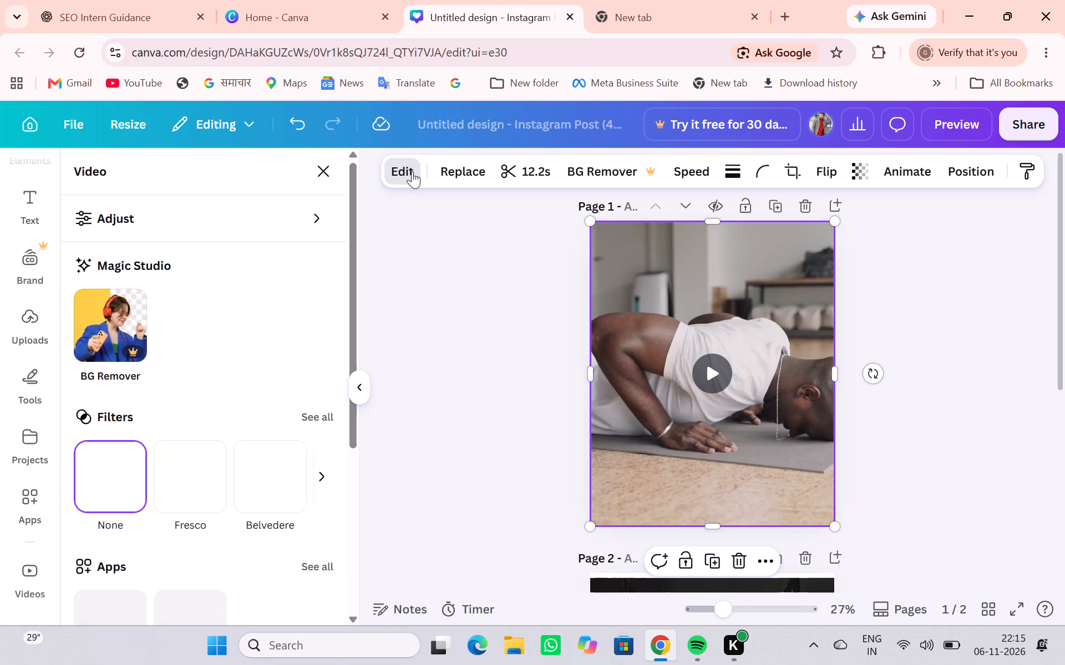
pyautogui.scroll(-1, 224, 394)
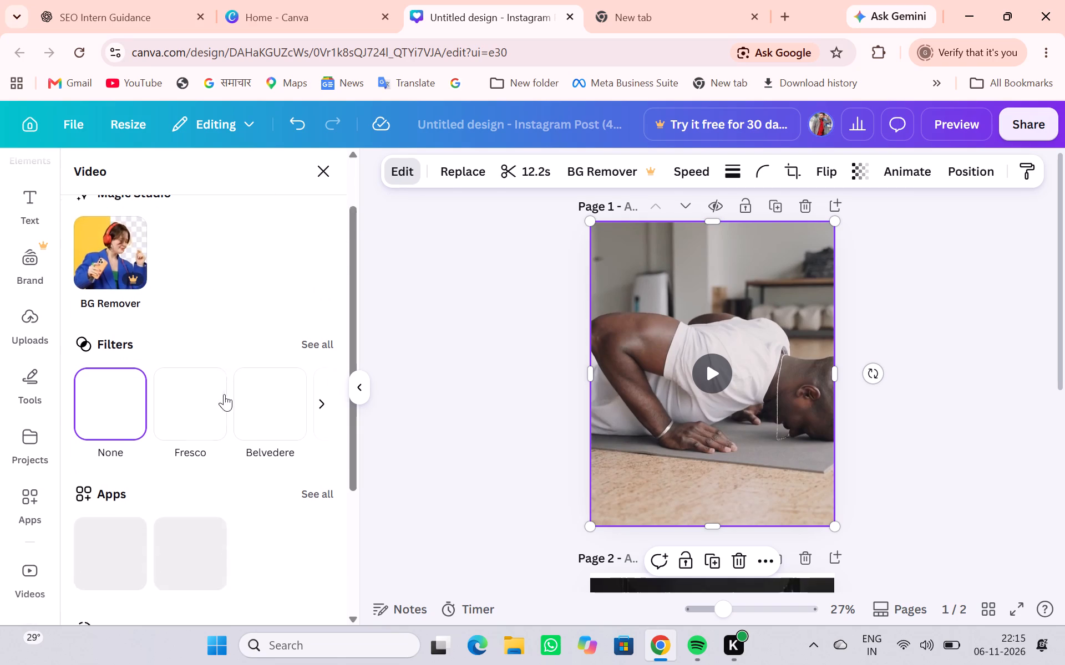
pyautogui.scroll(-4, 224, 394)
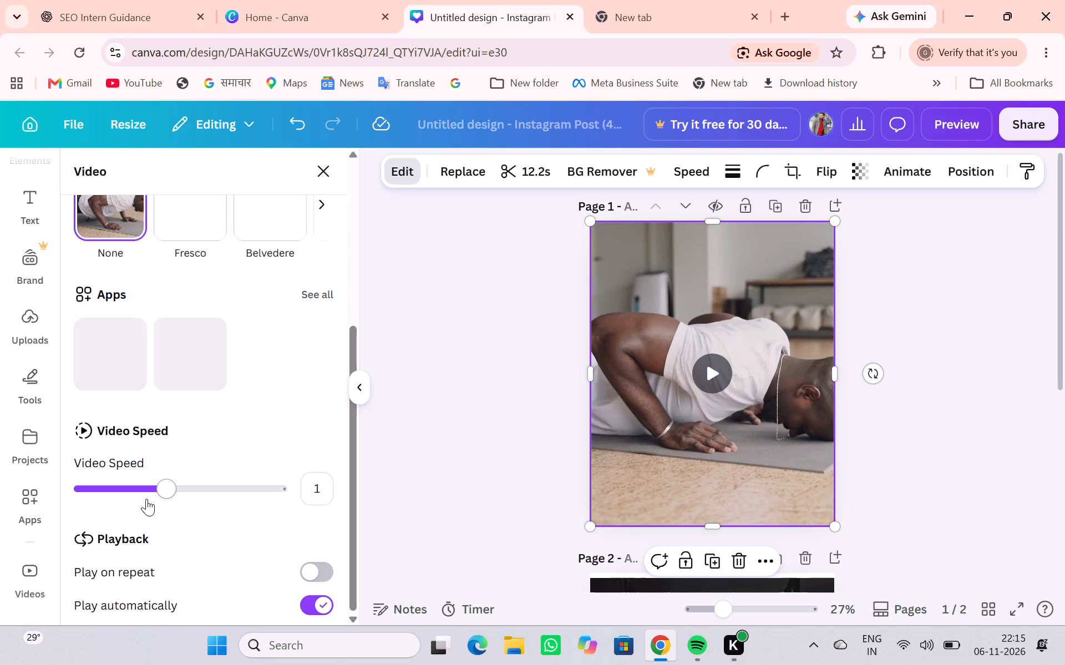
pyautogui.click(498, 385)
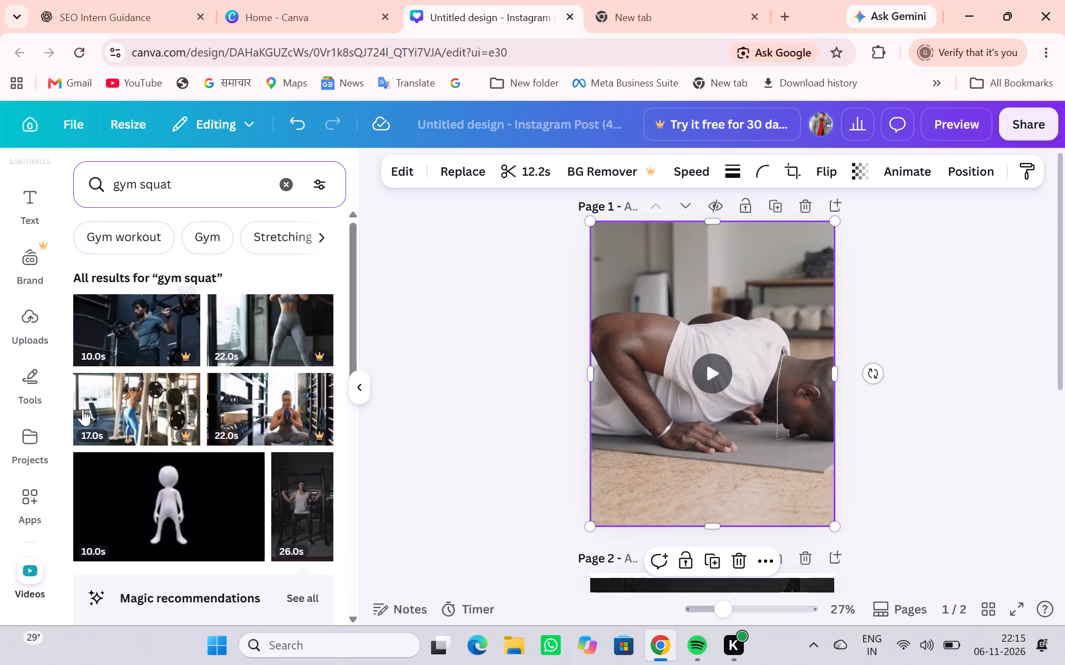
pyautogui.click(37, 504)
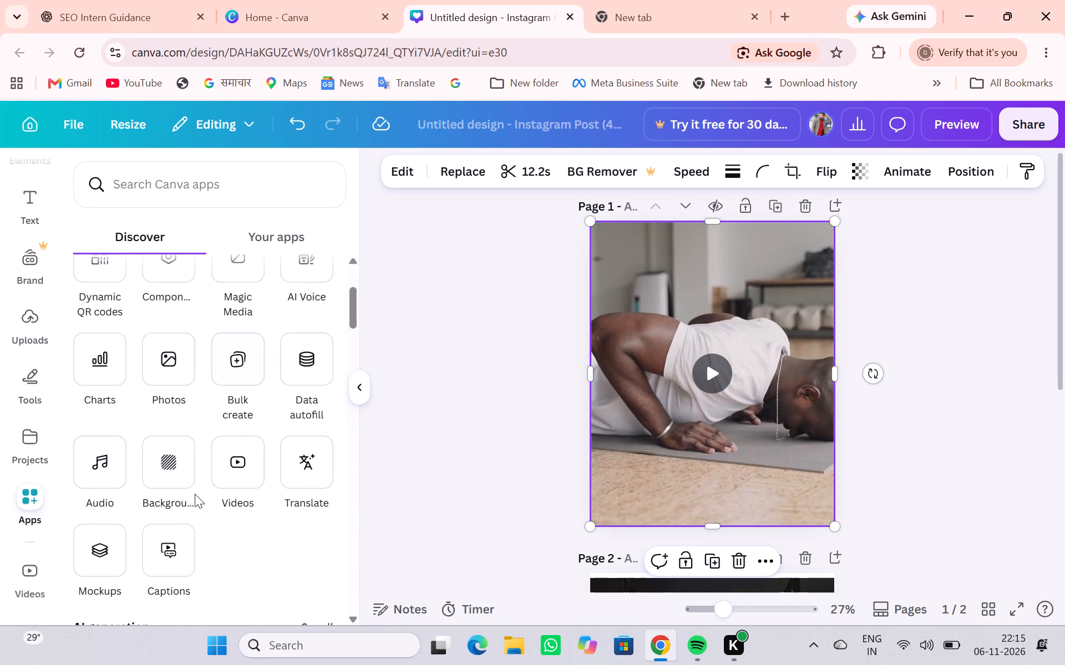
pyautogui.scroll(-3, 195, 494)
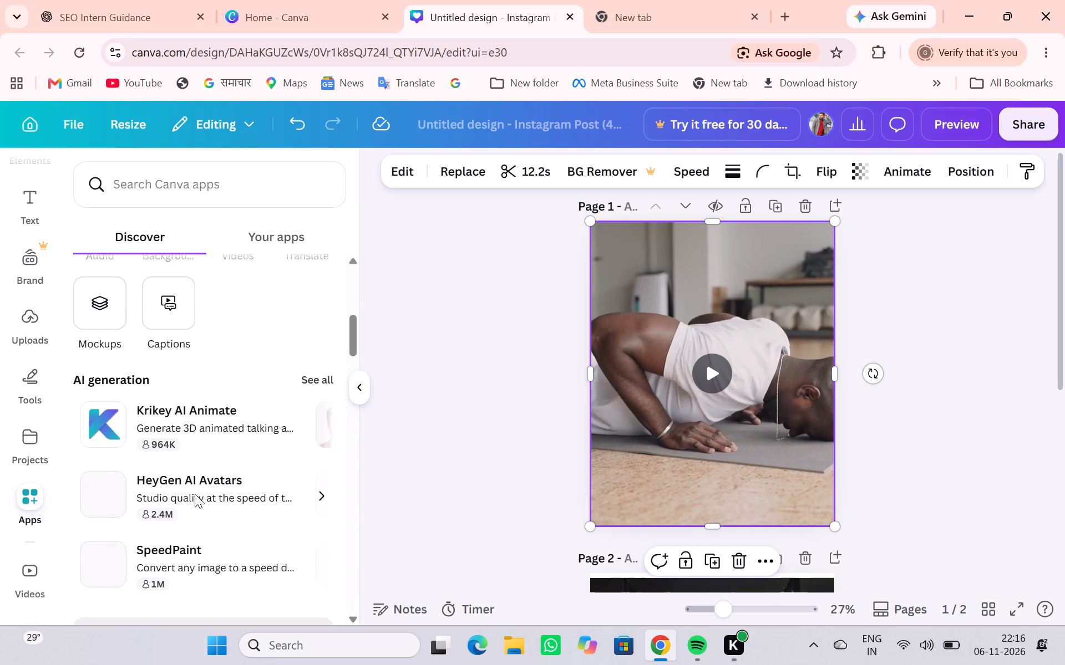
pyautogui.scroll(-3, 195, 494)
pyautogui.scroll(6, 195, 494)
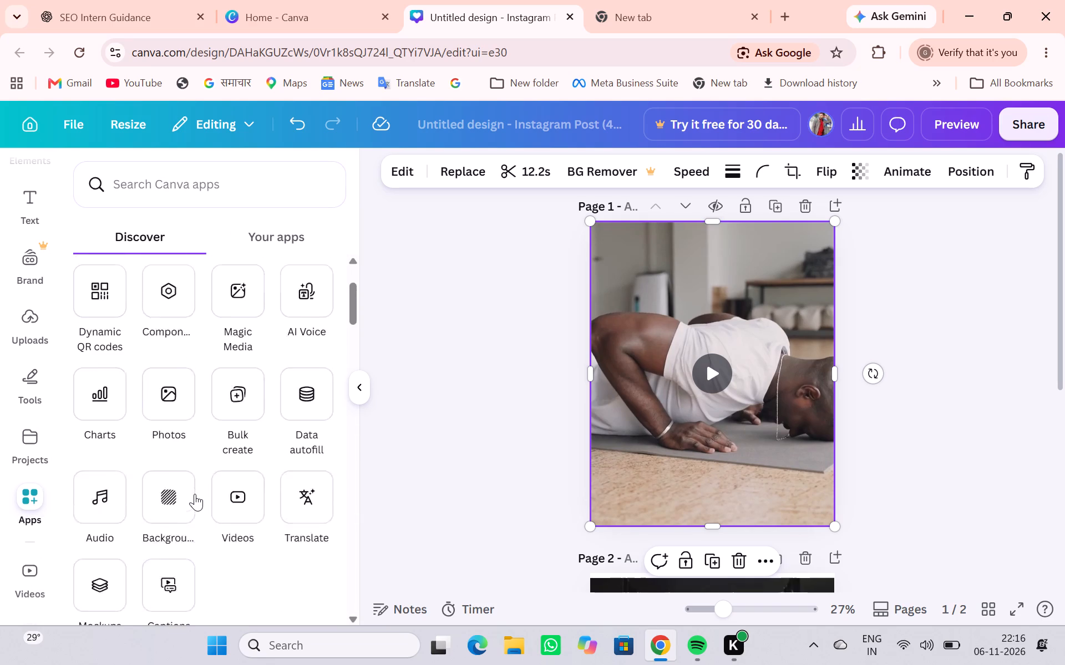
pyautogui.scroll(2, 195, 494)
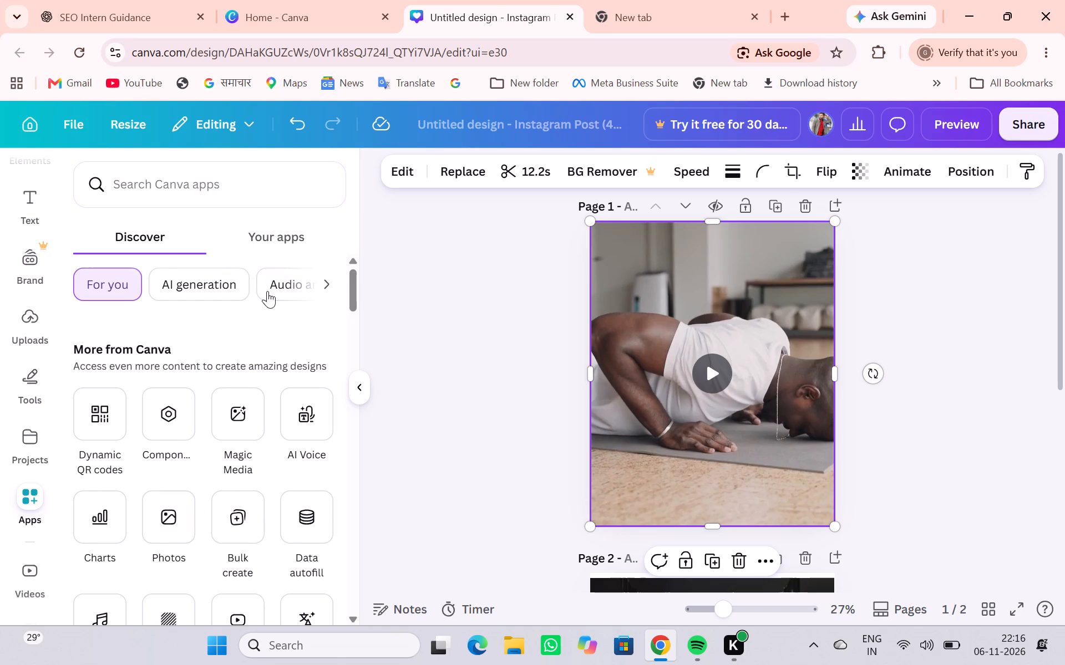
pyautogui.click(323, 294)
pyautogui.click(271, 220)
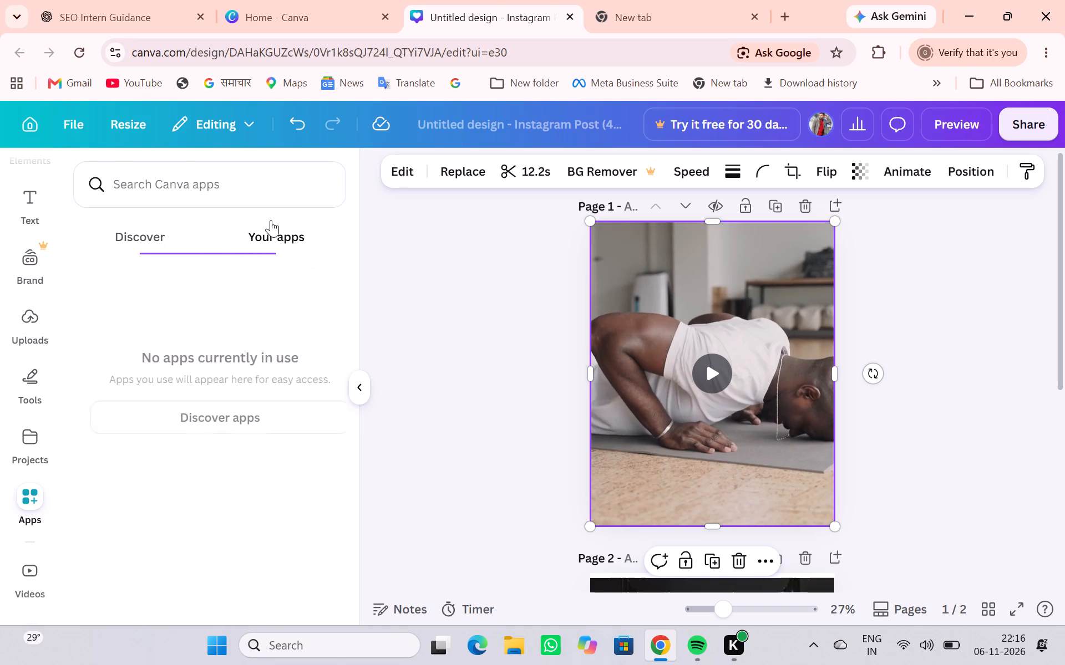
pyautogui.click(146, 239)
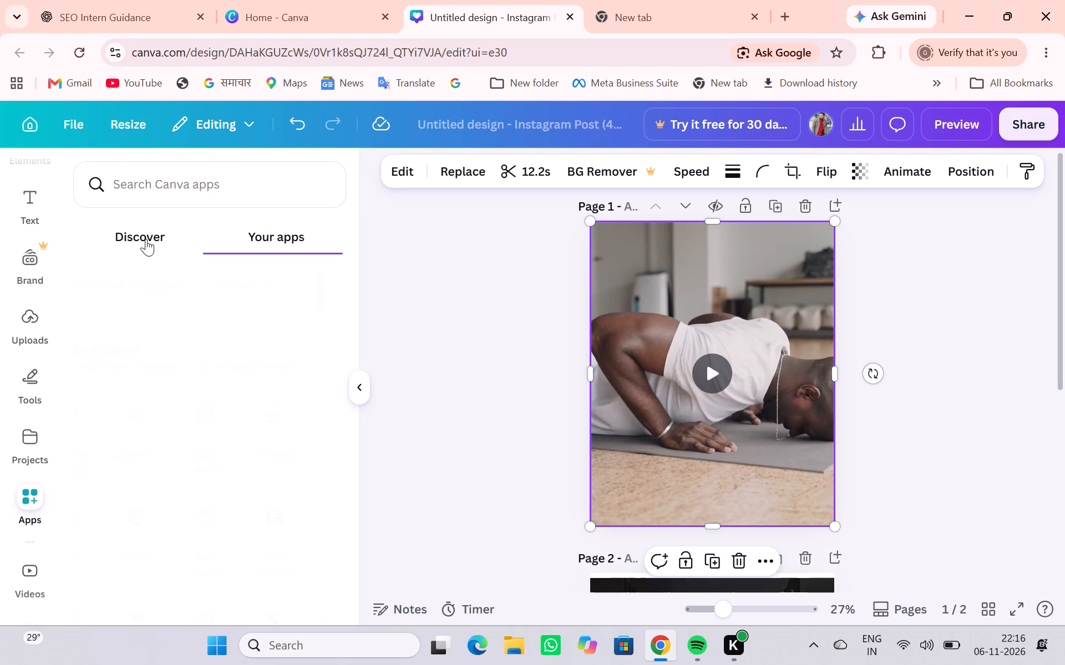
pyautogui.click(429, 279)
# Play the pushup video on page 1 and rewind it to about 0.7 s.
pyautogui.click(684, 355)
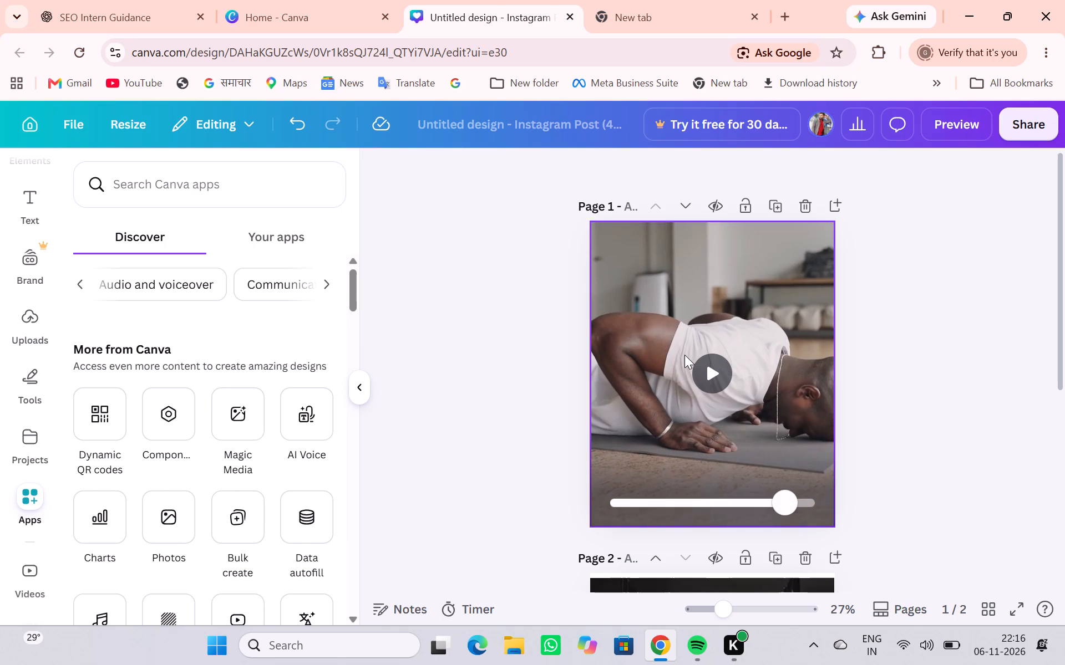
pyautogui.click(710, 375)
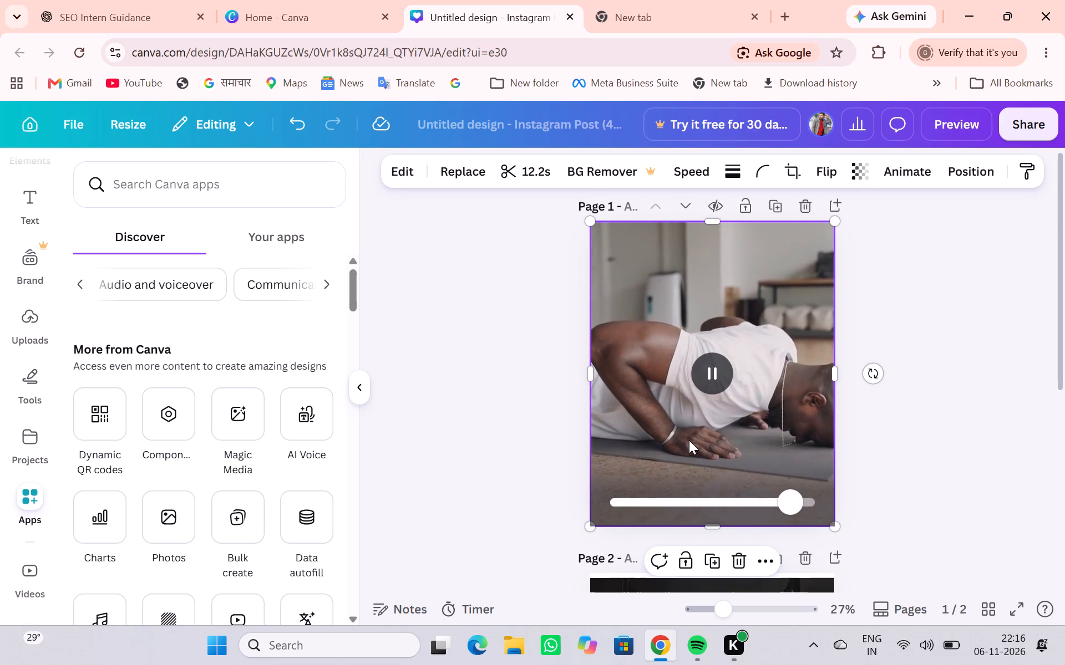
pyautogui.click(673, 500)
pyautogui.click(631, 503)
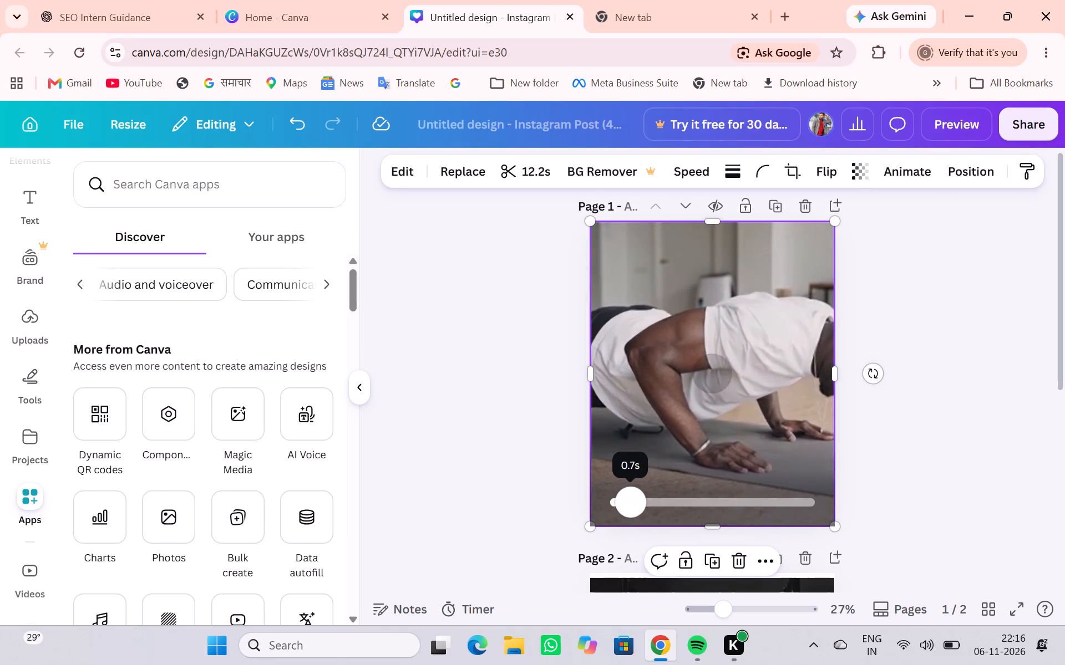
pyautogui.click(794, 387)
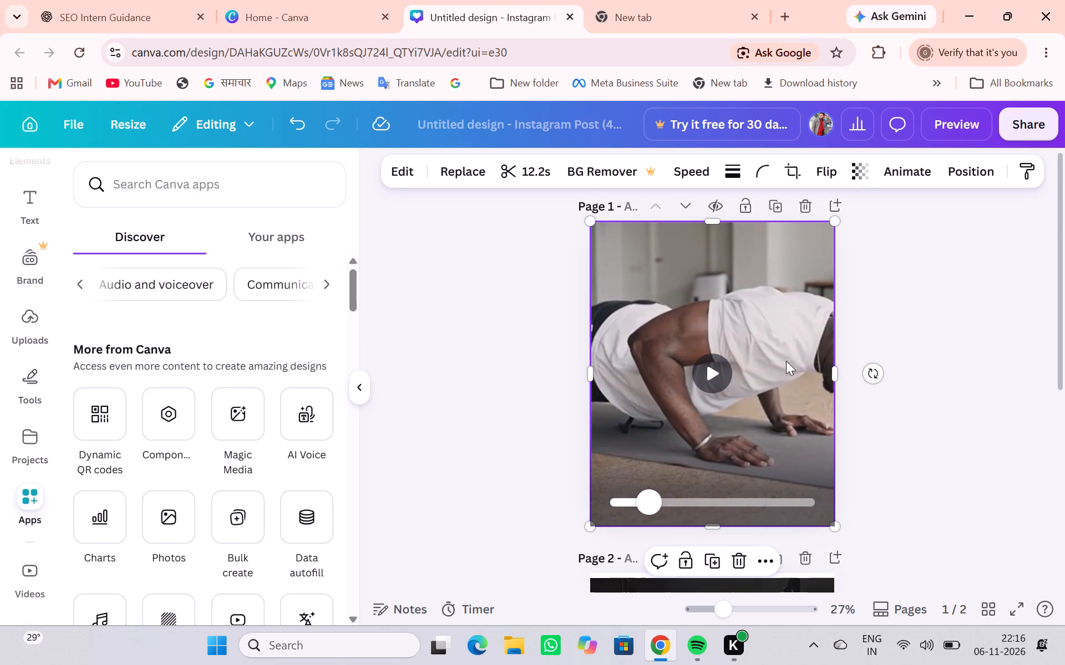
# Reposition the pushup video inside its 4:5 crop on page 1 so the man's head and hands are in frame.
pyautogui.click(799, 160)
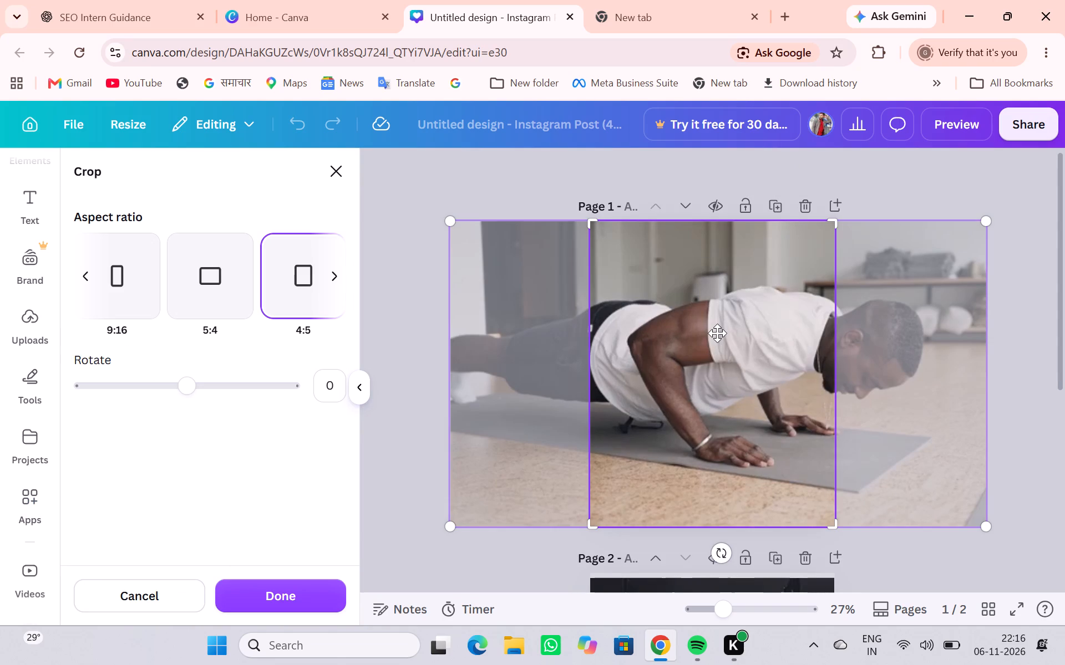
pyautogui.click(717, 333)
pyautogui.moveTo(717, 333); pyautogui.dragTo(795, 343)
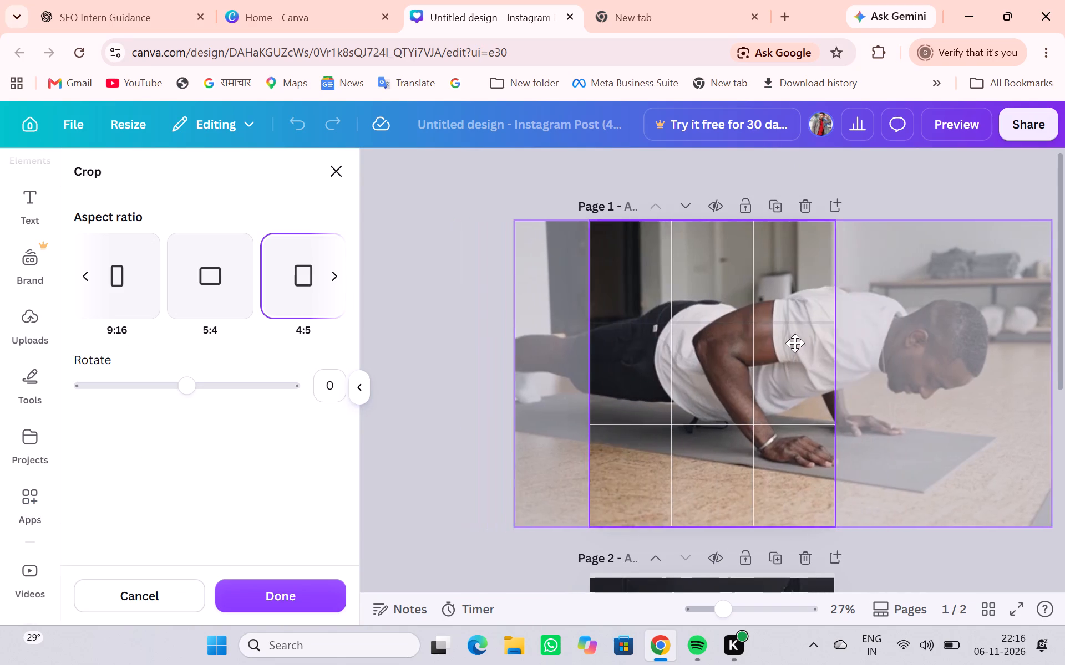
pyautogui.moveTo(795, 343); pyautogui.dragTo(649, 330)
pyautogui.click(1030, 273)
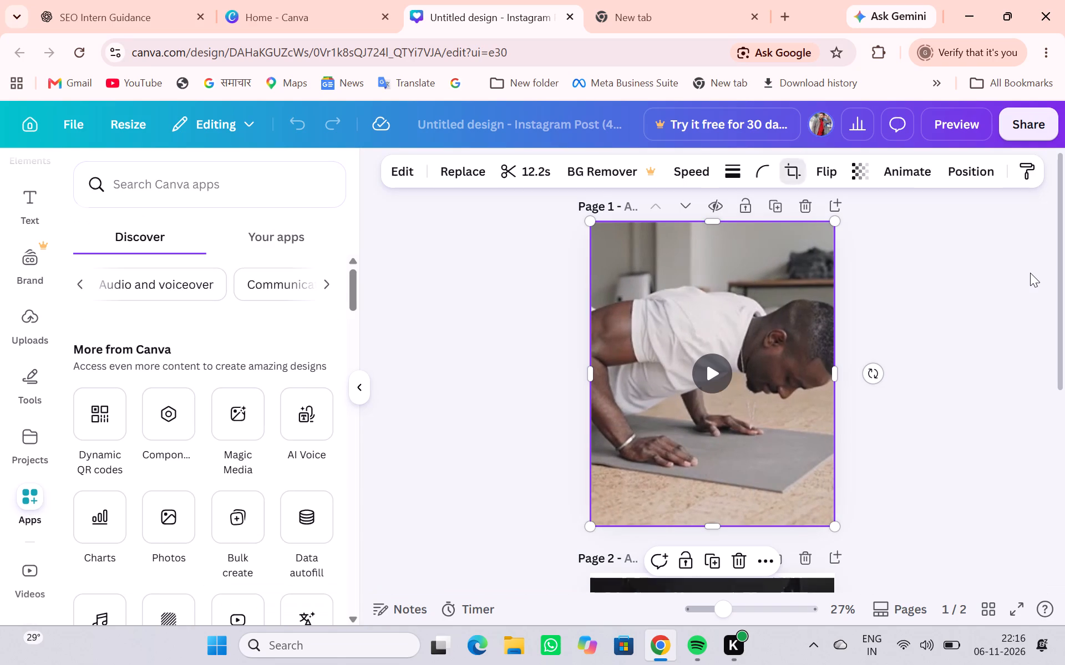
pyautogui.click(968, 344)
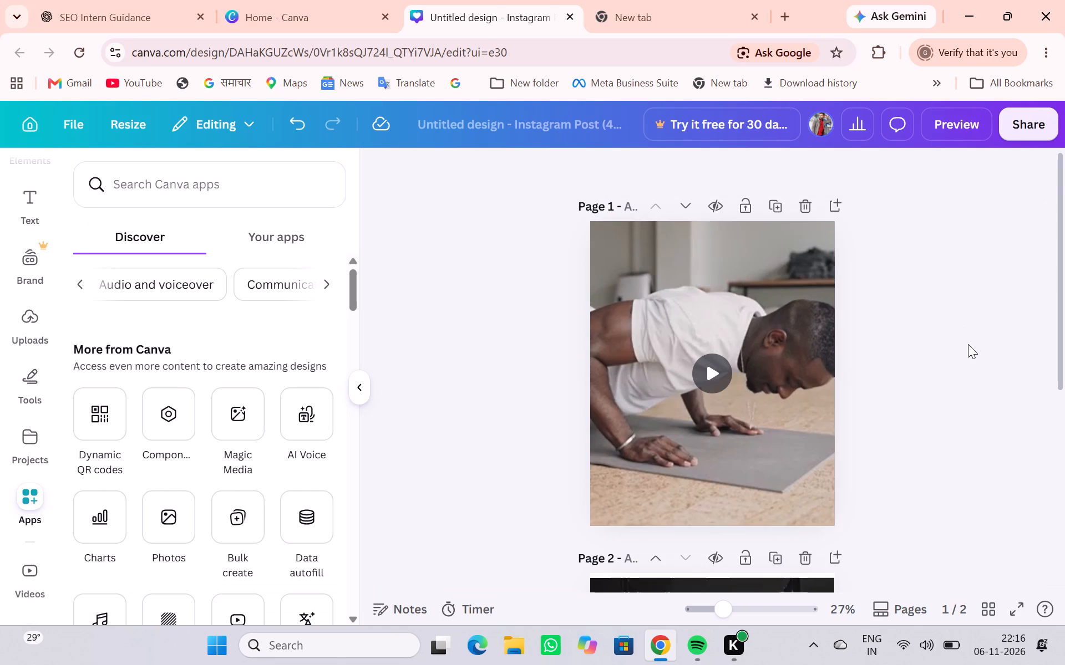
# Play the reframed pushup video on page 1 to check the new crop.
pyautogui.click(745, 397)
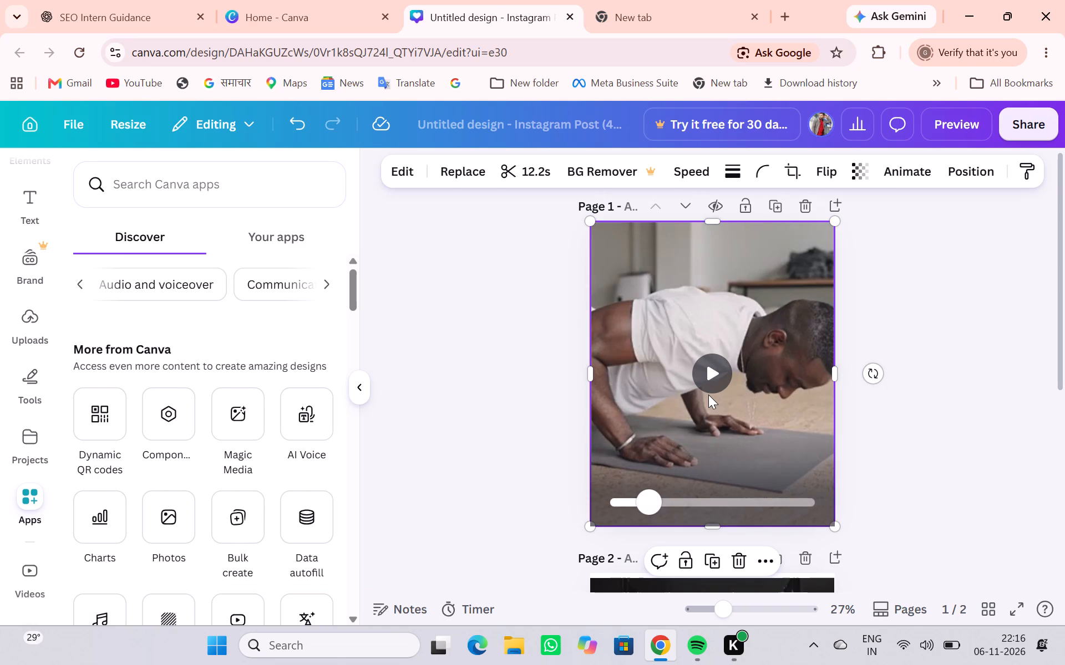
pyautogui.click(708, 395)
pyautogui.click(715, 370)
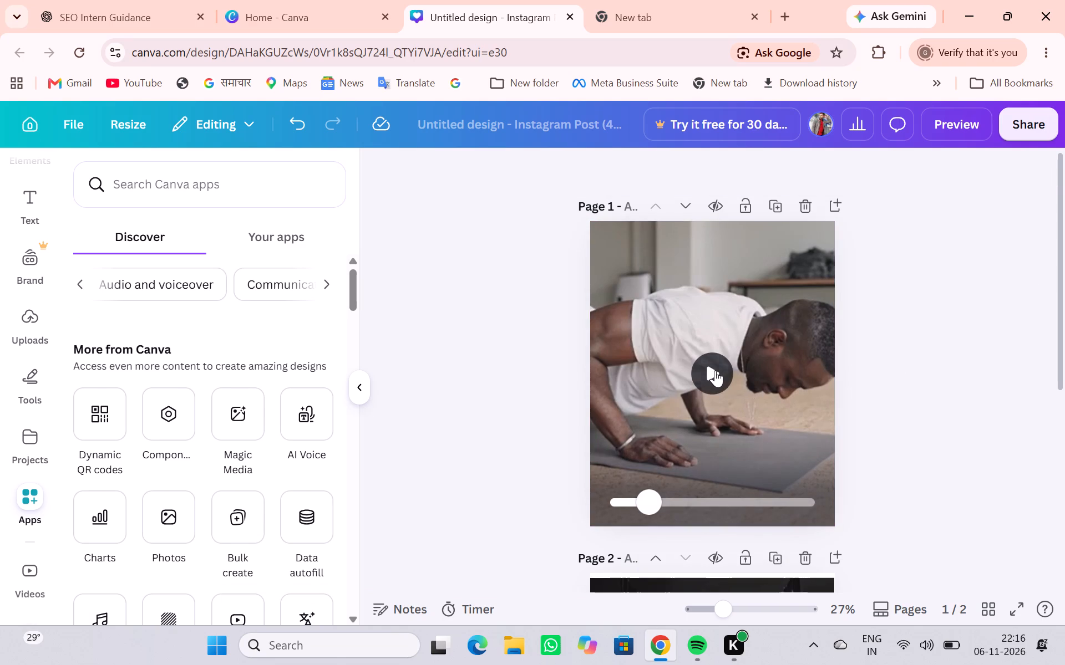
# Open the design's download settings and bring up the available file types.
pyautogui.click(1036, 119)
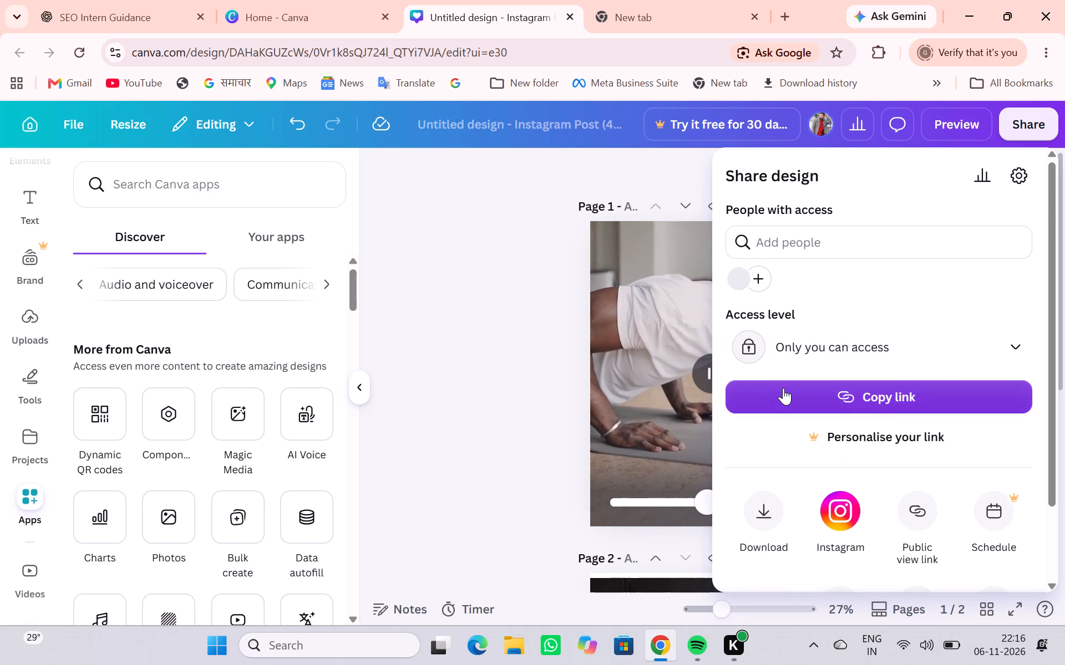
pyautogui.scroll(-3, 783, 388)
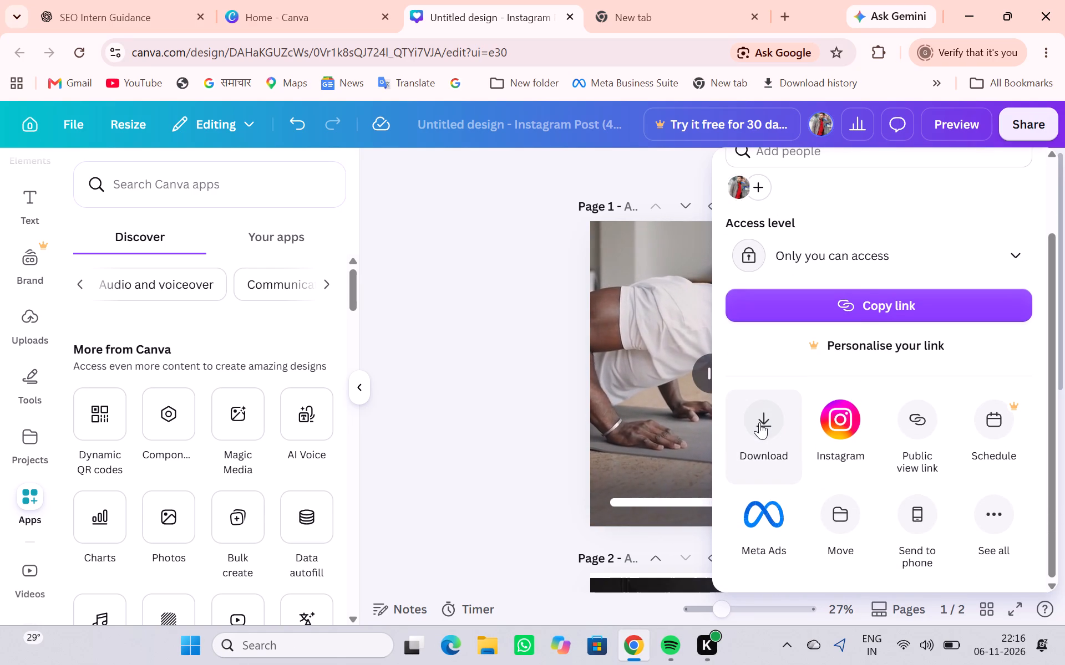
pyautogui.click(759, 422)
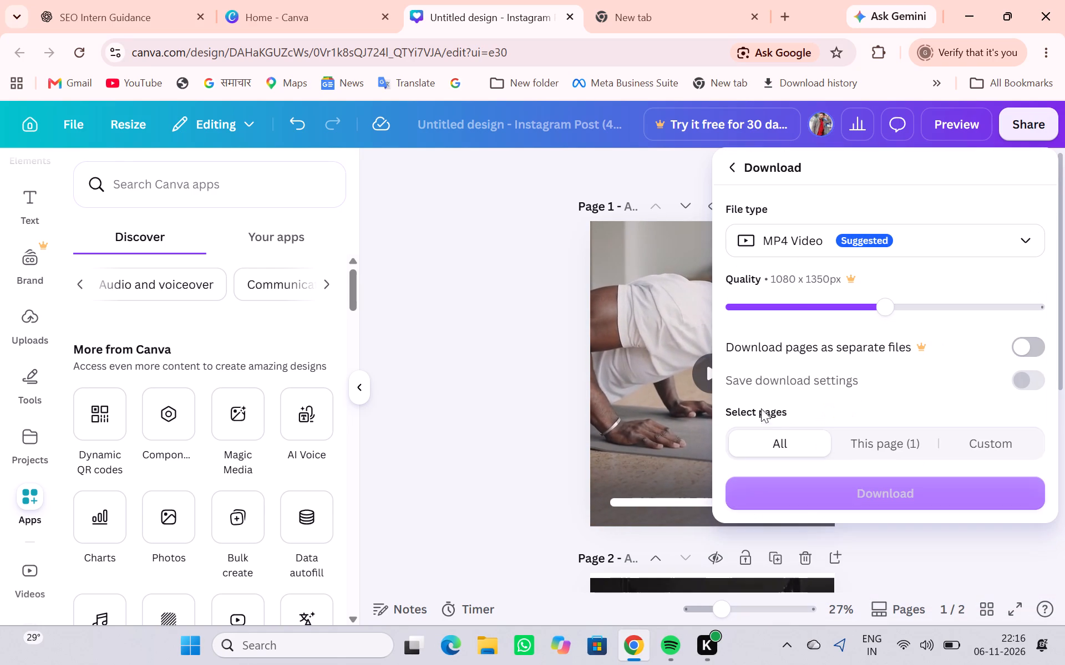
pyautogui.click(934, 238)
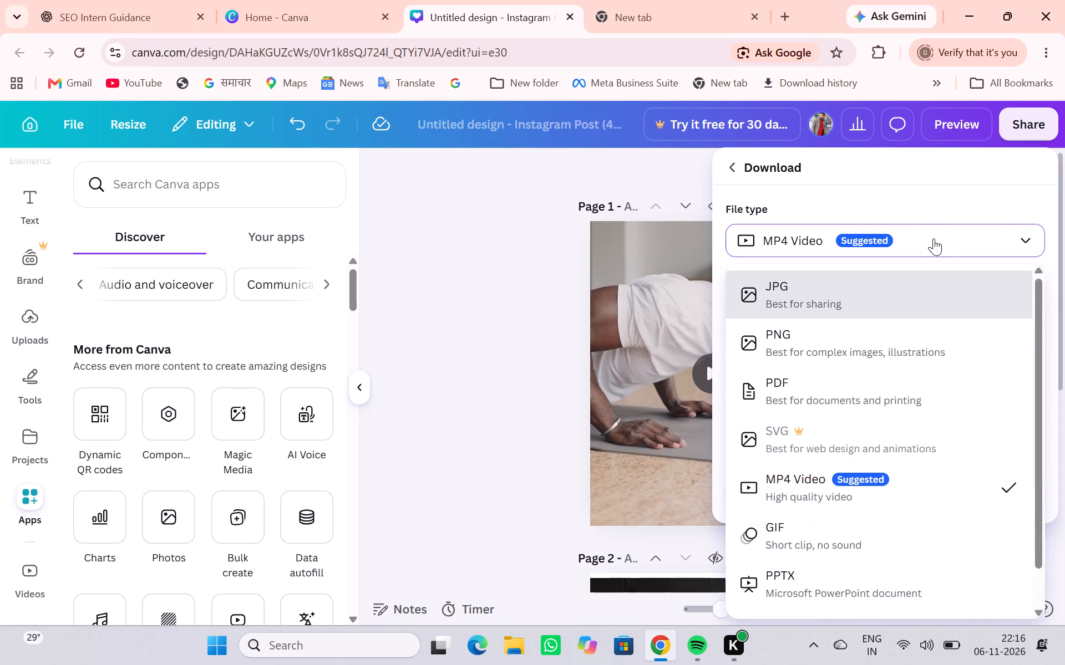
# Choose MP4 Video as the file type for downloading the design.
pyautogui.click(832, 505)
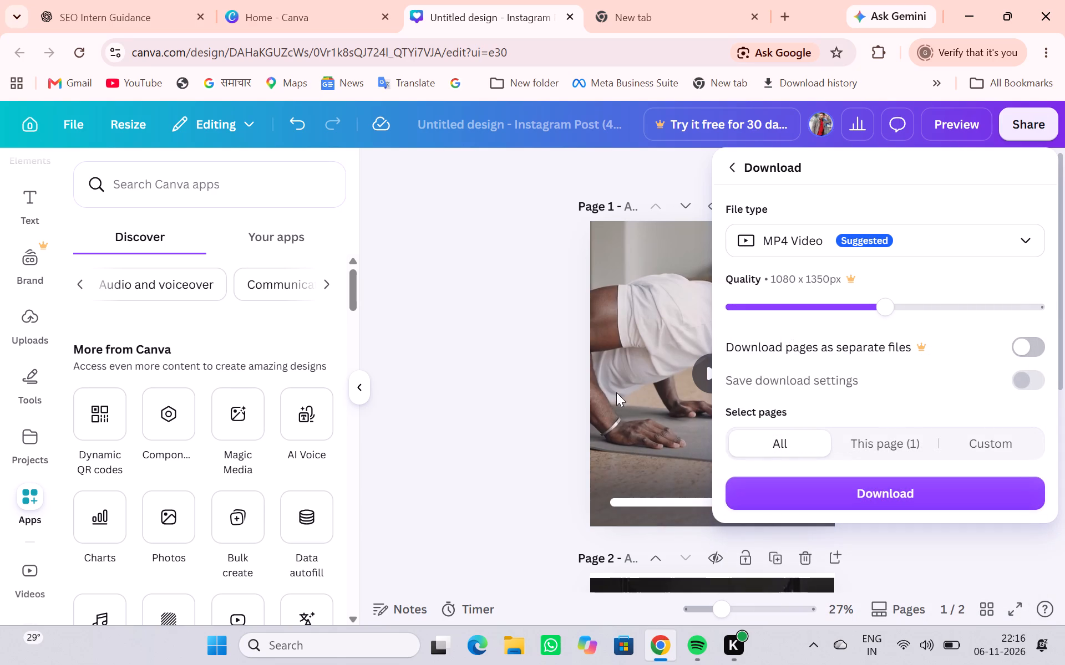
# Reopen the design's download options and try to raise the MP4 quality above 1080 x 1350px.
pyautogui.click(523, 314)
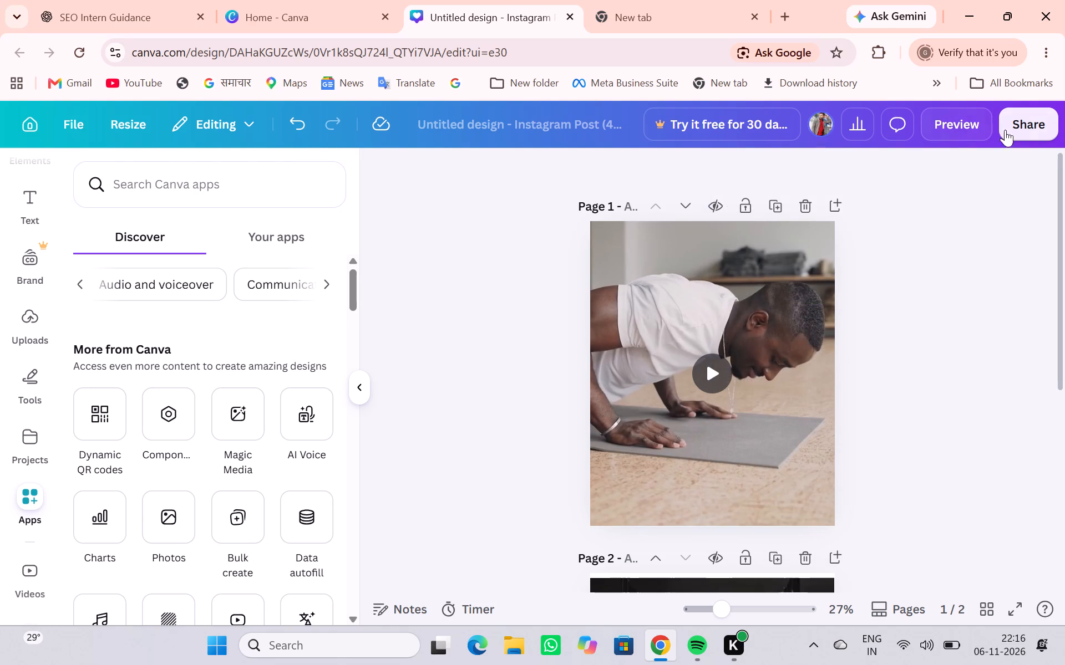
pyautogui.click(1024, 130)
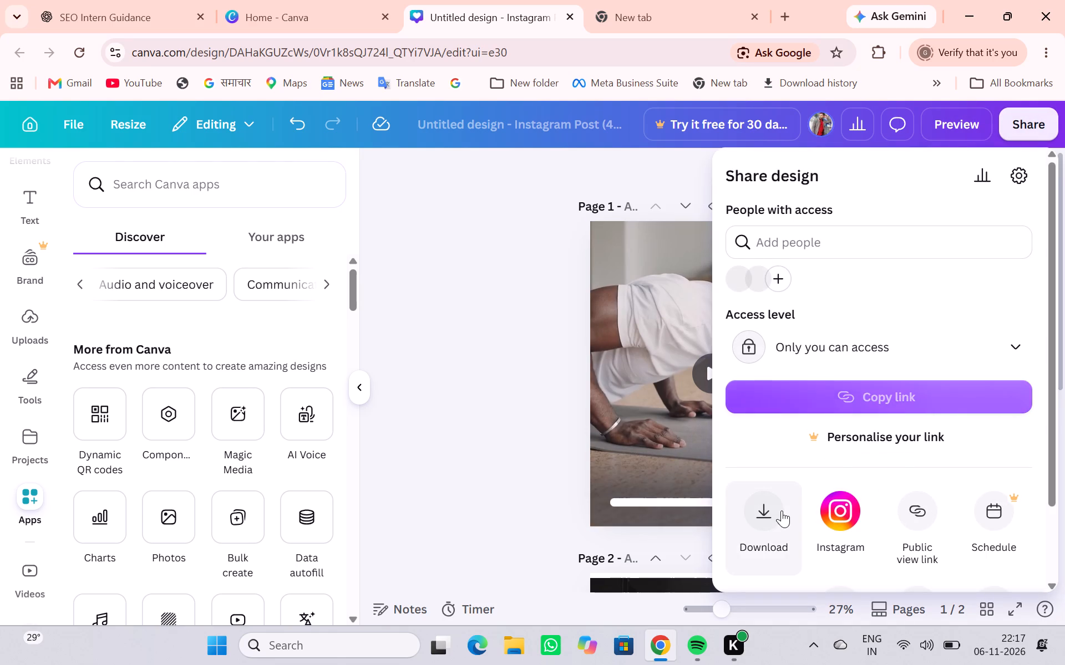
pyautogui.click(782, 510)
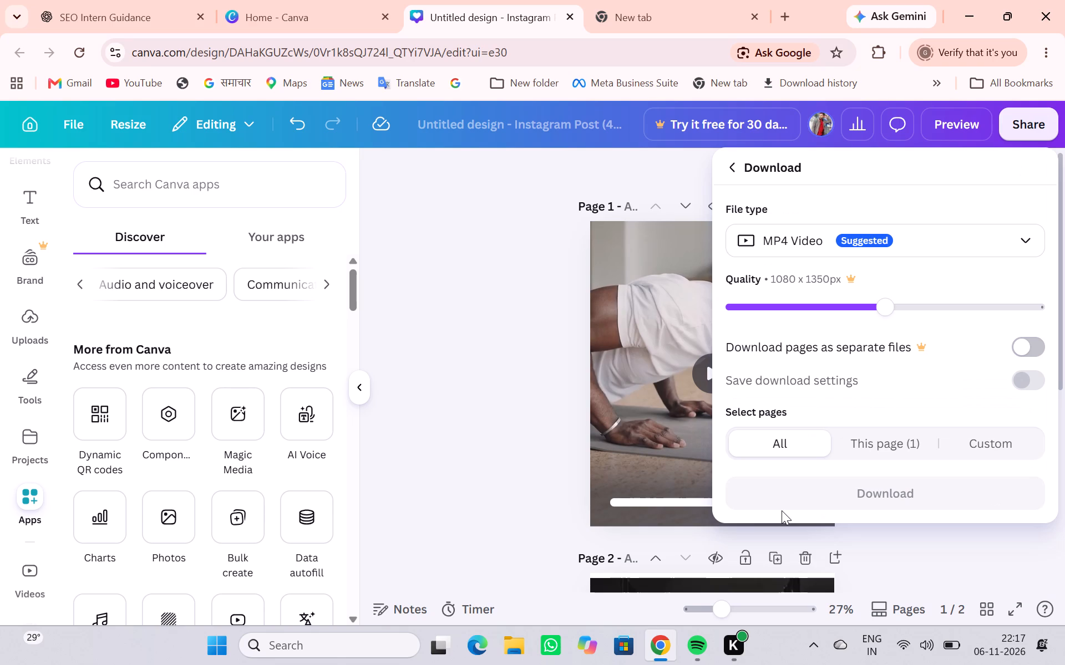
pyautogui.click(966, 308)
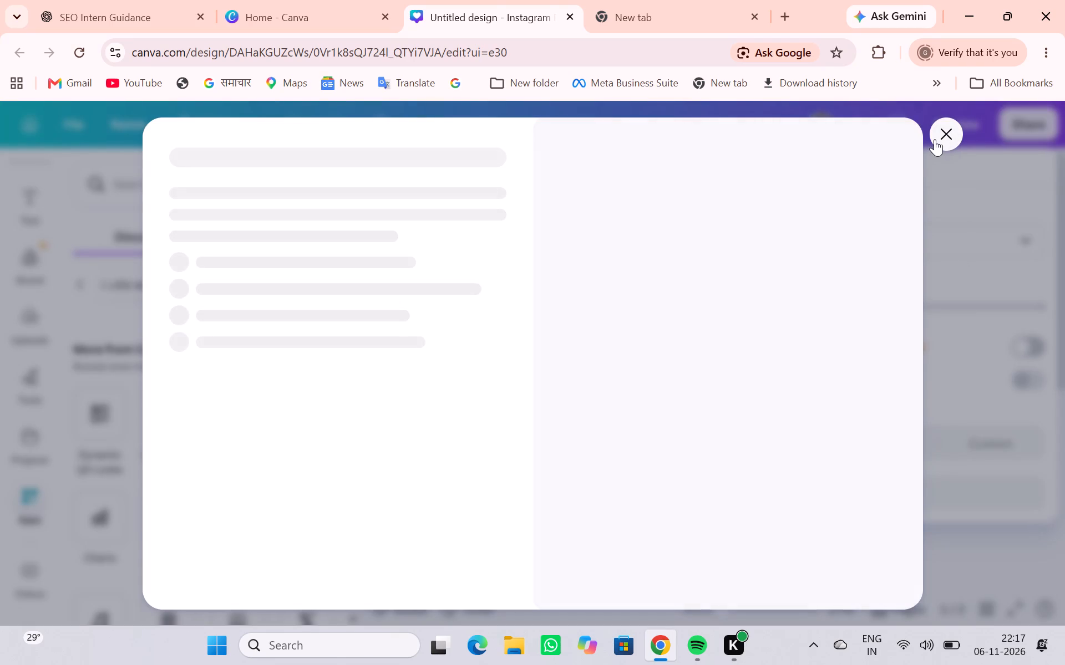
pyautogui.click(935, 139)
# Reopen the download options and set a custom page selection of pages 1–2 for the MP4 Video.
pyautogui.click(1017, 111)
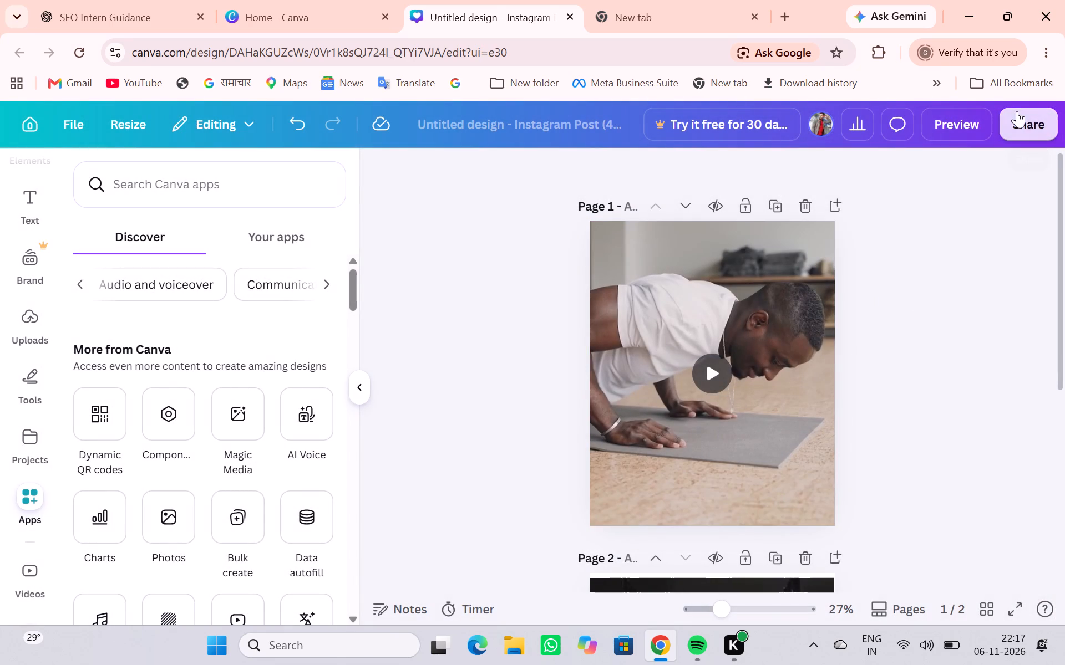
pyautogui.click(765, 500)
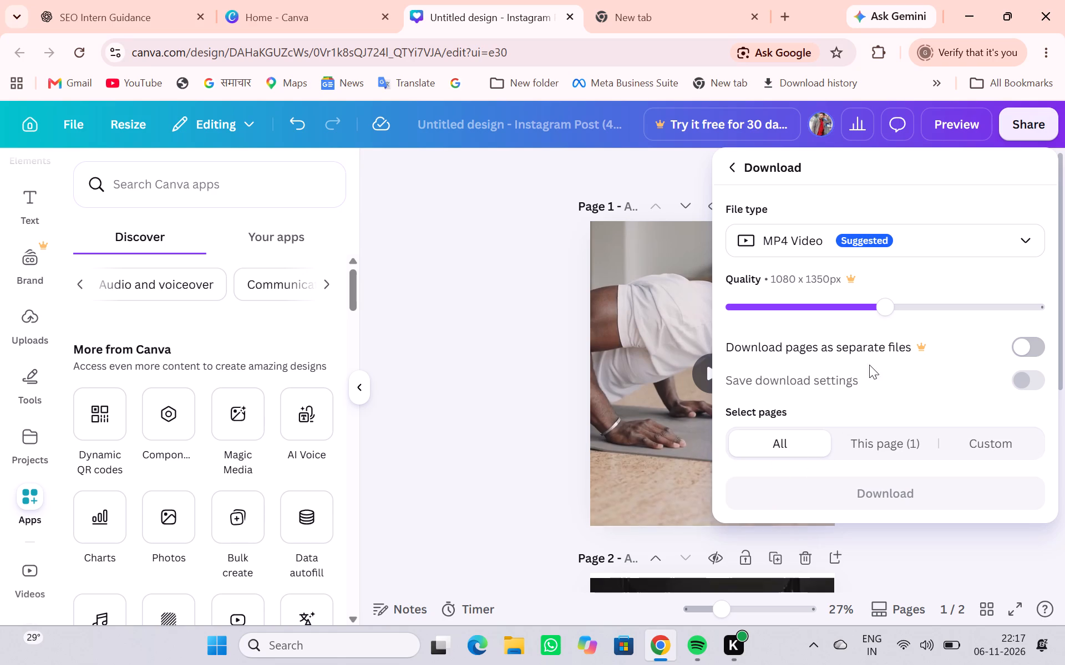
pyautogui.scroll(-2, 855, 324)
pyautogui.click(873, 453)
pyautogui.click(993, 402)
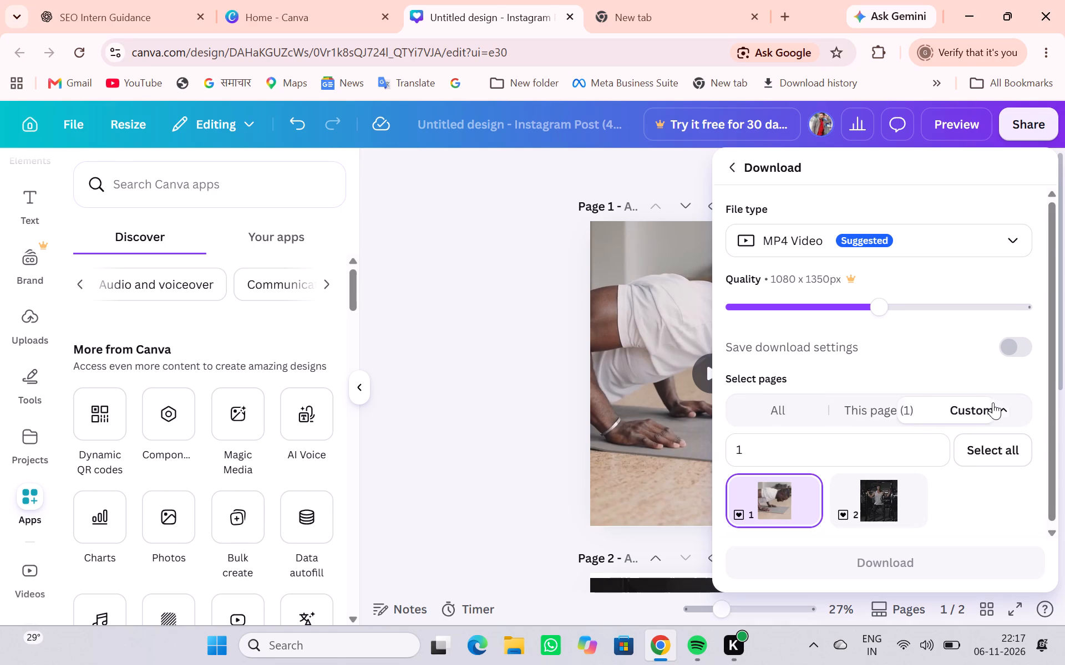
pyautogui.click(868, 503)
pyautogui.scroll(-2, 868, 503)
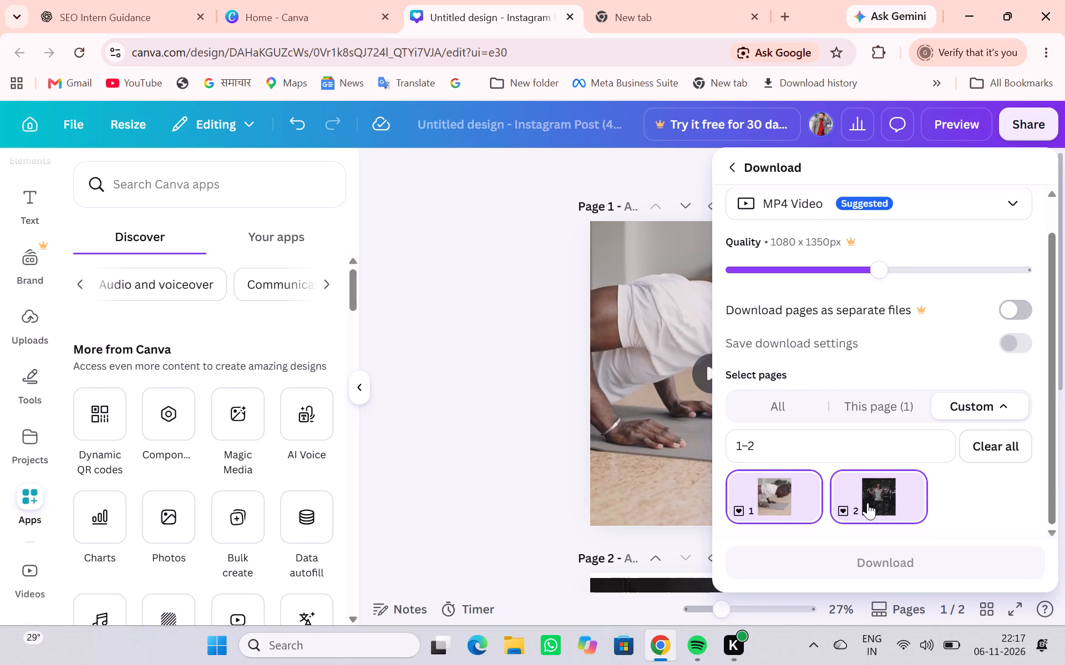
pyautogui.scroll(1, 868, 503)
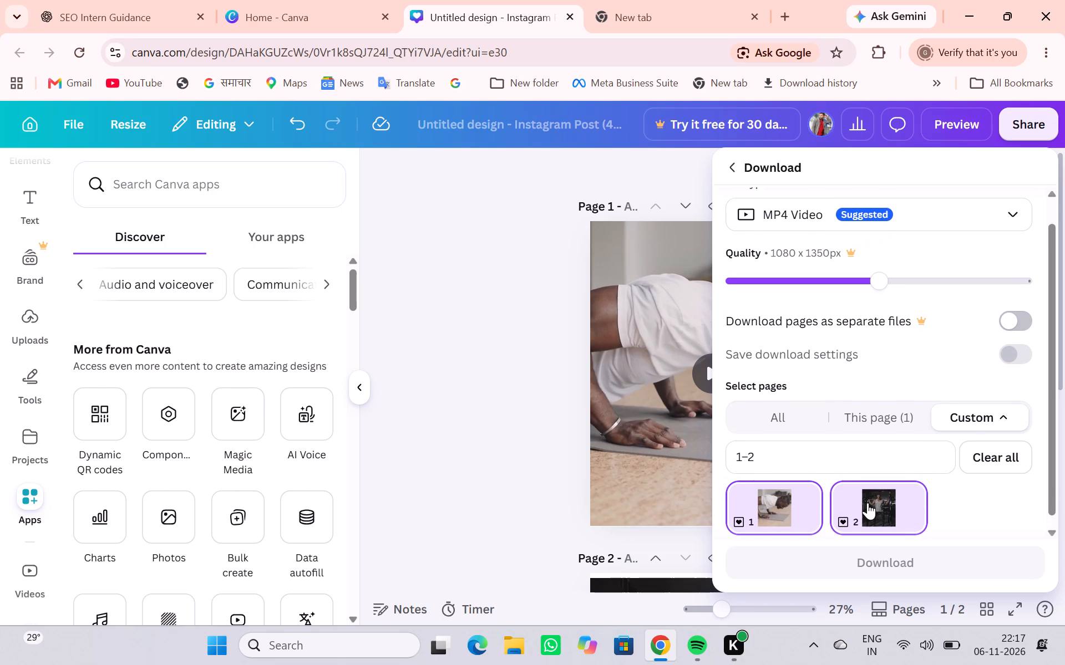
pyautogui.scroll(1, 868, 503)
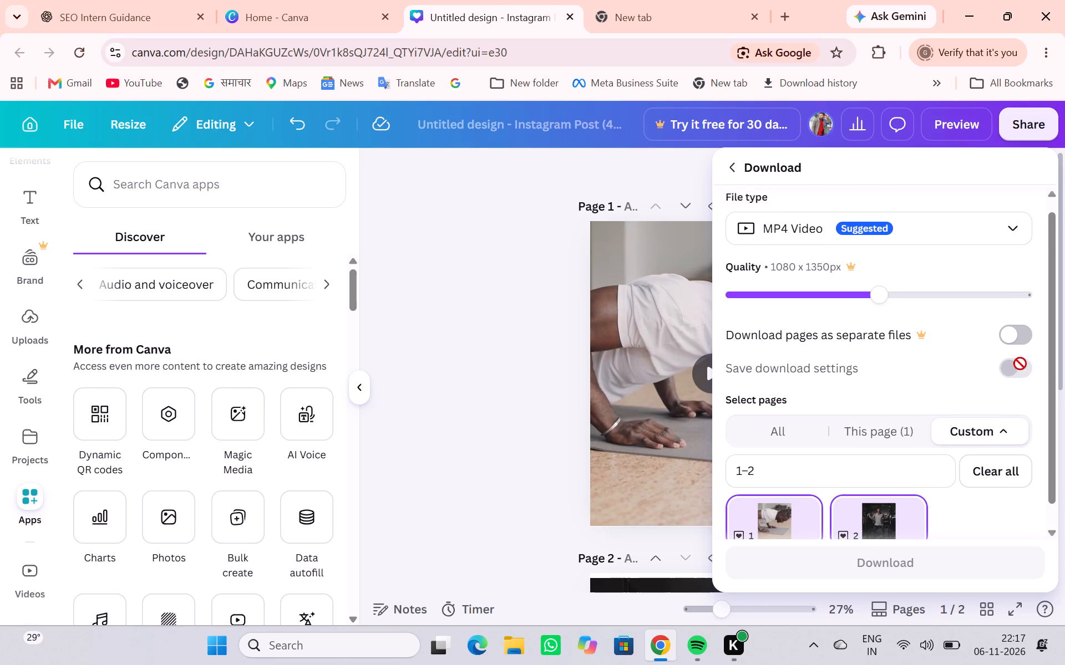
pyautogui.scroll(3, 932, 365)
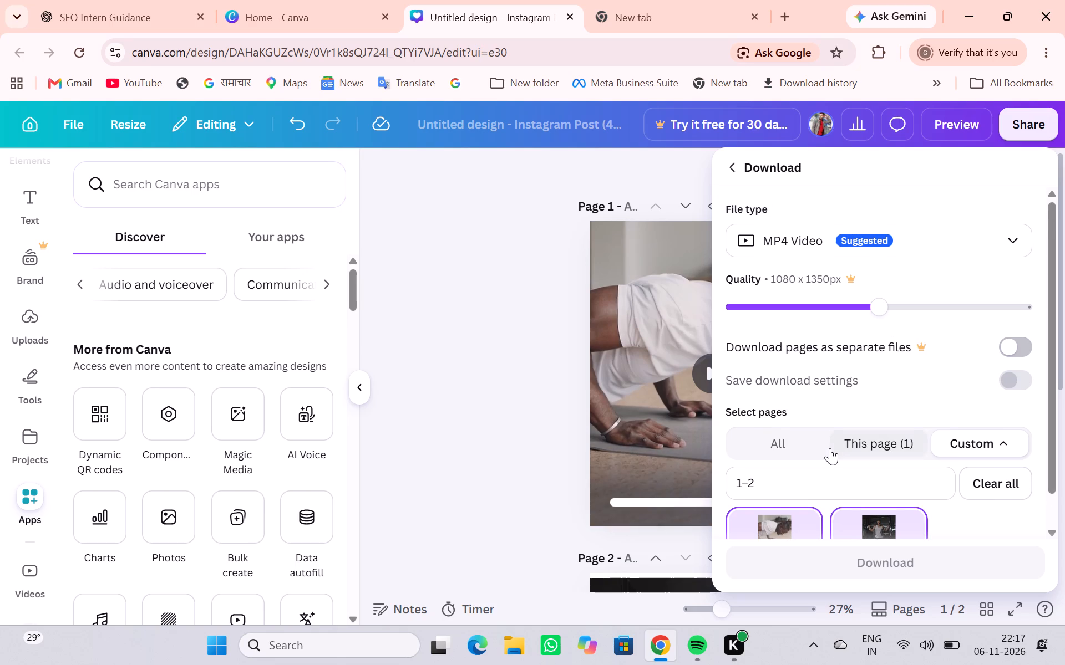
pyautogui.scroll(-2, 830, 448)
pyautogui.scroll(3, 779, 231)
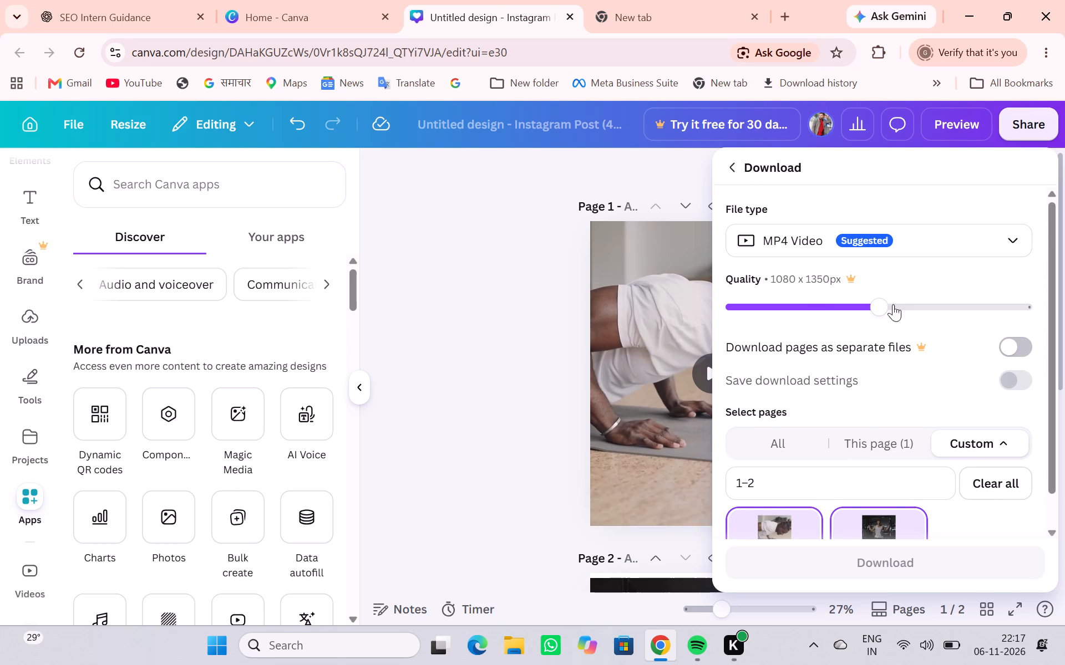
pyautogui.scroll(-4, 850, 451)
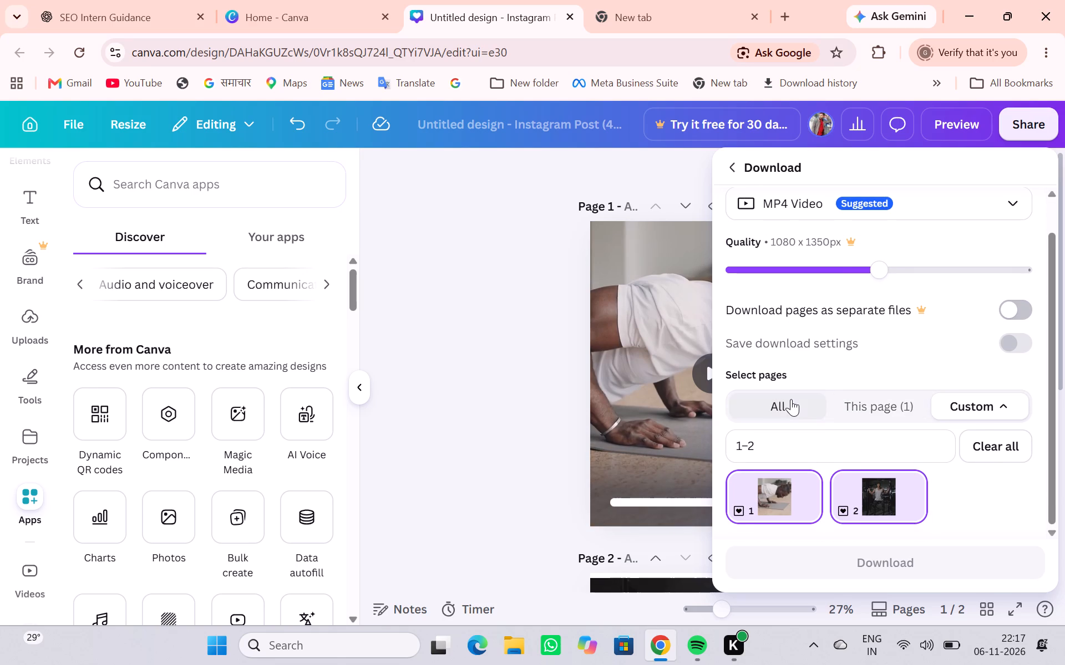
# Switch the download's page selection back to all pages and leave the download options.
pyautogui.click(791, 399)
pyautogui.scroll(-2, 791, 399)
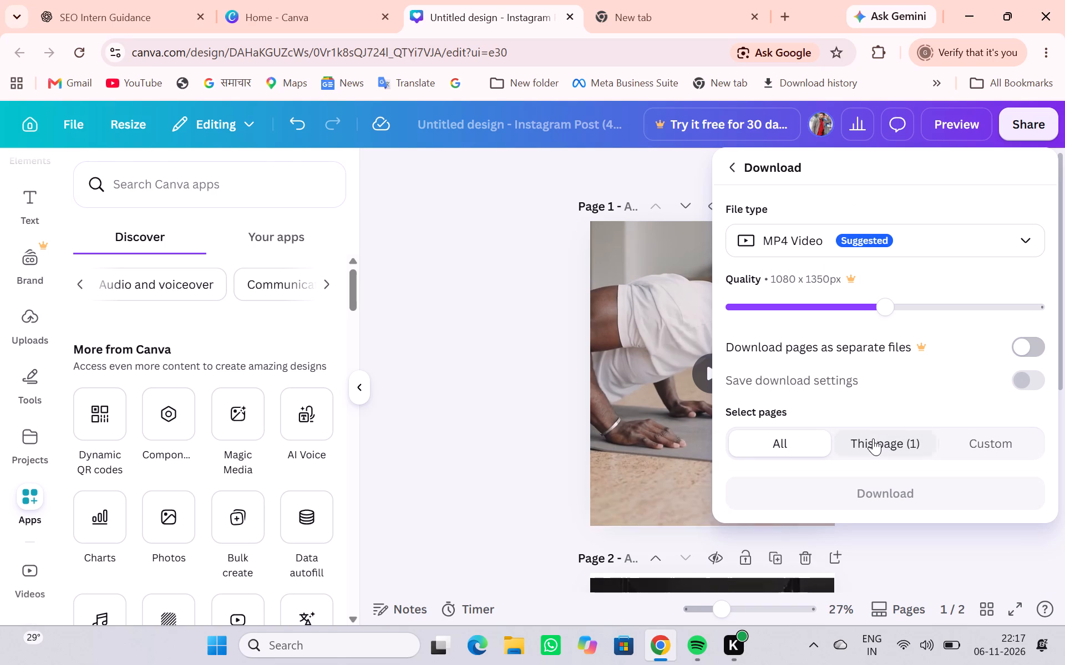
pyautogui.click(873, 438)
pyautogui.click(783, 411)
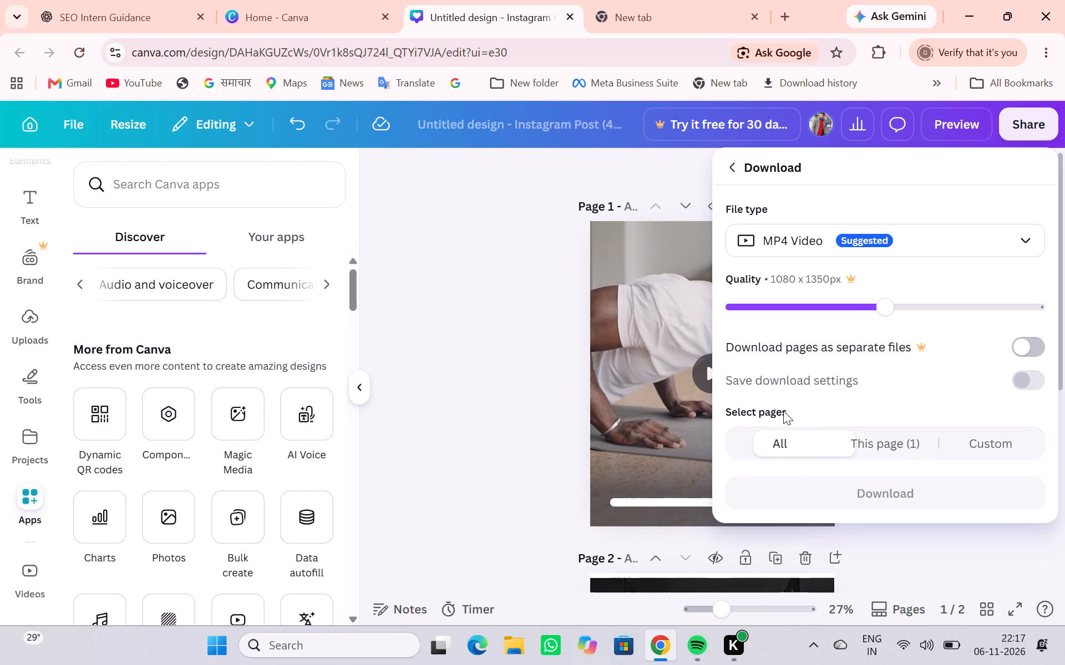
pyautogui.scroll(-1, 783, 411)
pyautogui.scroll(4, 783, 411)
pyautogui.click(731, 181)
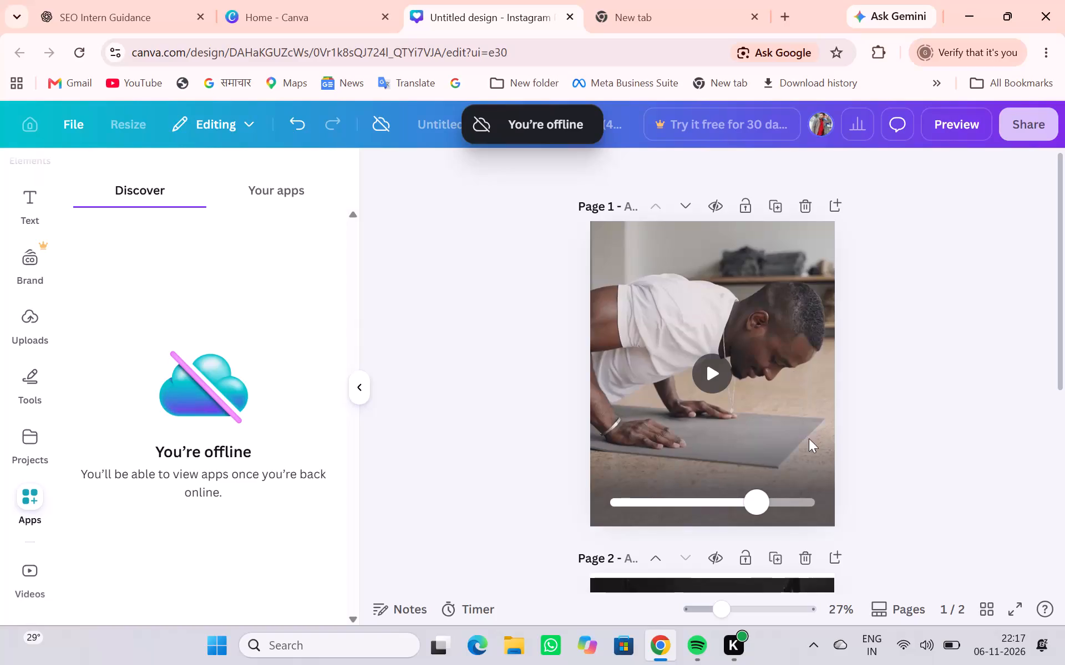
# Check the computer's Wi-Fi connection in the Windows quick settings.
pyautogui.click(902, 643)
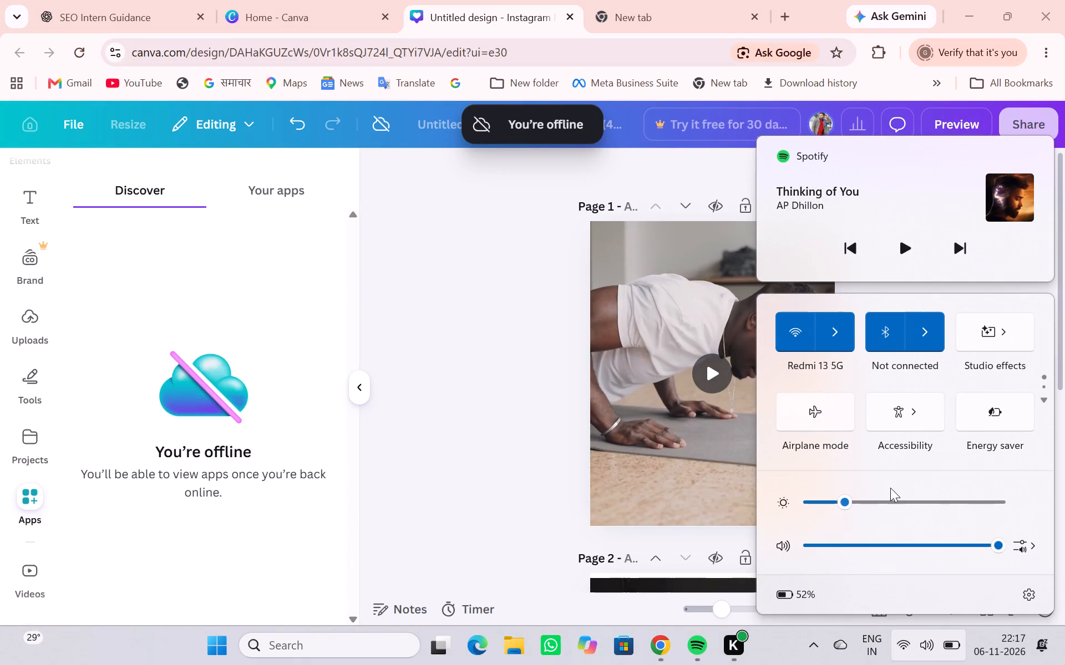
pyautogui.click(454, 401)
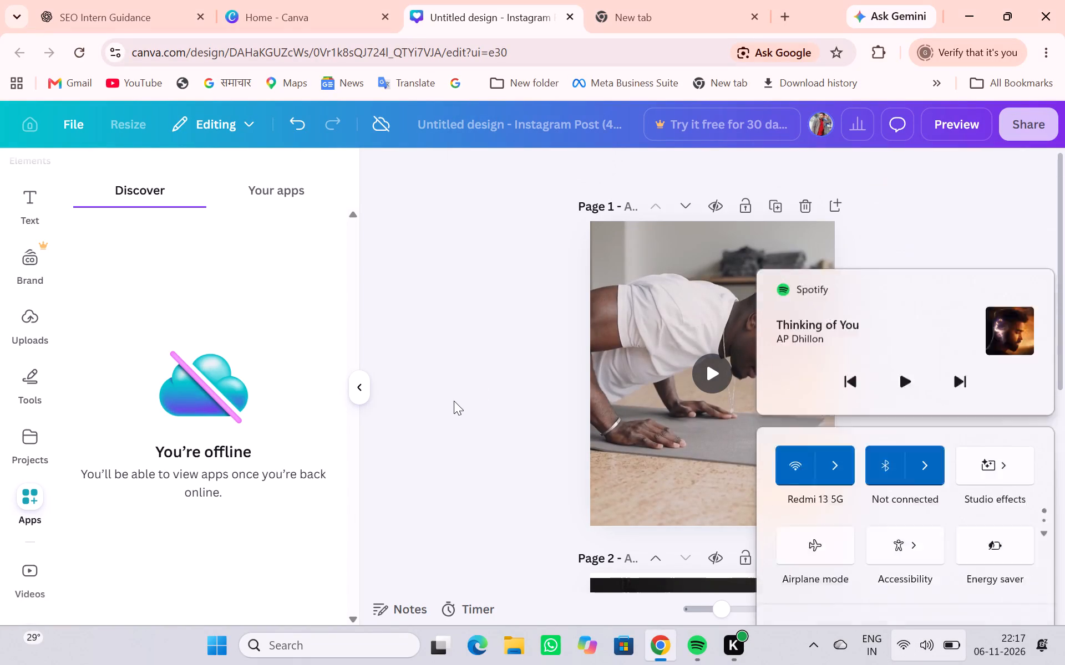
# Check whether the content in Canva's Apps, Uploads and Videos sections can be accessed.
pyautogui.click(199, 413)
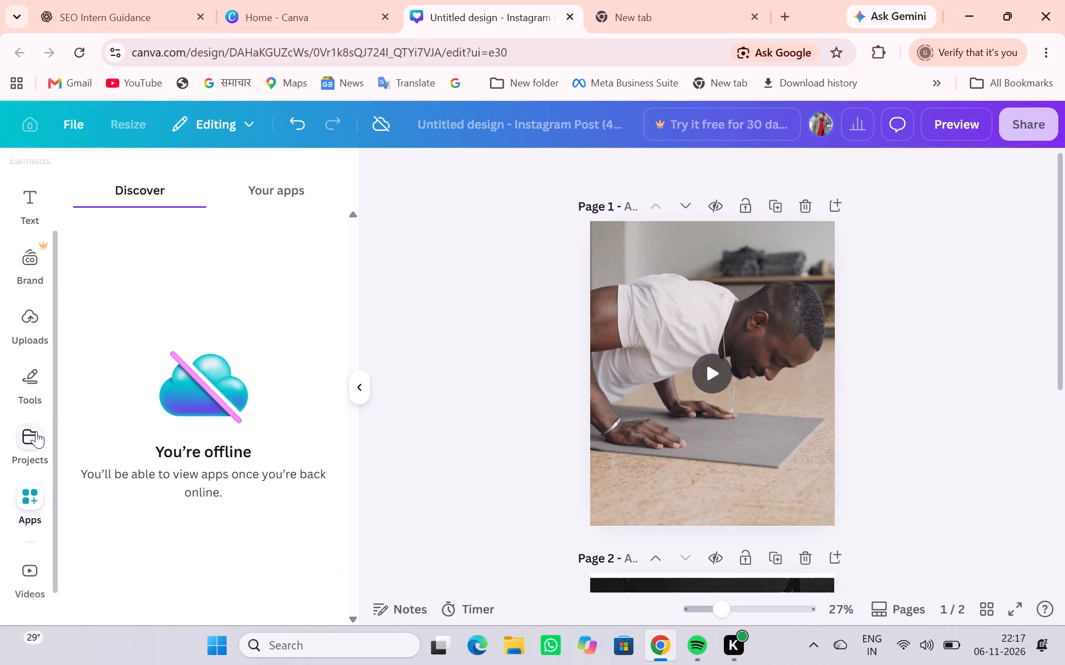
pyautogui.click(31, 488)
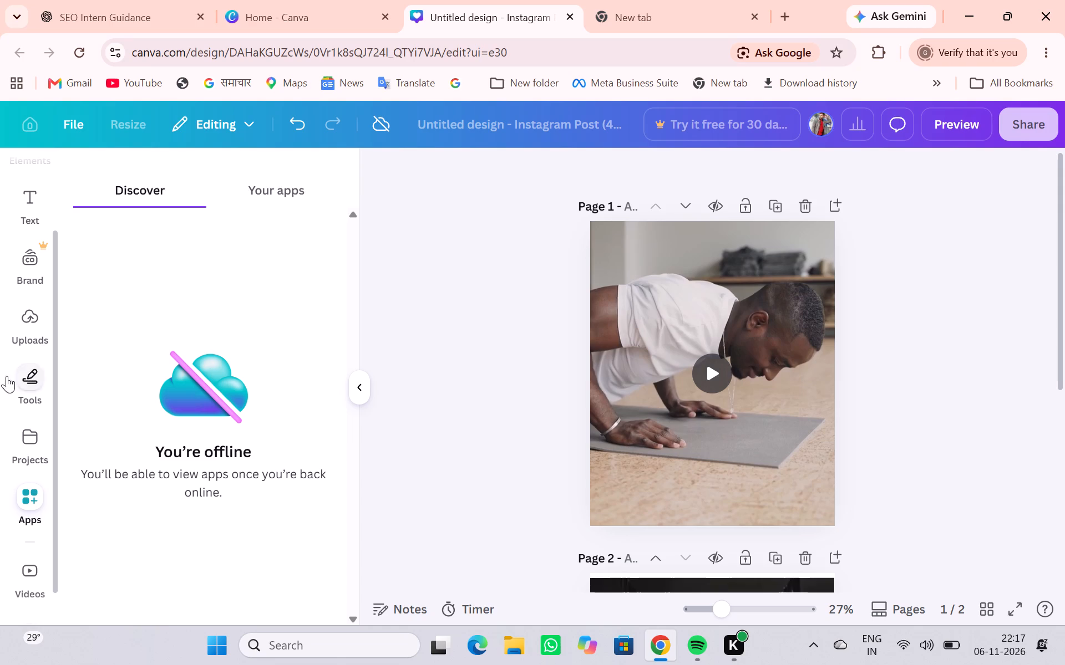
pyautogui.click(20, 328)
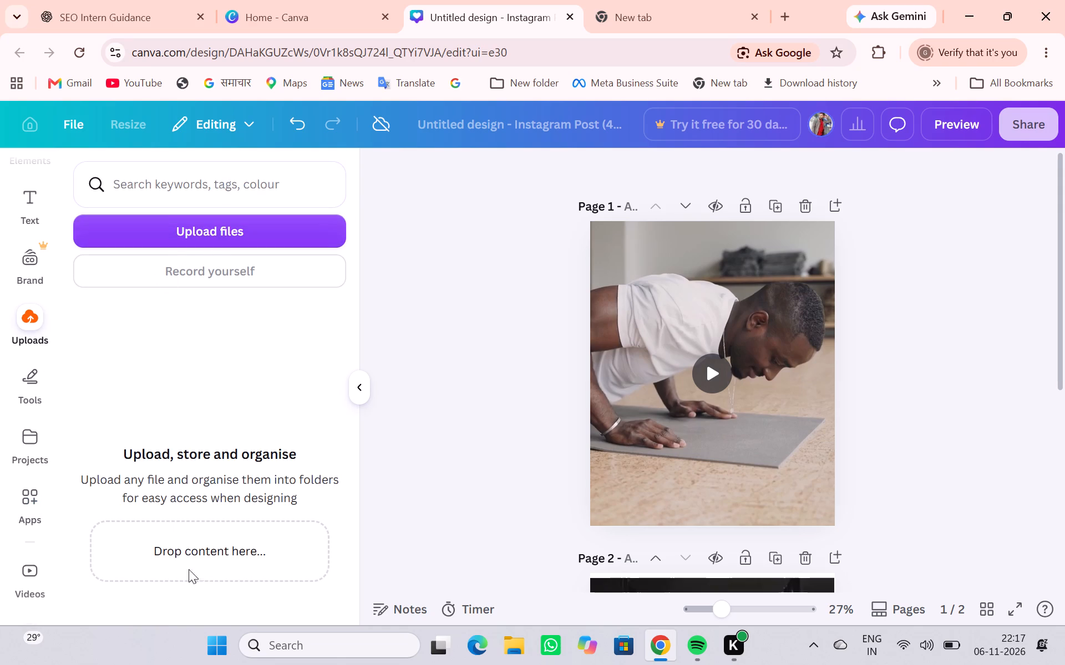
pyautogui.click(34, 583)
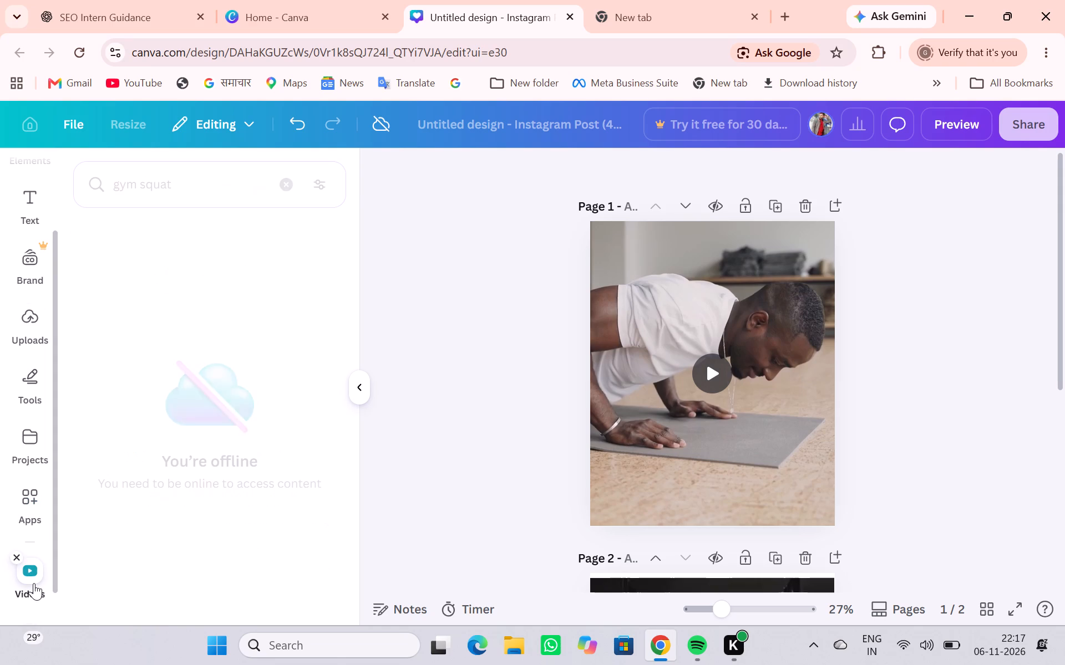
pyautogui.tripleClick(185, 463)
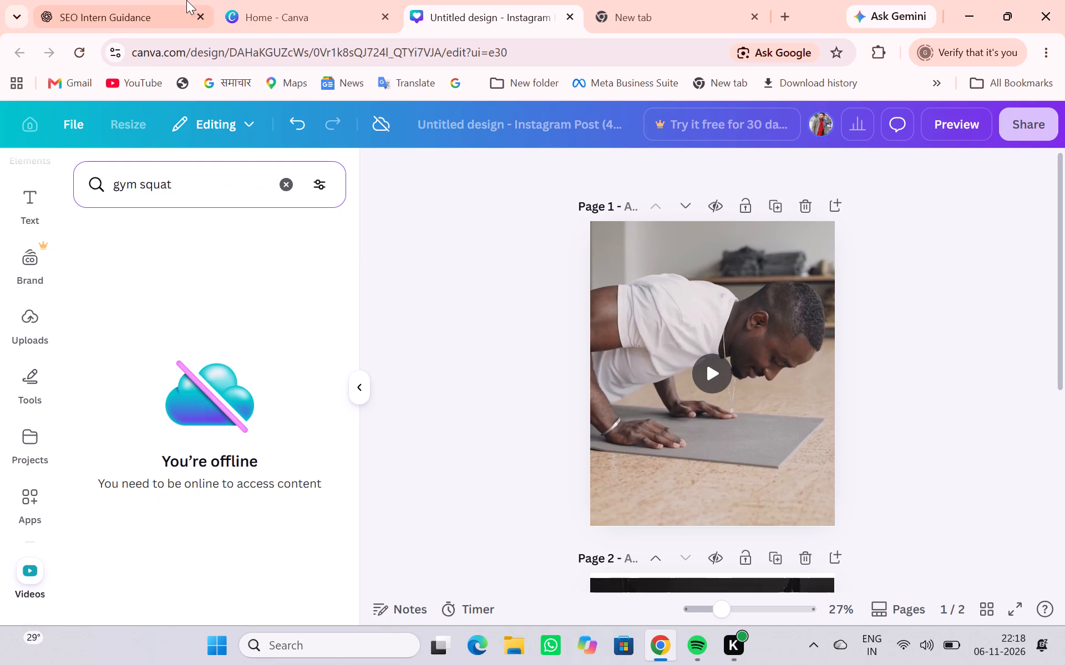
# Switch to the SEO Intern Guidance chat in ChatGPT.
pyautogui.click(186, 0)
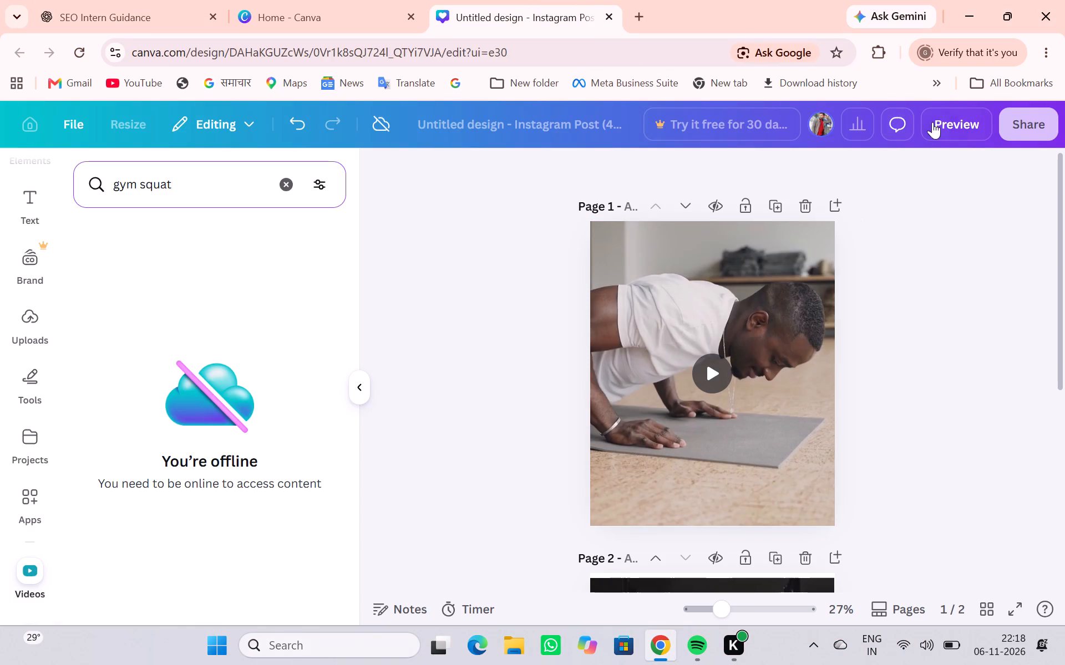
# Switch the computer's Wi-Fi connection from Redmi 13 5G to the network named with a fleur-de-lis symbol.
pyautogui.click(1009, 129)
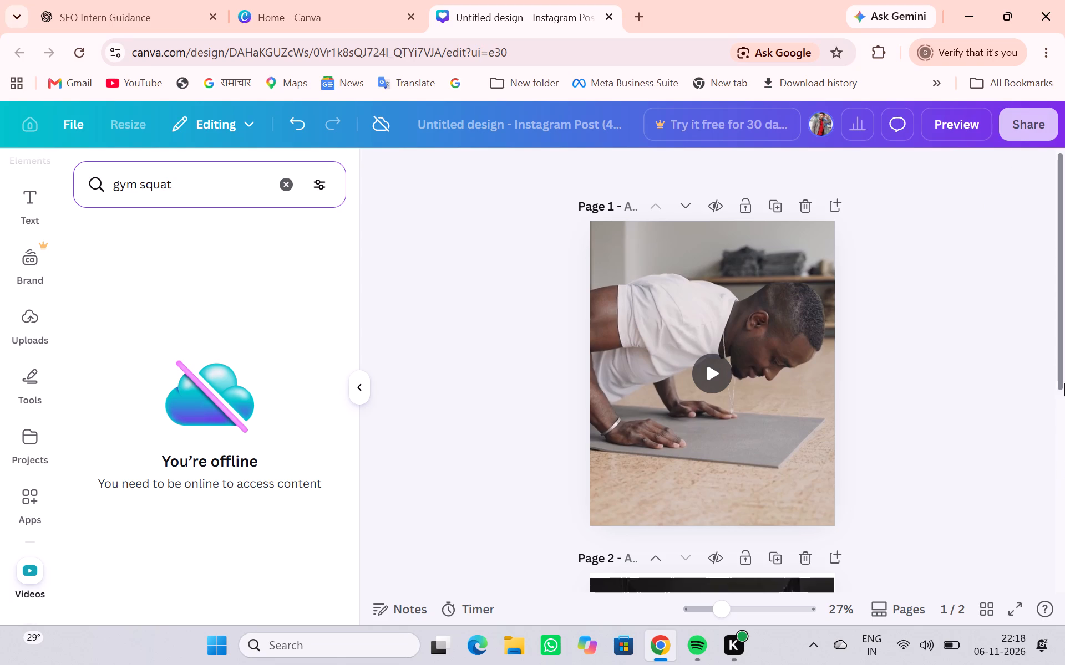
pyautogui.click(927, 640)
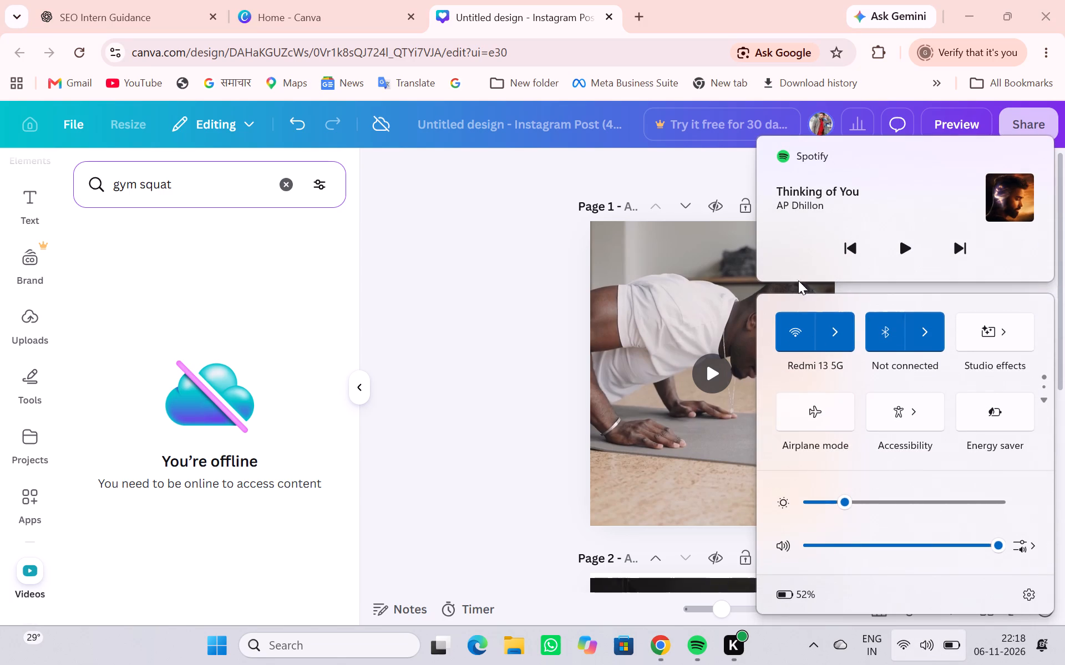
pyautogui.click(841, 331)
pyautogui.click(850, 421)
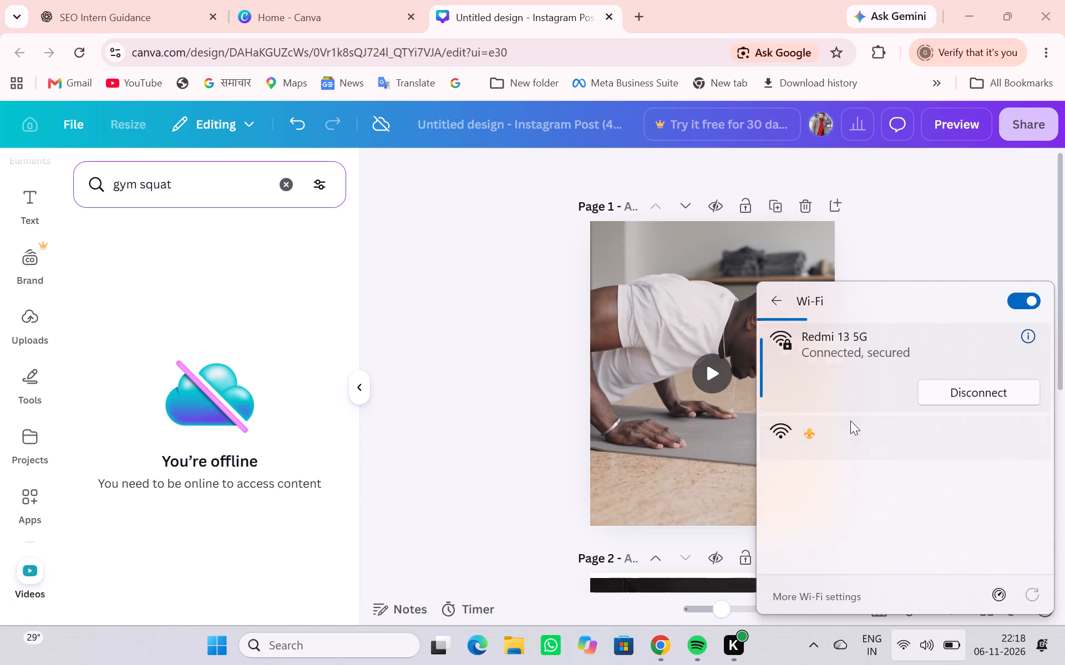
pyautogui.click(987, 507)
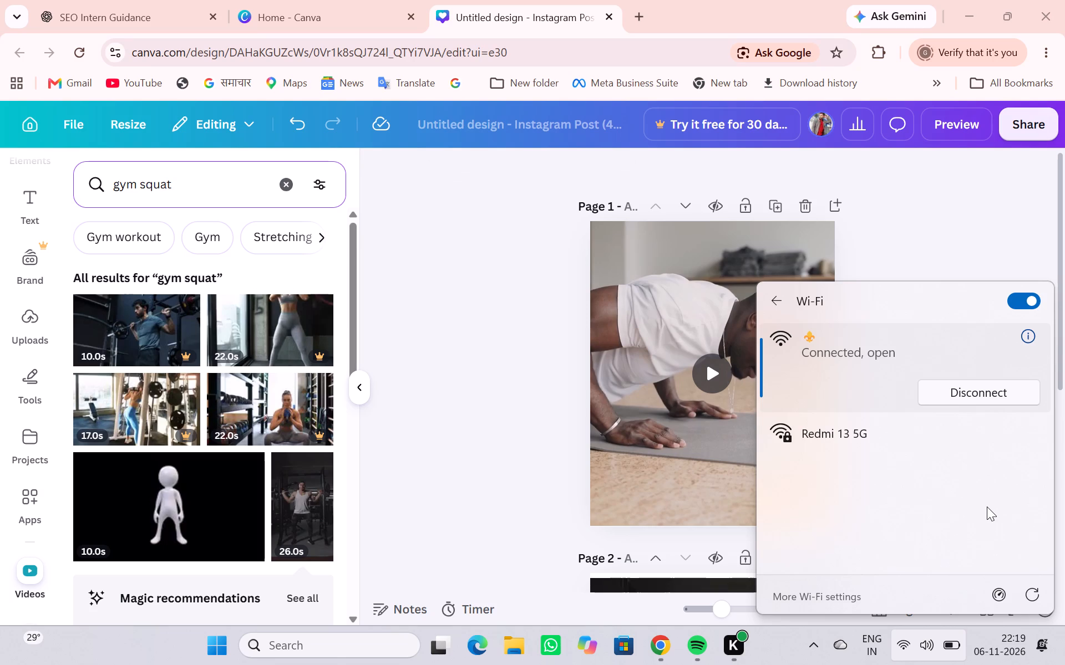
pyautogui.click(555, 340)
# Download the design as an MP4 video at 1080 x 1350 px, with a custom page selection of pages 1–2.
pyautogui.click(1011, 121)
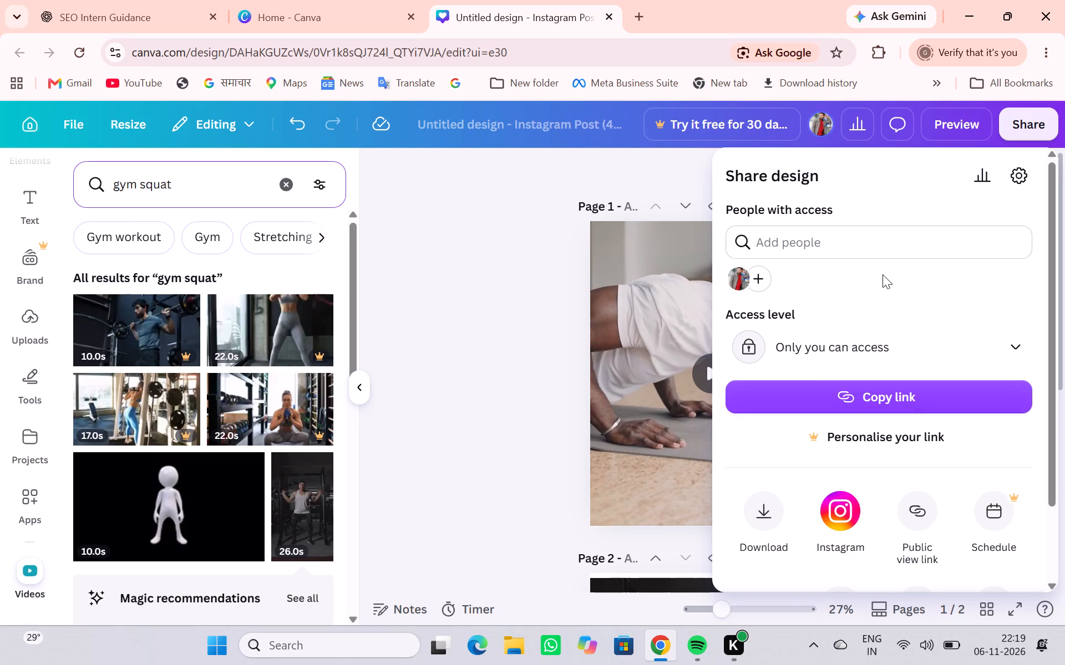
pyautogui.click(769, 512)
pyautogui.click(982, 442)
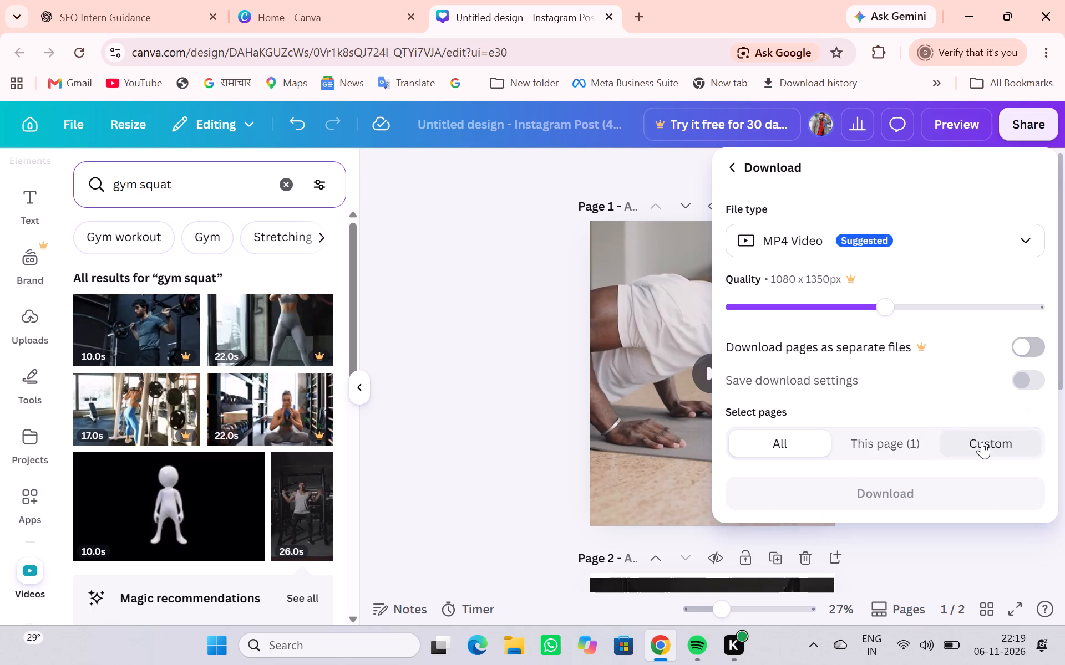
pyautogui.scroll(-2, 826, 483)
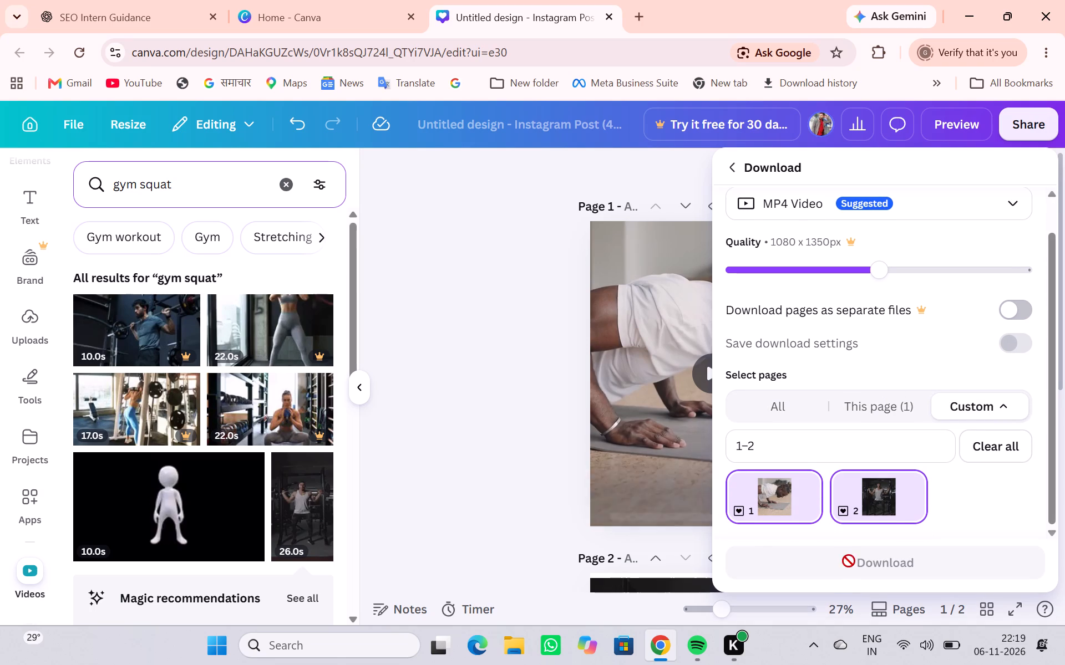
pyautogui.click(848, 559)
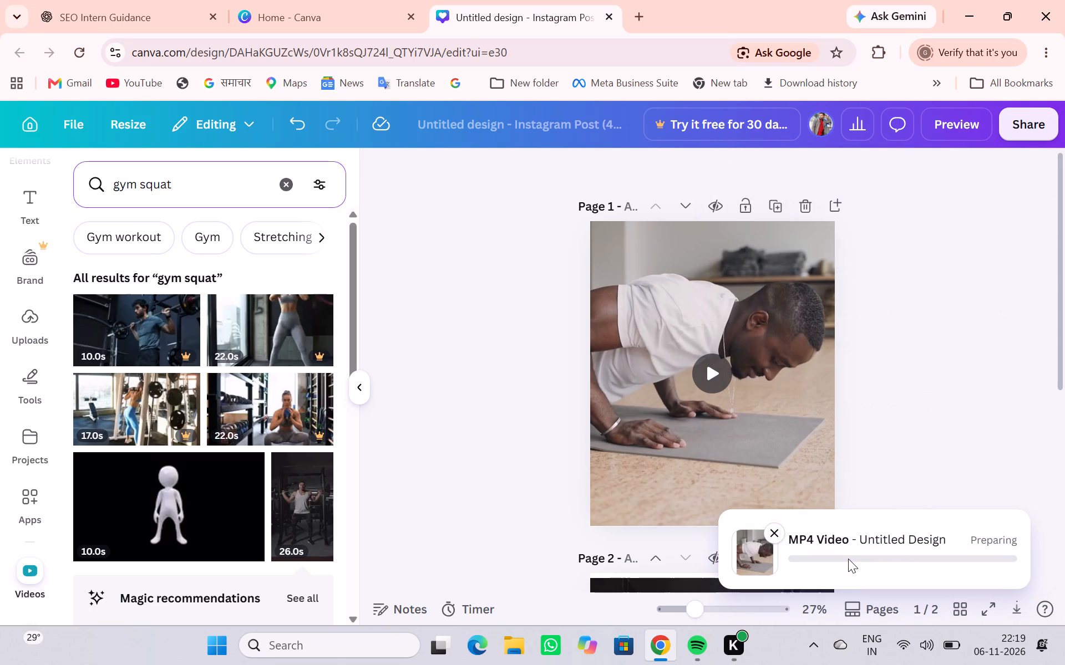
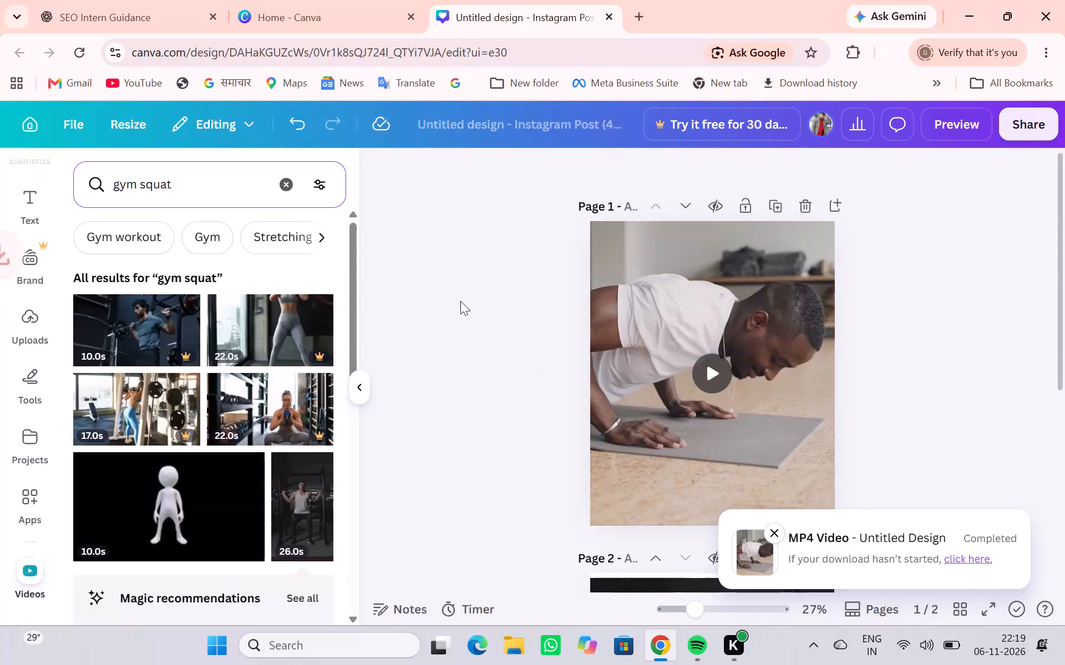
# Glance at the SEO Intern Guidance chat and return to the Canva home page's design creation options.
pyautogui.click(285, 0)
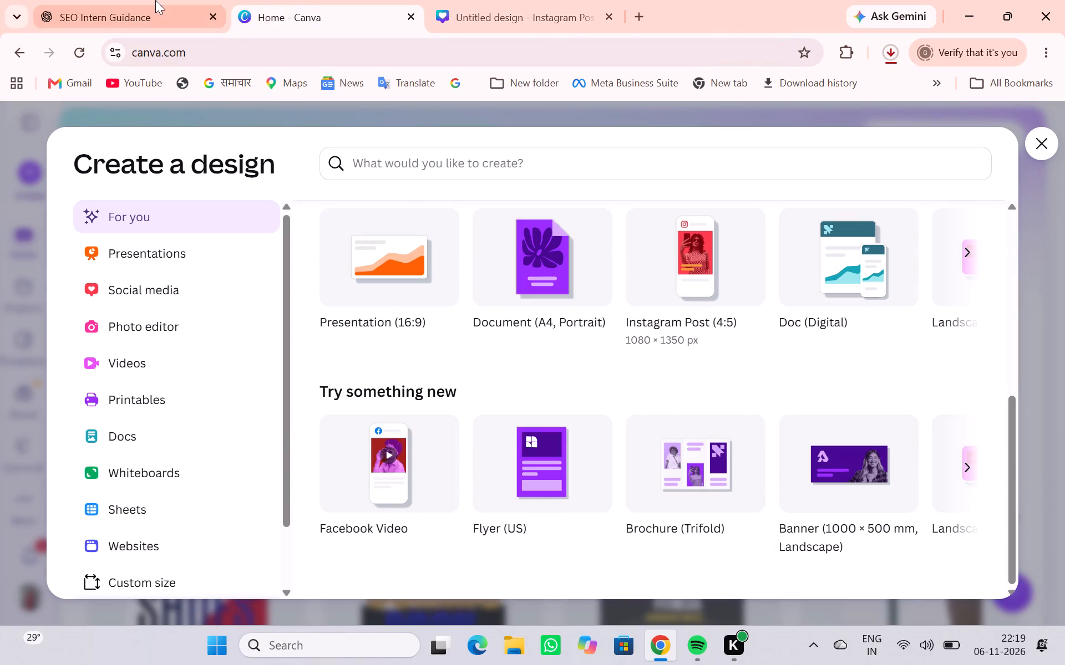
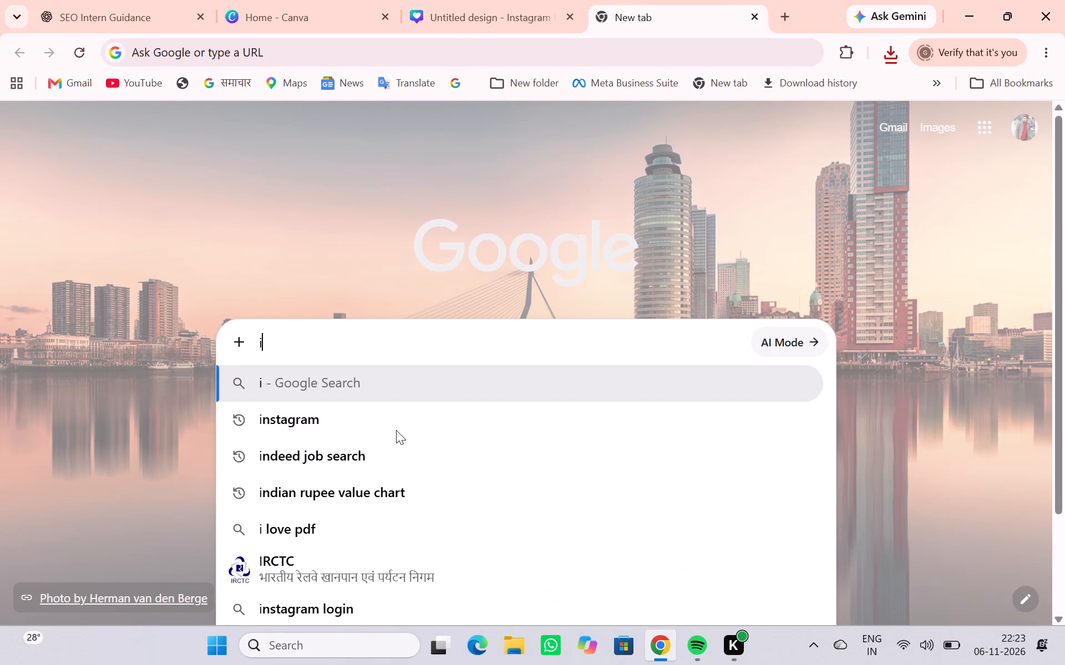
# Search Google for "instagram" and open the official Instagram site.
pyautogui.click(396, 430)
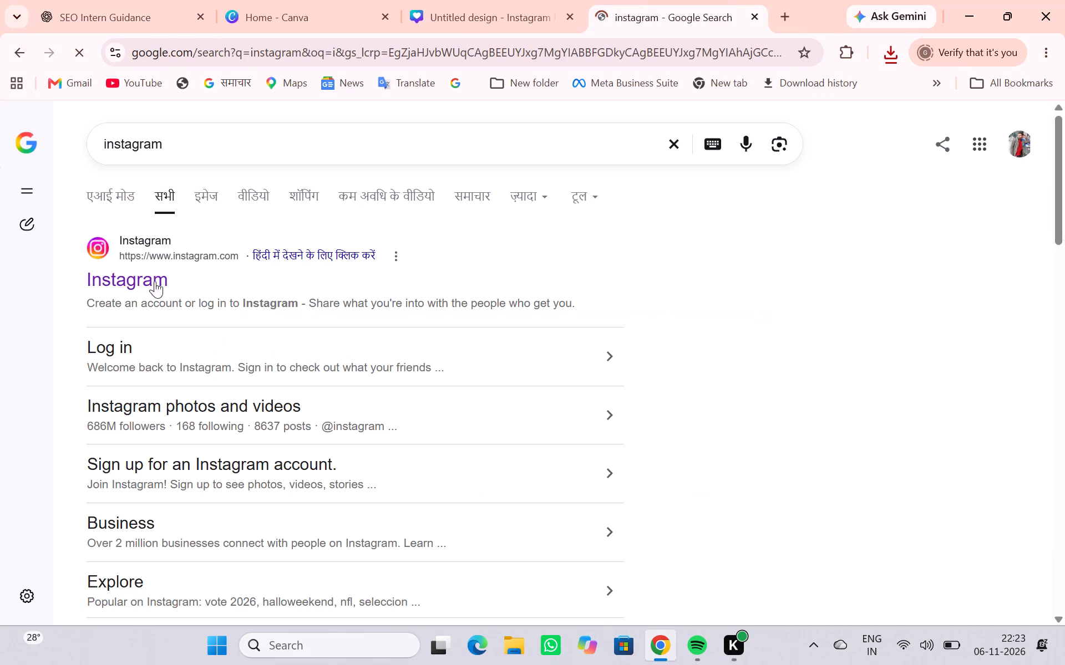
pyautogui.click(145, 272)
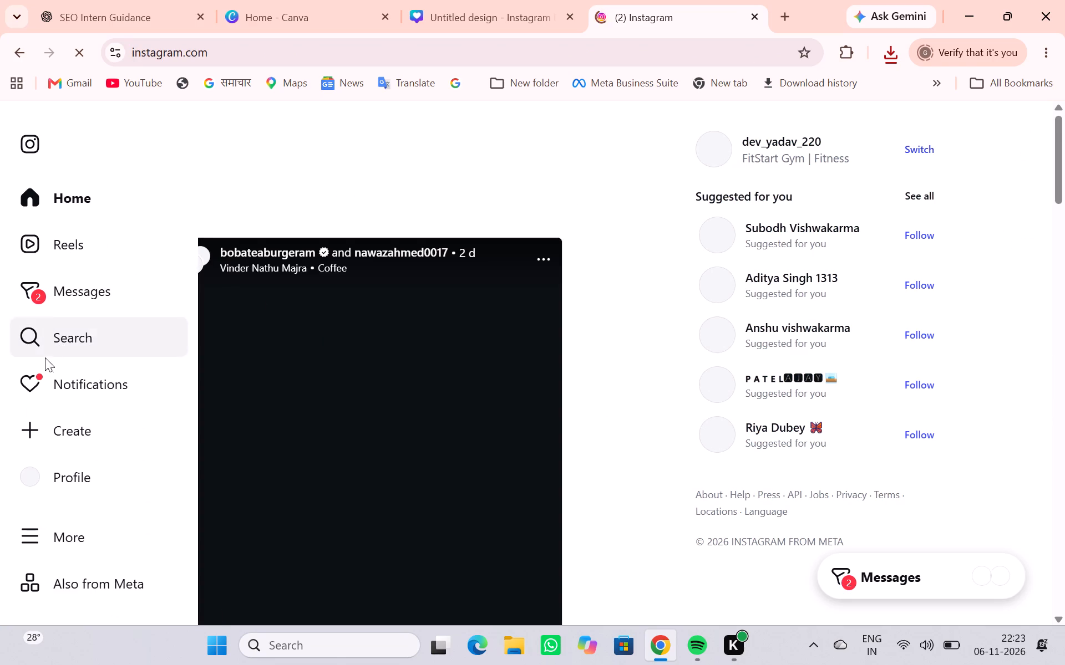
# Check the FitStart Gym account's Instagram notifications and close them.
pyautogui.click(23, 386)
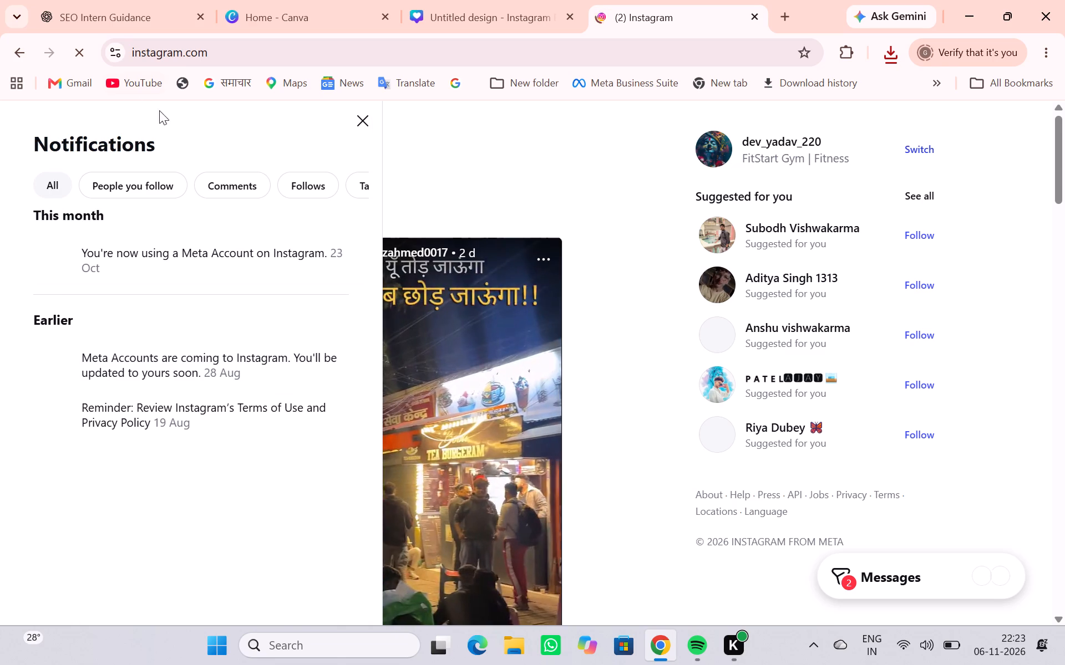
pyautogui.click(361, 126)
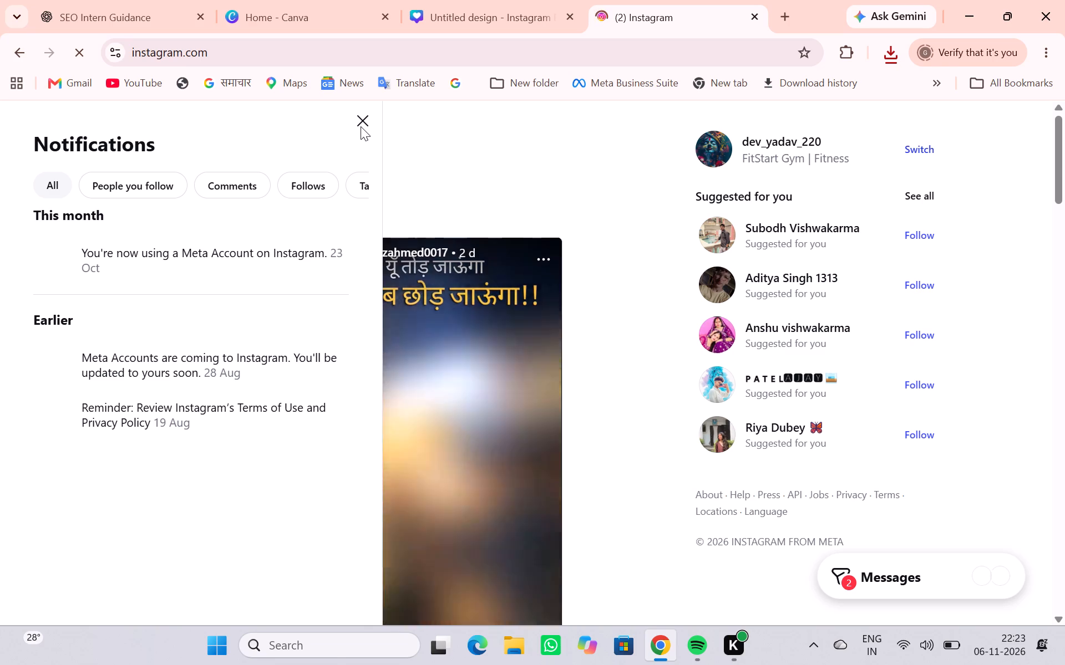
pyautogui.click(358, 116)
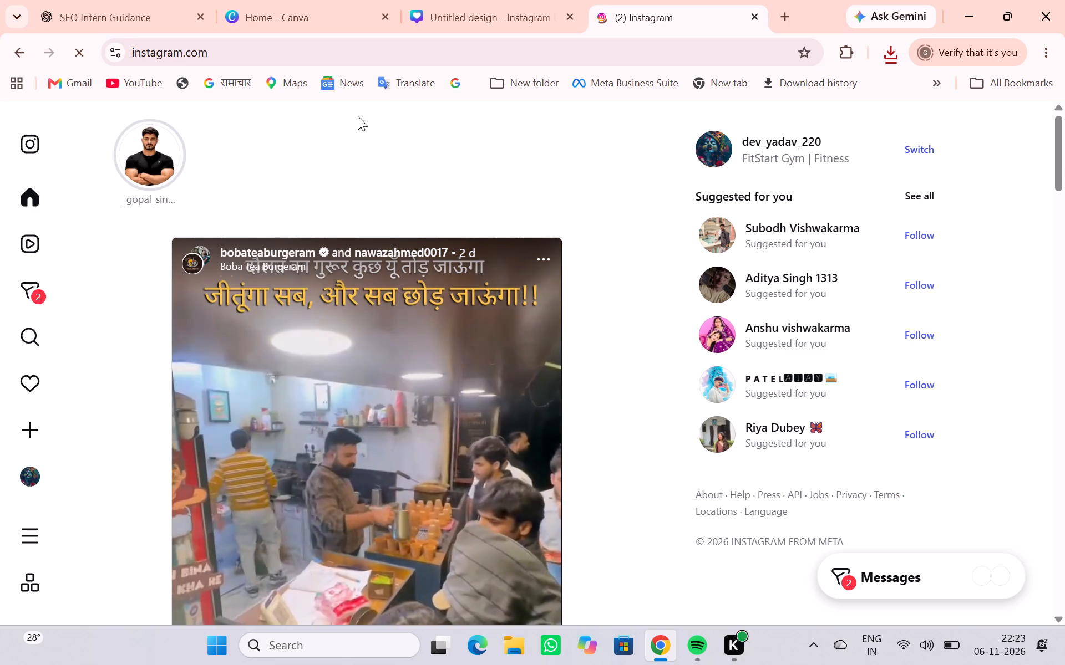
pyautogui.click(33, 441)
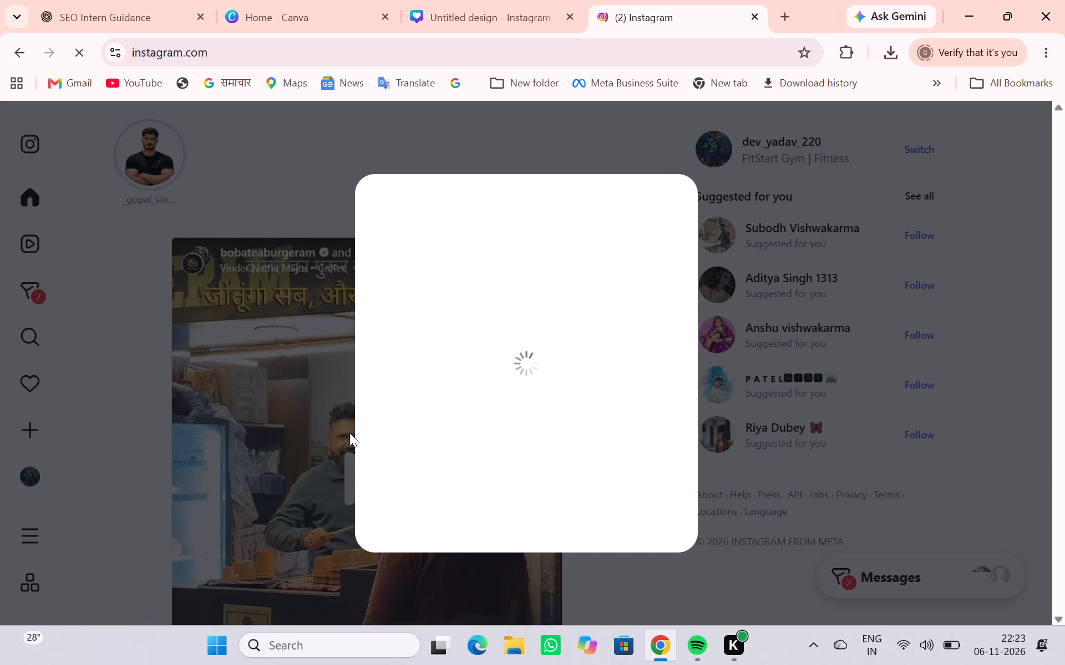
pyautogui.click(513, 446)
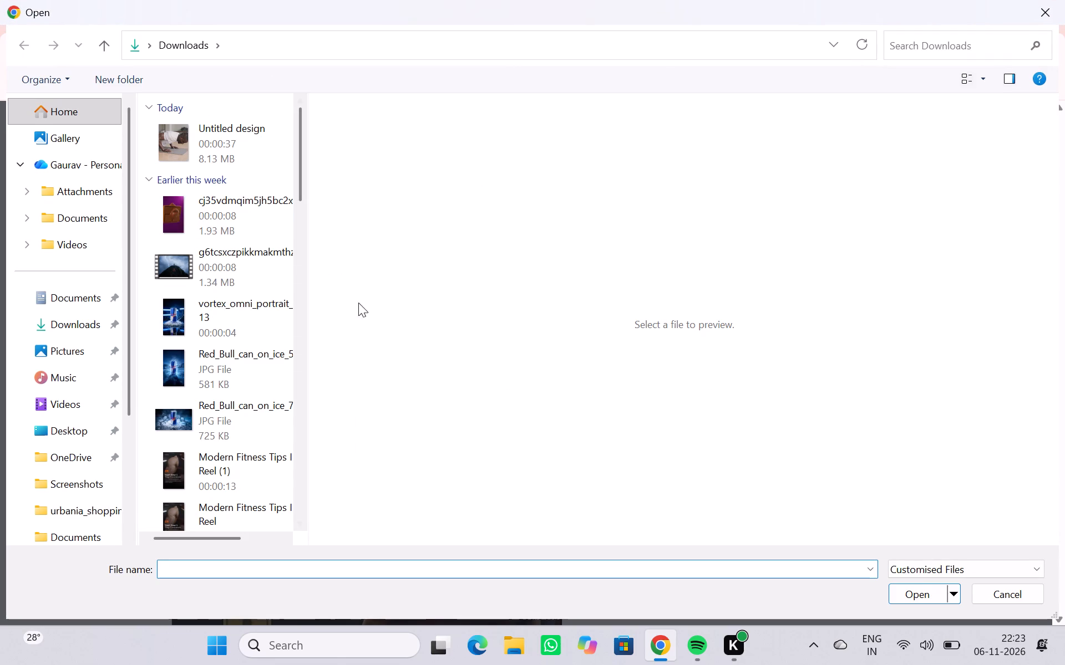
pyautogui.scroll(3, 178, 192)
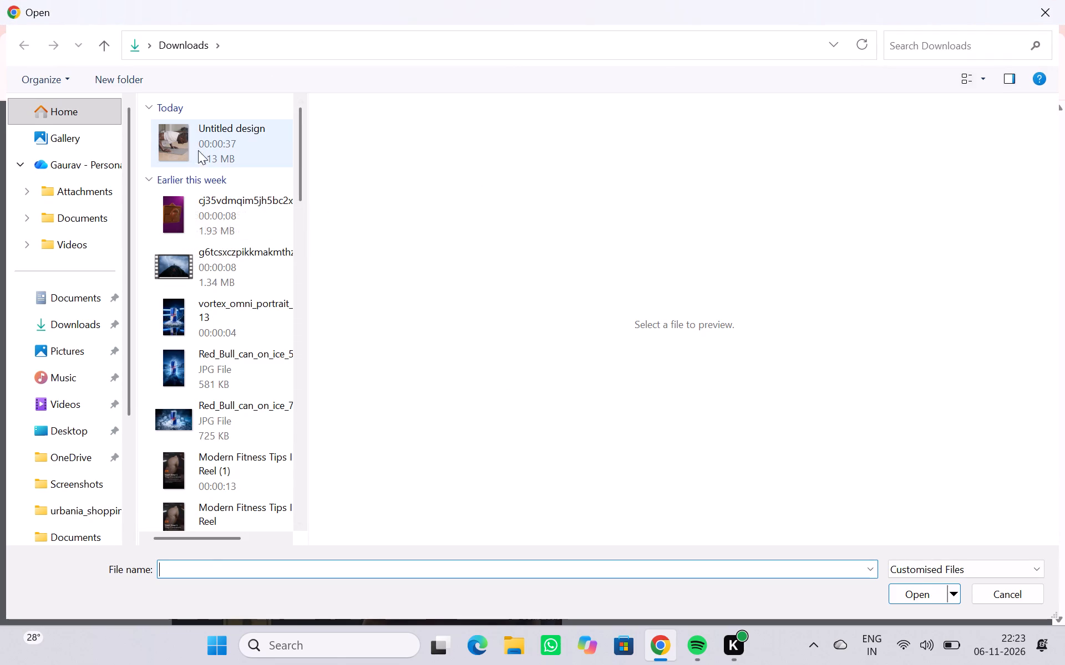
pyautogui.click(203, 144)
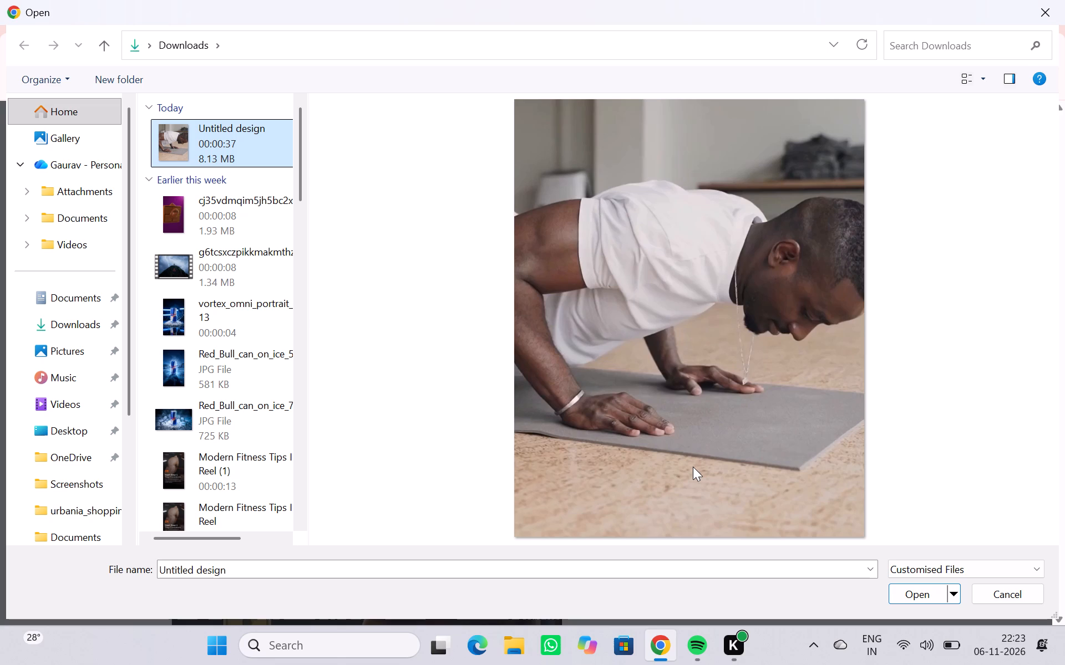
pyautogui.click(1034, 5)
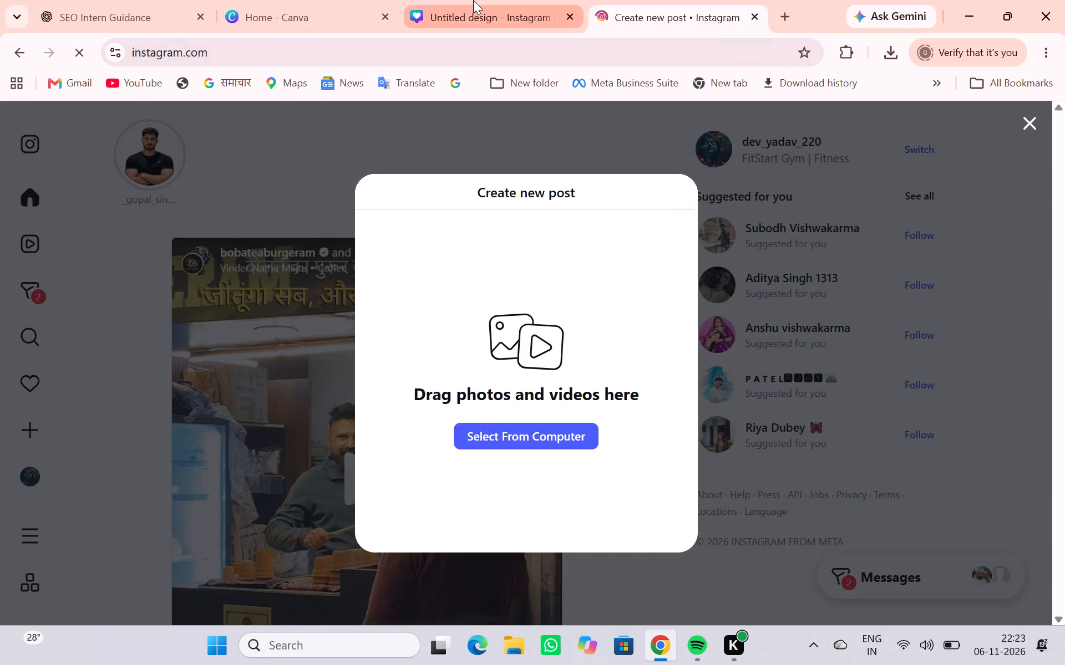
# Switch back to the Untitled design Instagram post in Canva and dismiss the MP4 download notice.
pyautogui.click(473, 0)
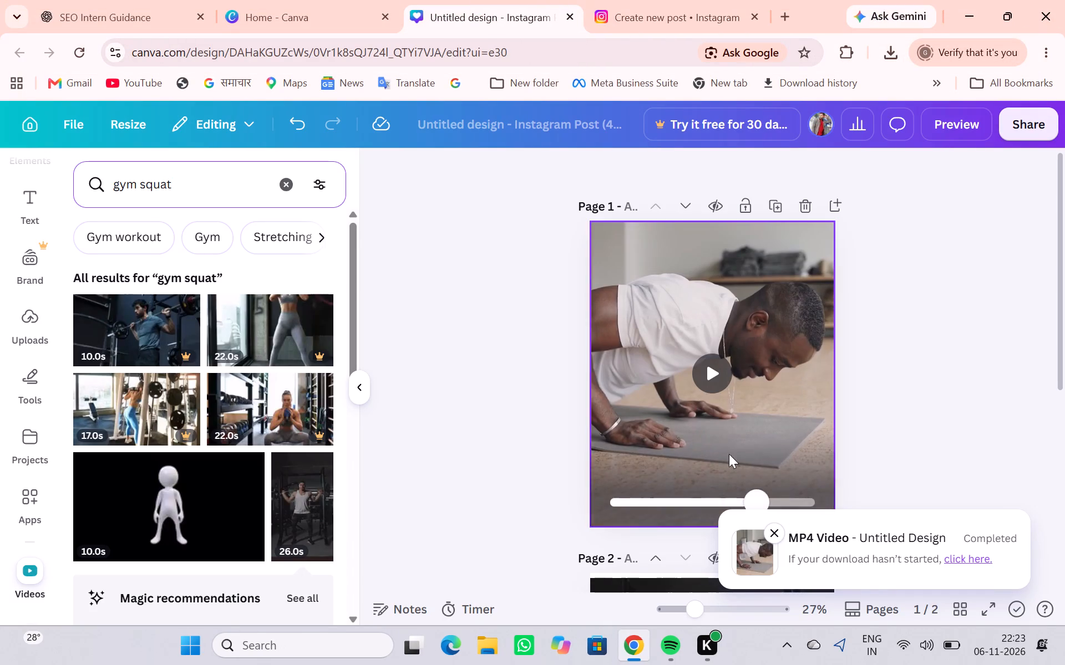
pyautogui.click(775, 533)
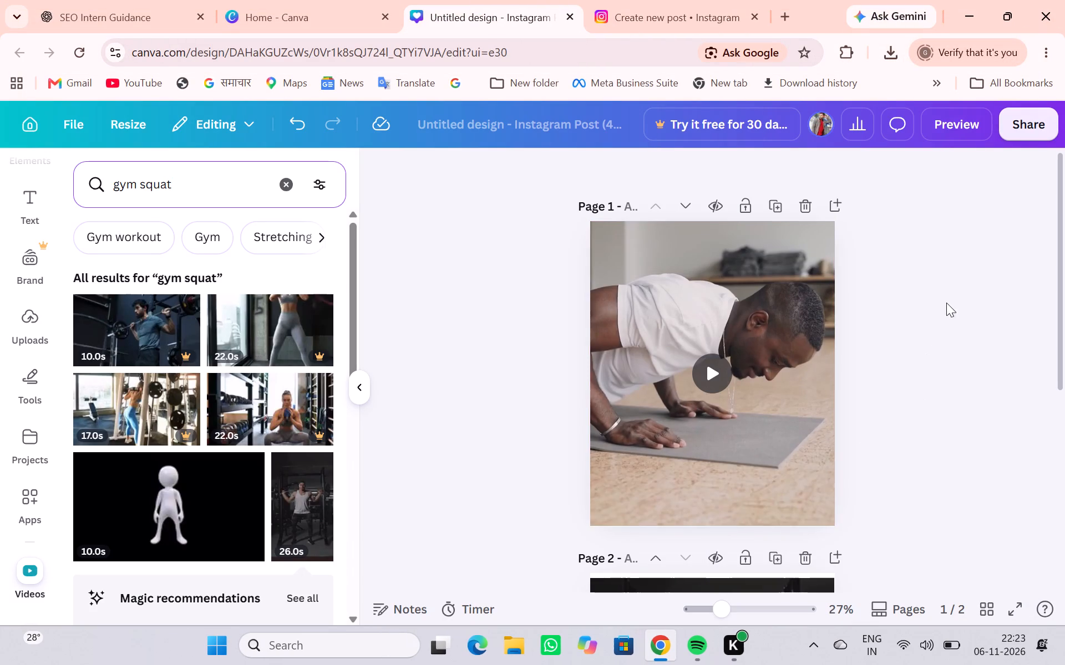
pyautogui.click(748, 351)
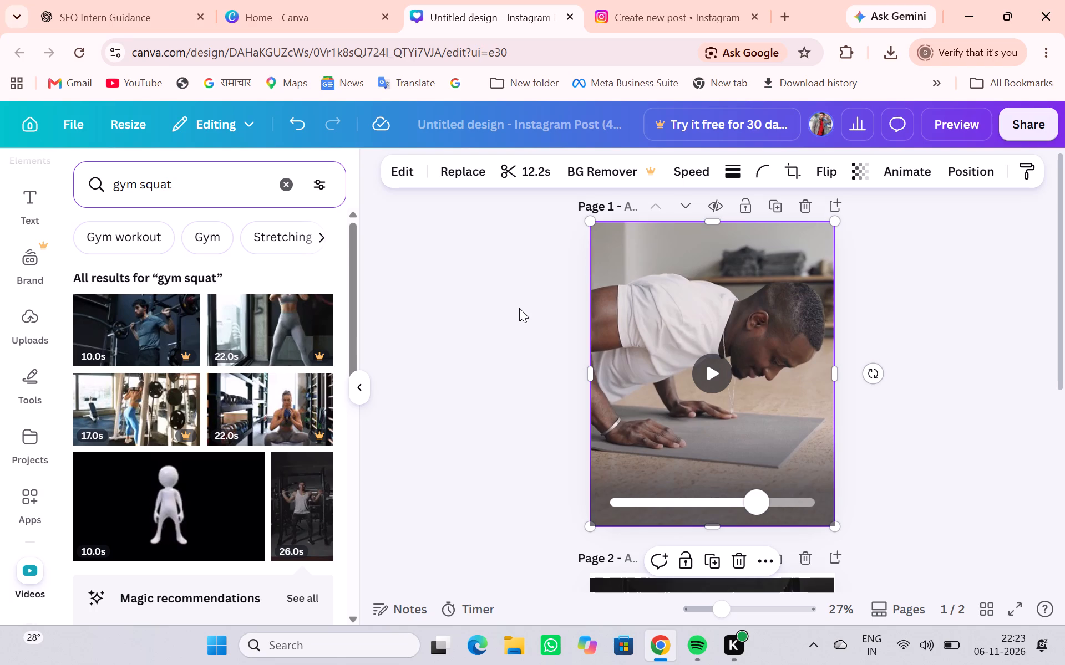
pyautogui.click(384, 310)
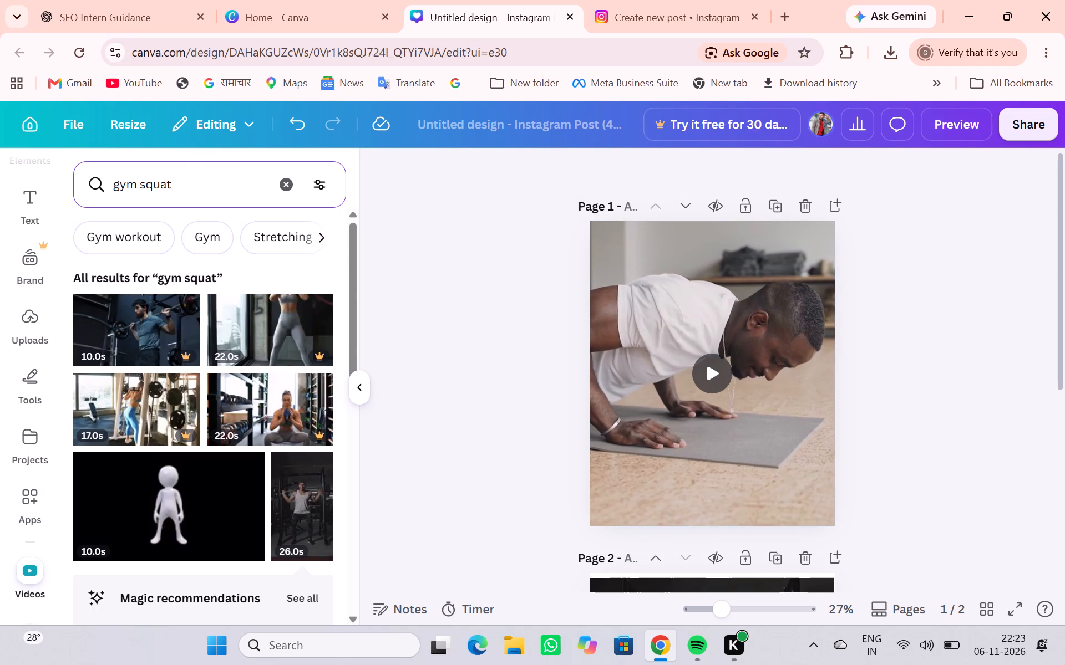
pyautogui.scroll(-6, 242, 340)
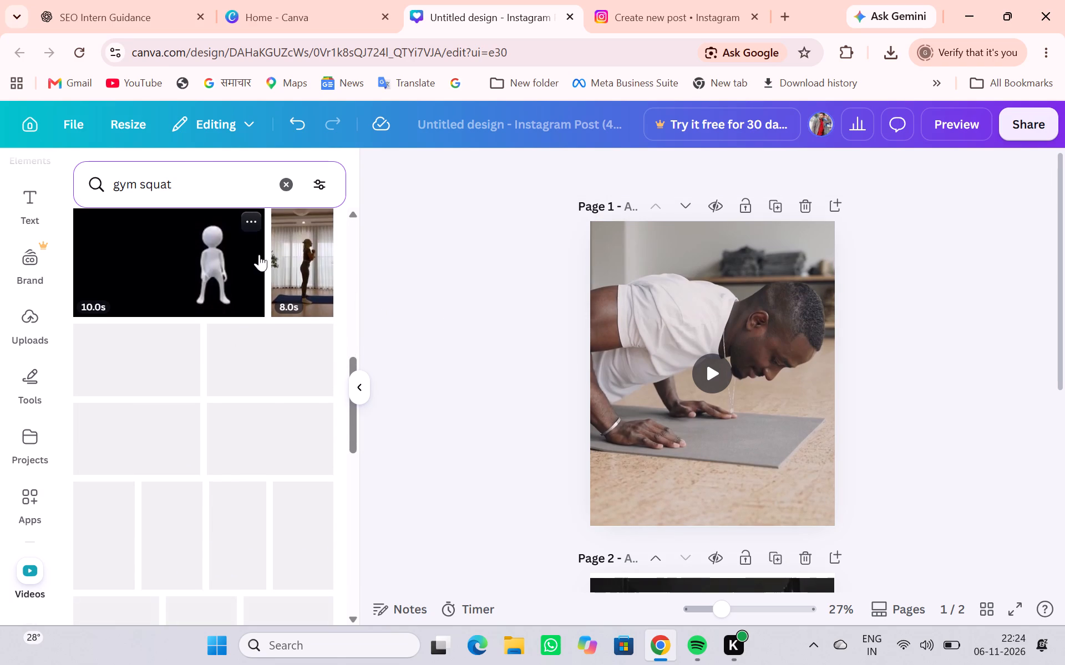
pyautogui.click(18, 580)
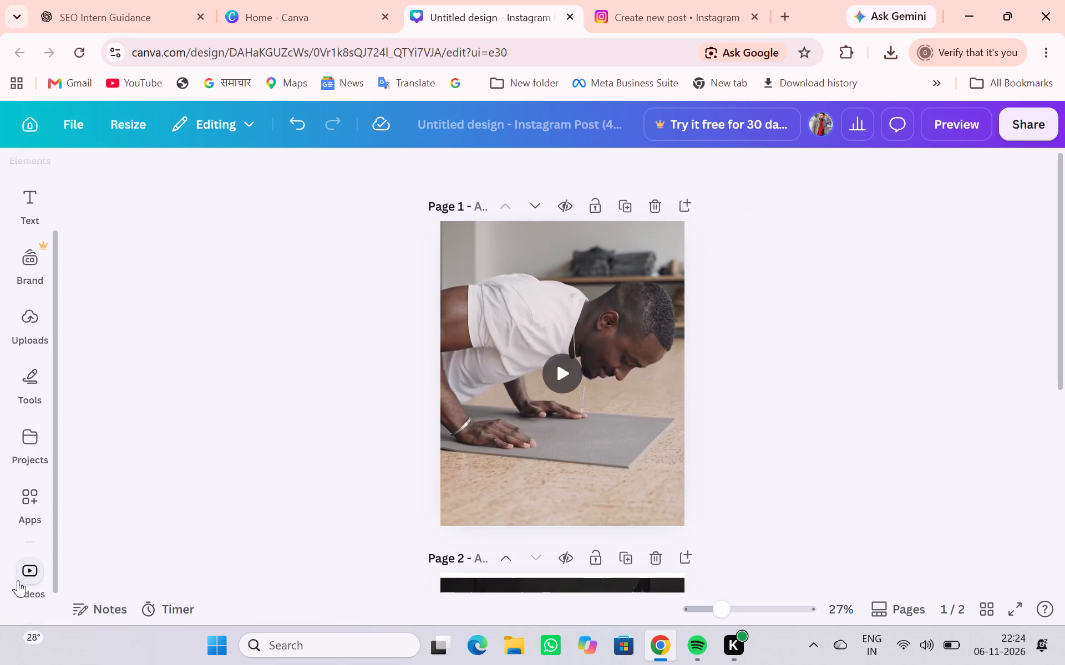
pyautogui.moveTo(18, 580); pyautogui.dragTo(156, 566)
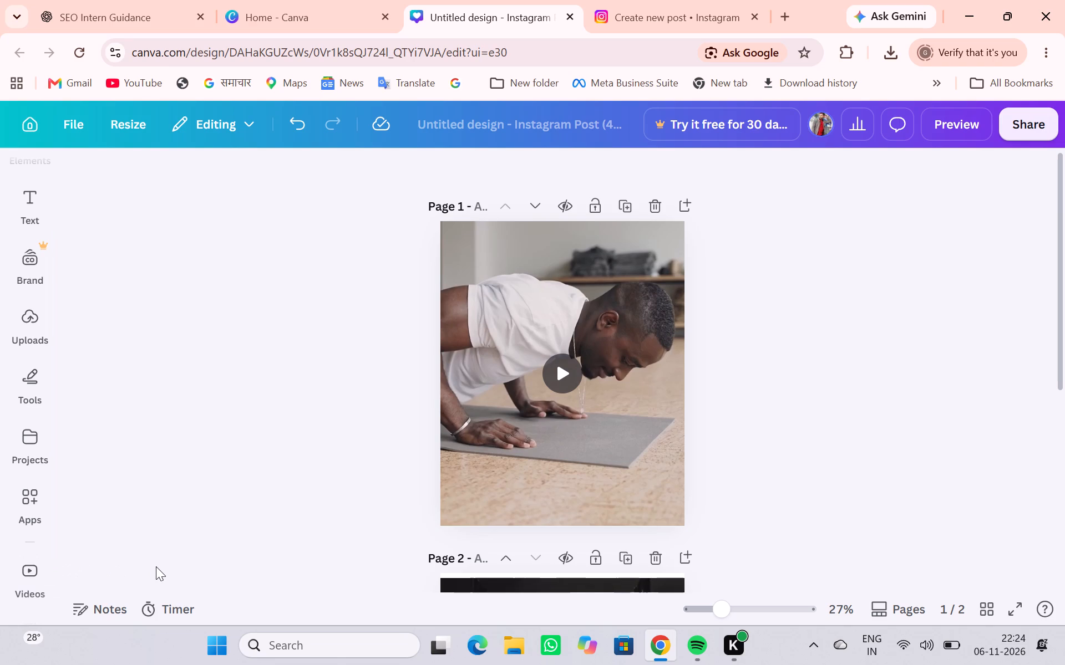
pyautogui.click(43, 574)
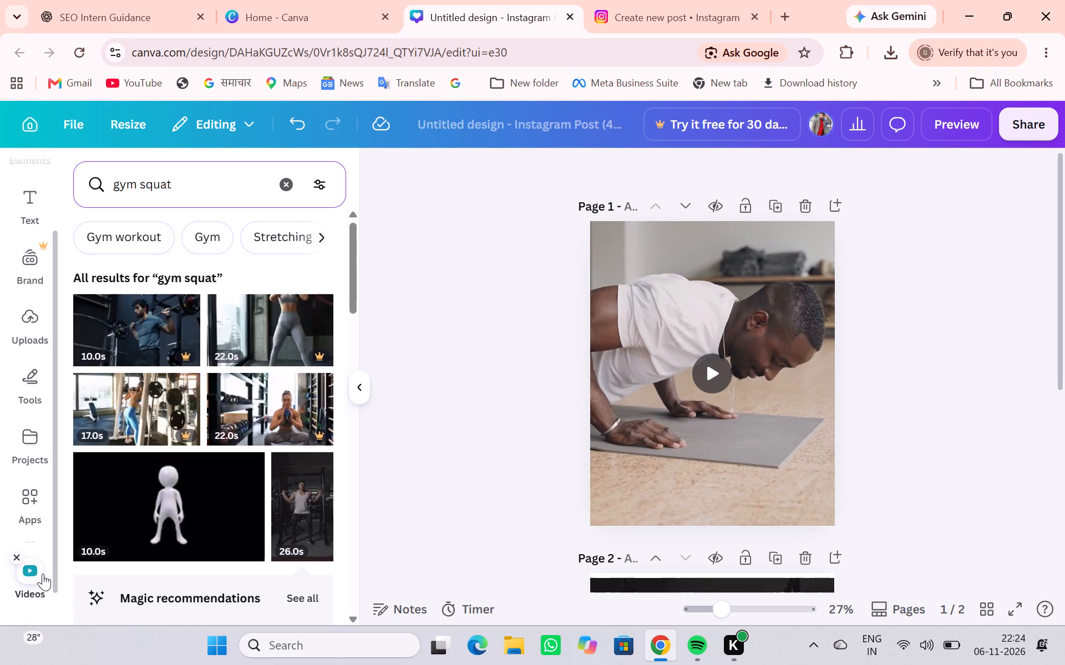
# Clear the "gym squat" search from Canva's video library.
pyautogui.click(285, 182)
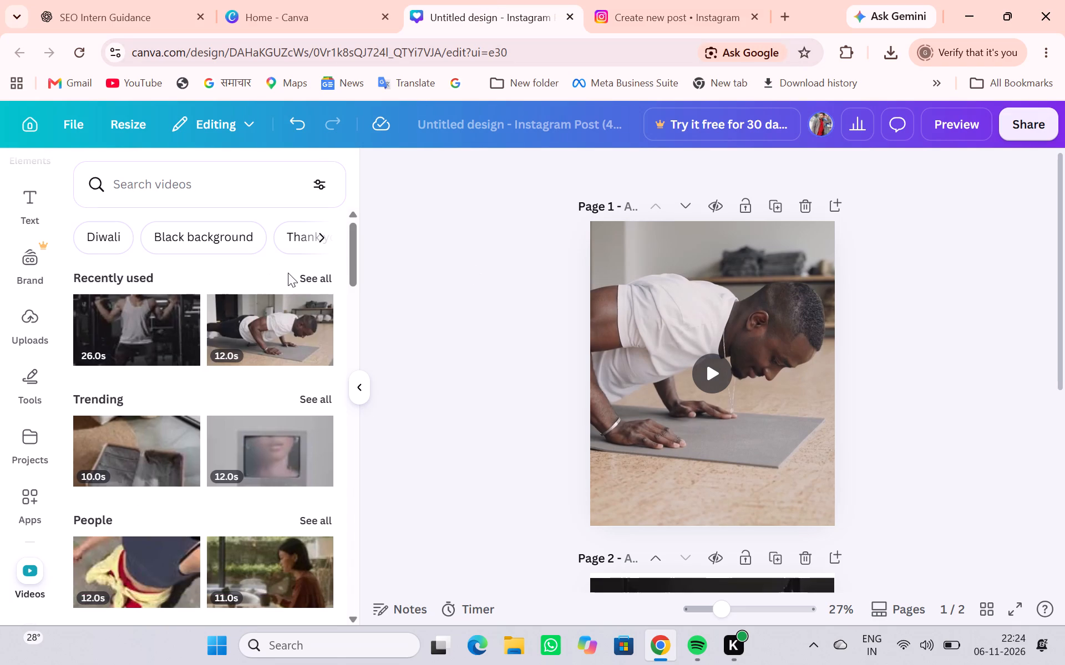
# Browse the stock video library's categories, from recently used and trending clips through backgrounds, cities, timelapse and fashion.
pyautogui.scroll(-5, 158, 248)
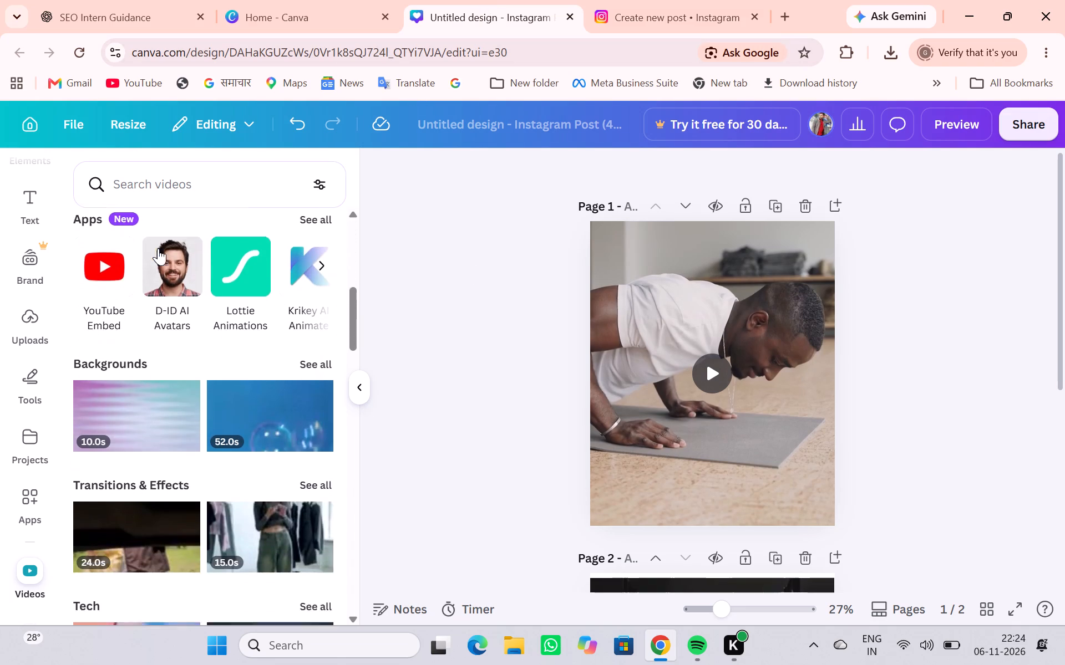
pyautogui.scroll(-7, 158, 248)
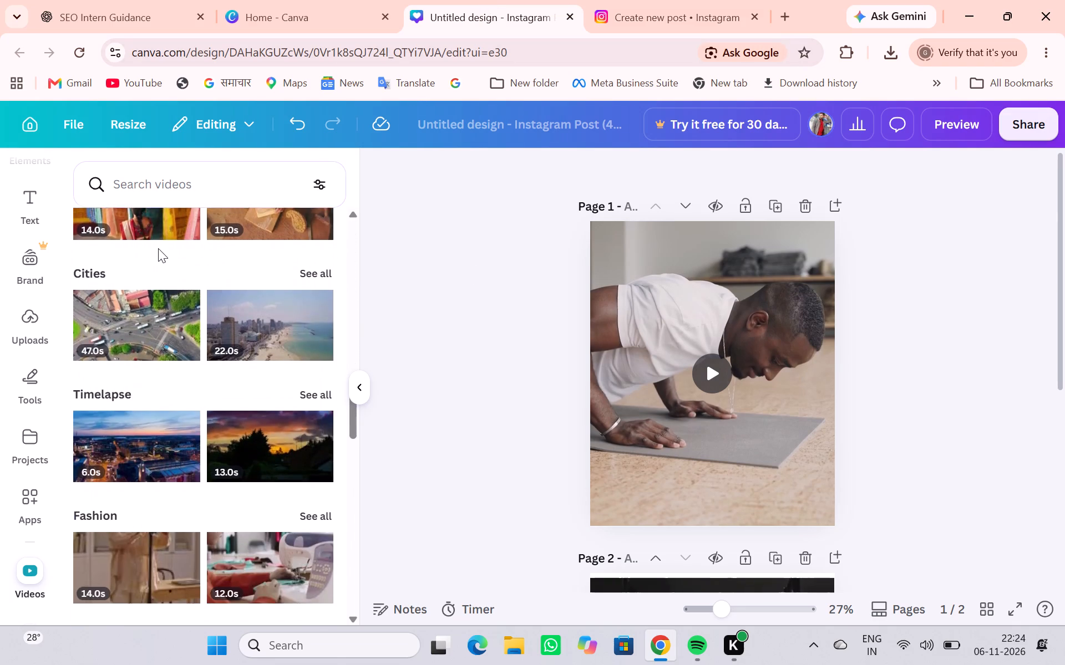
pyautogui.scroll(-8, 158, 248)
pyautogui.scroll(2, 158, 248)
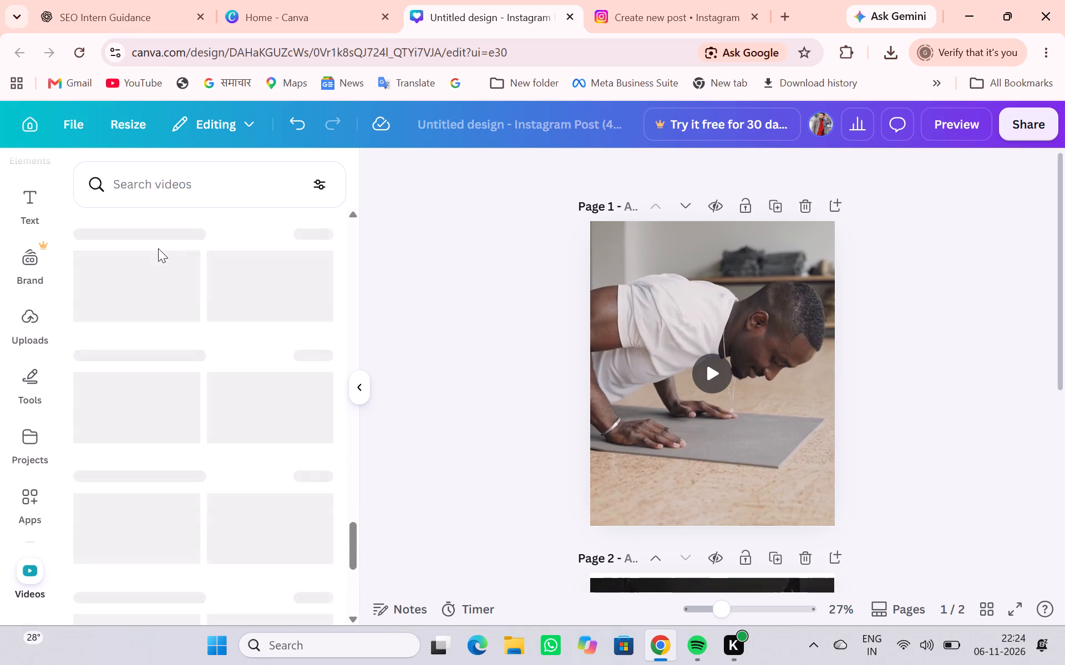
pyautogui.scroll(2, 158, 248)
pyautogui.hscroll(2, 158, 248)
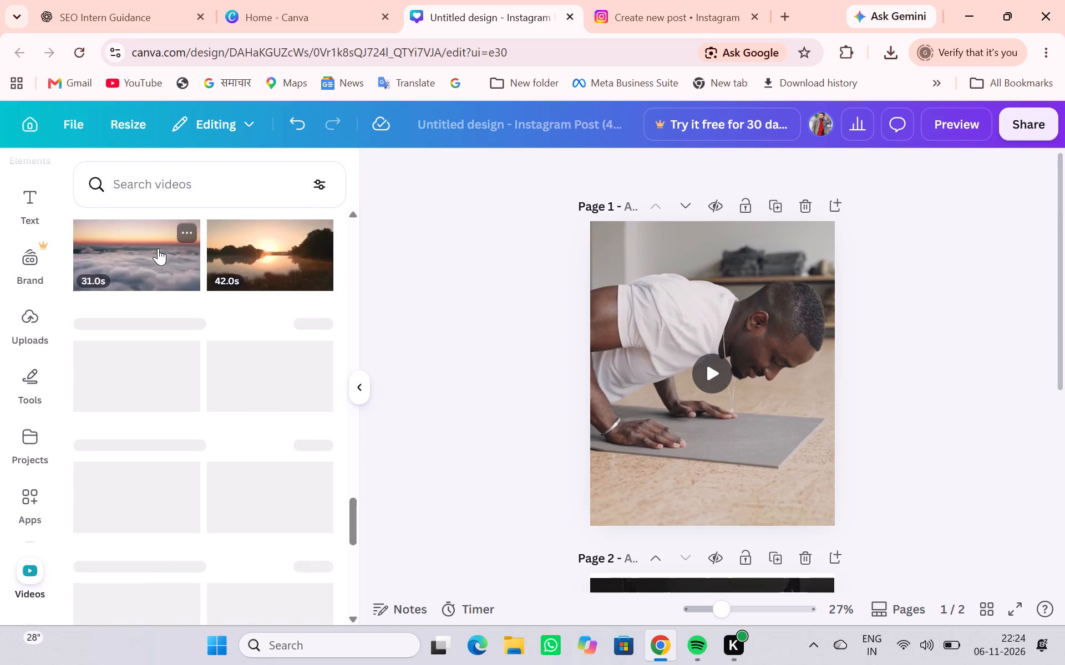
pyautogui.hscroll(1, 158, 248)
pyautogui.scroll(11, 158, 248)
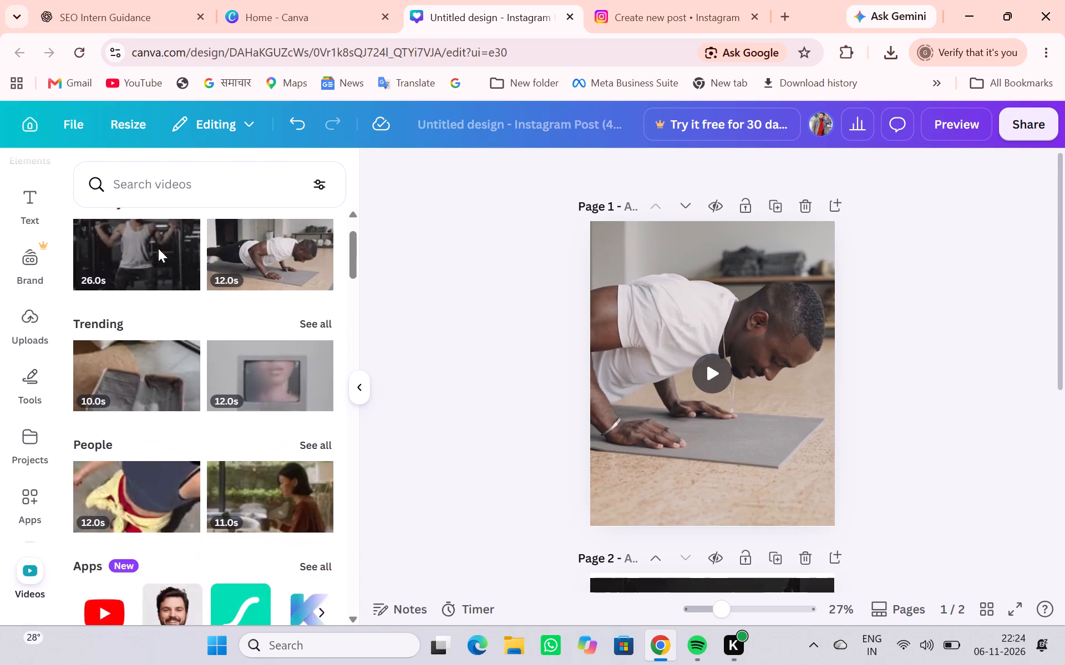
# Open the Canva apps collection and look through its AI generation, audio and voiceover, and communication apps.
pyautogui.click(21, 511)
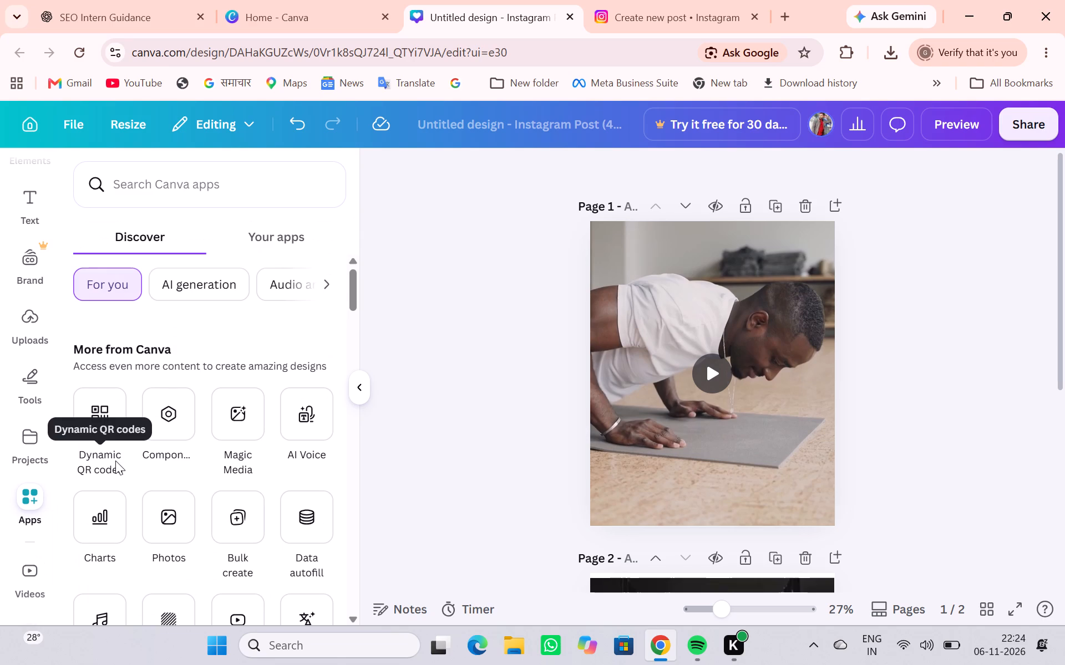
pyautogui.scroll(-1, 115, 461)
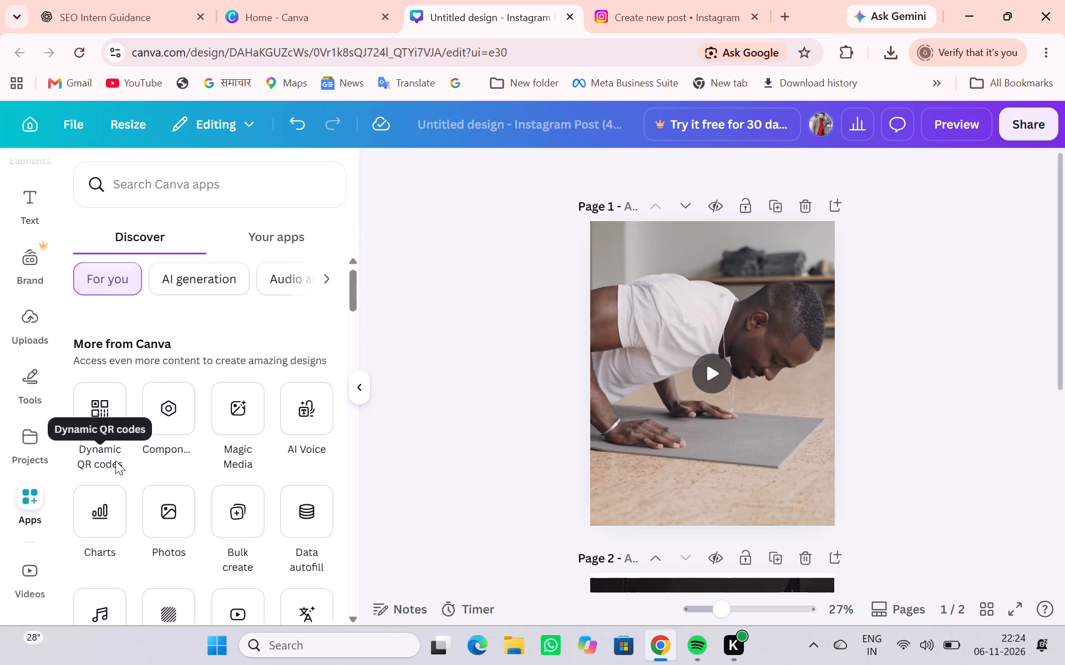
pyautogui.scroll(-2, 115, 461)
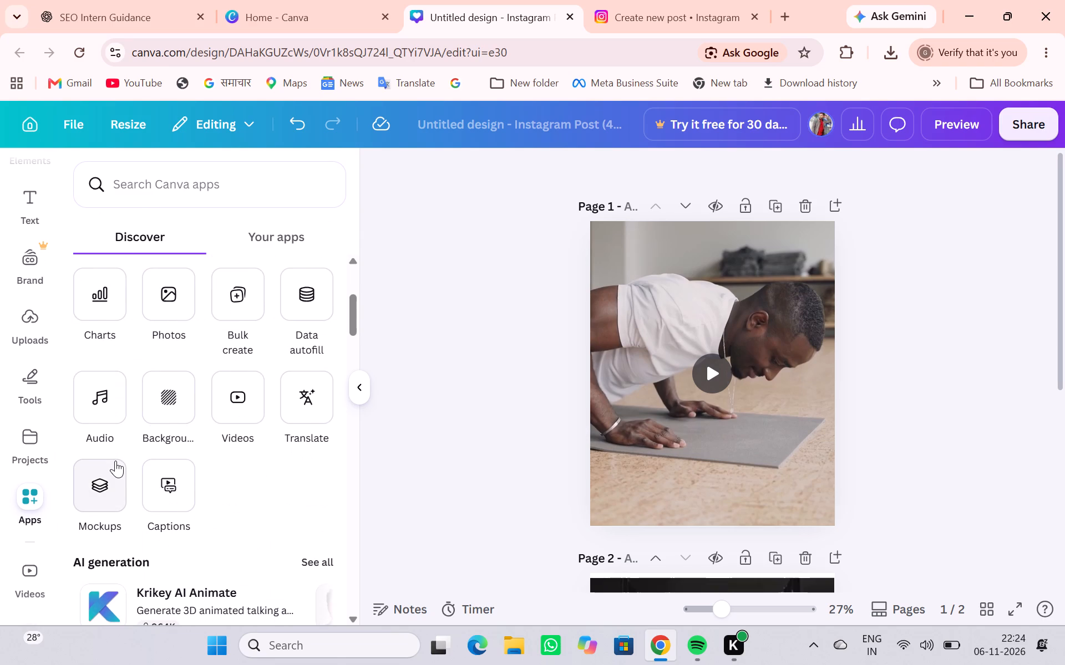
pyautogui.scroll(-4, 115, 461)
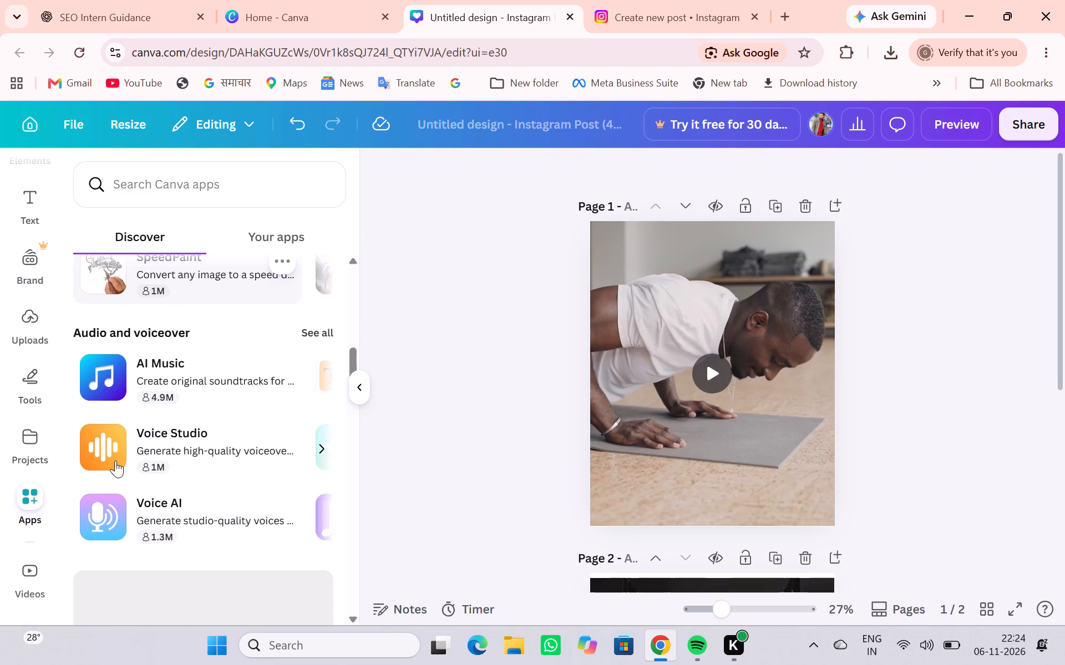
pyautogui.scroll(-3, 115, 461)
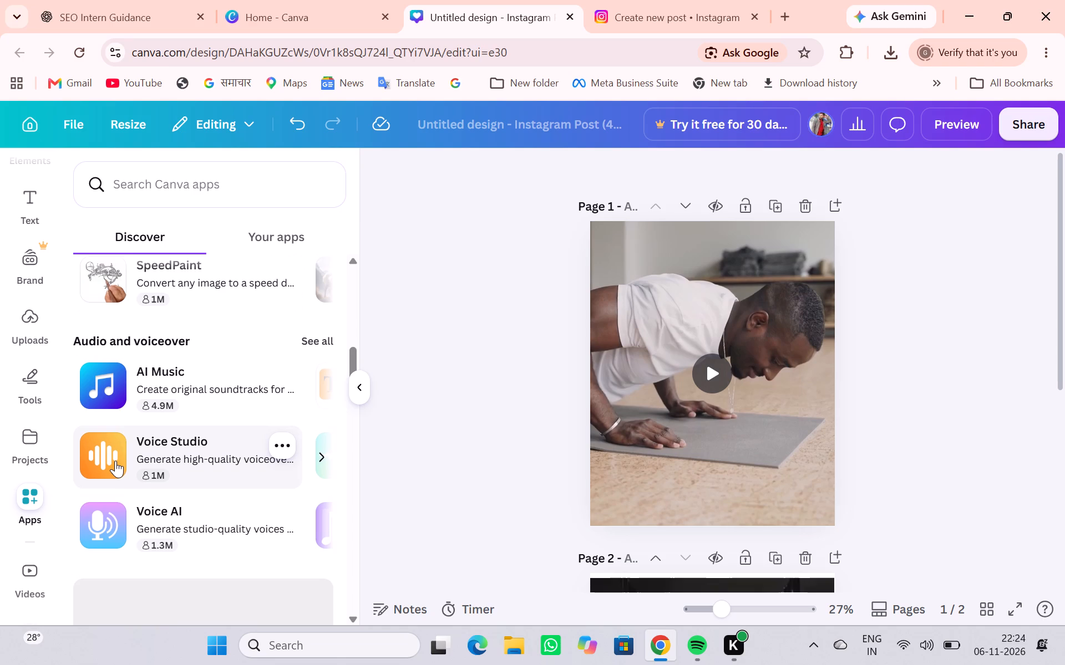
pyautogui.scroll(-3, 115, 461)
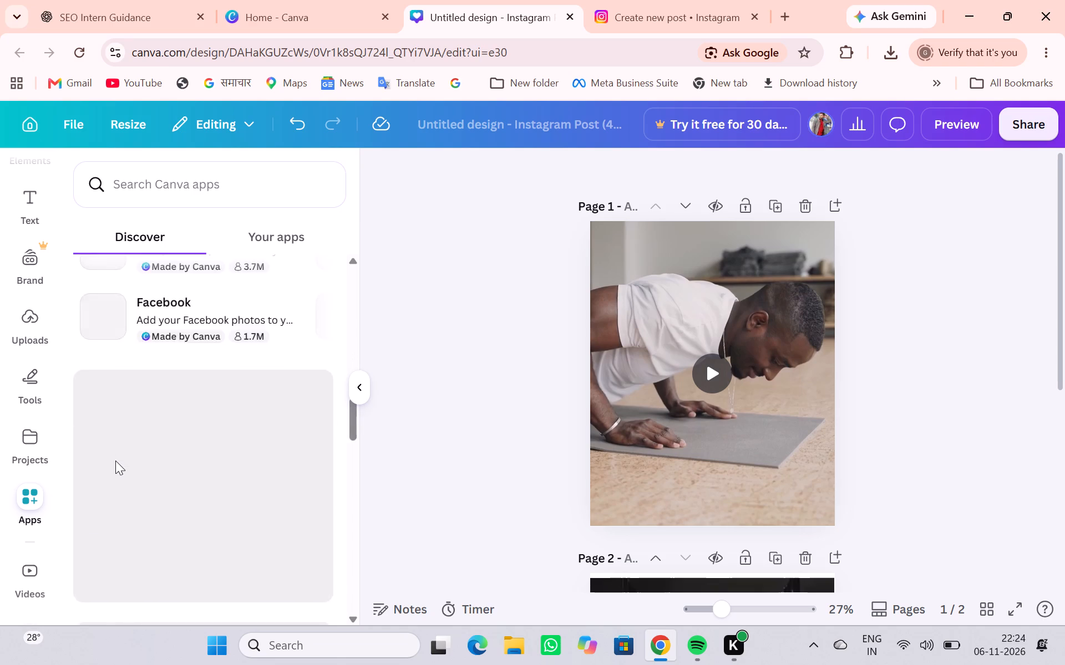
pyautogui.scroll(-2, 115, 461)
pyautogui.scroll(1, 115, 461)
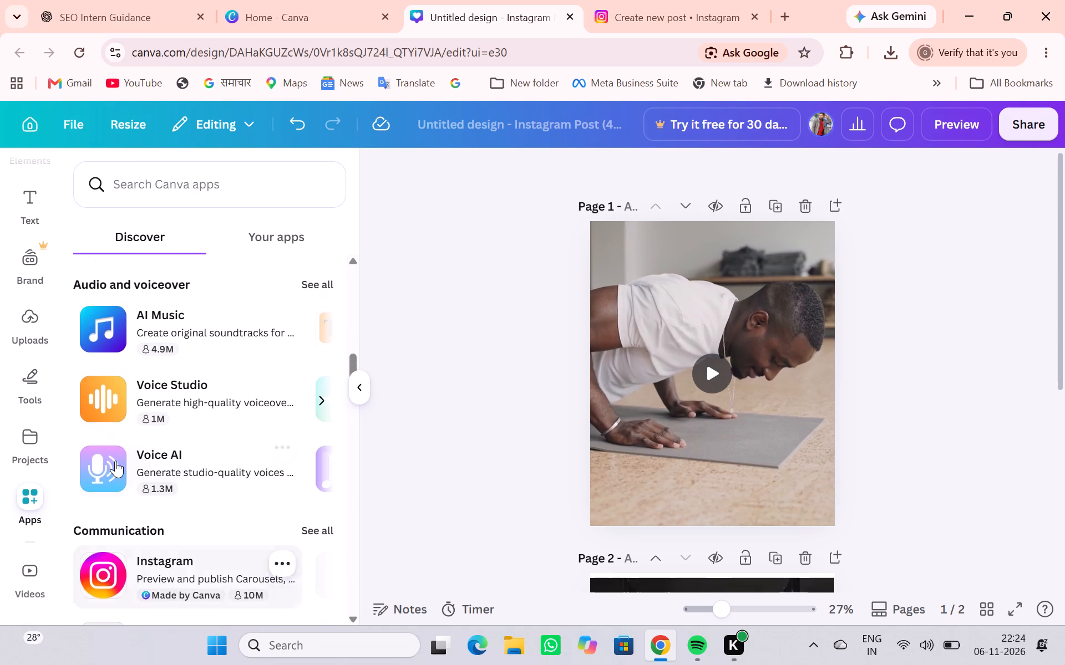
pyautogui.scroll(1, 115, 461)
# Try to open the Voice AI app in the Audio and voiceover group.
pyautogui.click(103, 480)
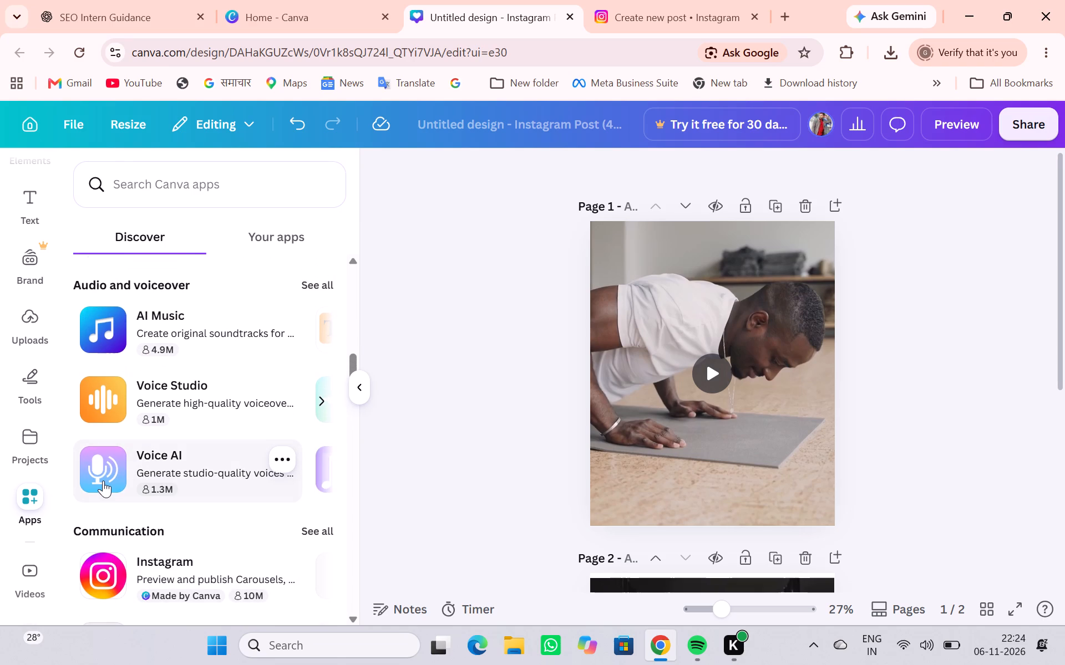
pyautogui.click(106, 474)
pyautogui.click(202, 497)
# Look through the communication and file management apps and the More from Canva tools, such as Audio, Videos and Captions.
pyautogui.scroll(-2, 202, 497)
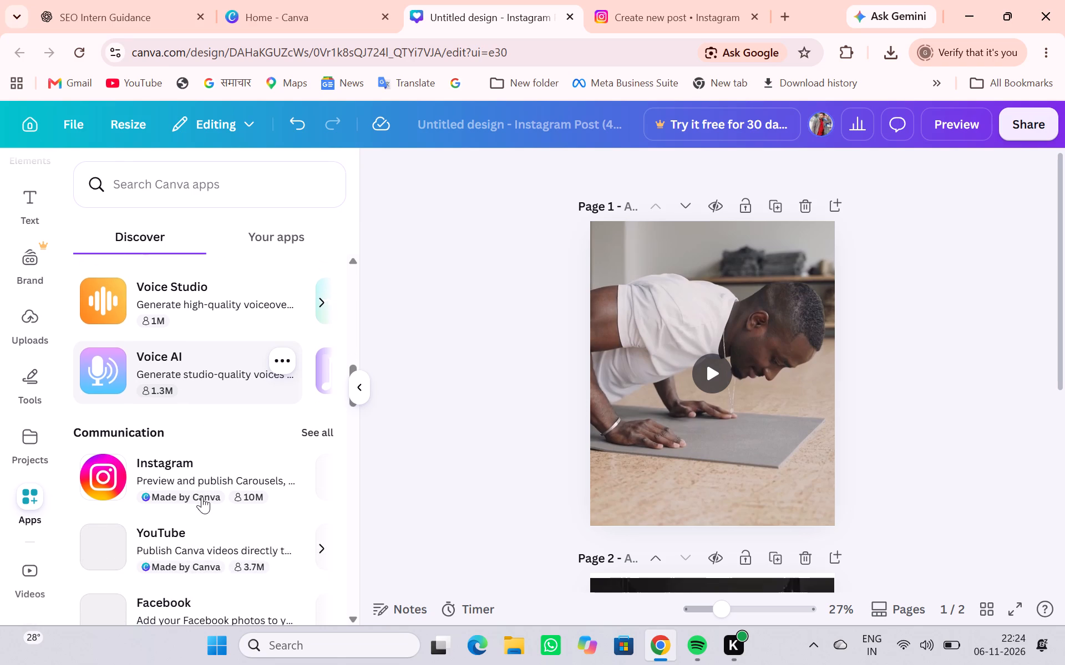
pyautogui.scroll(-2, 202, 497)
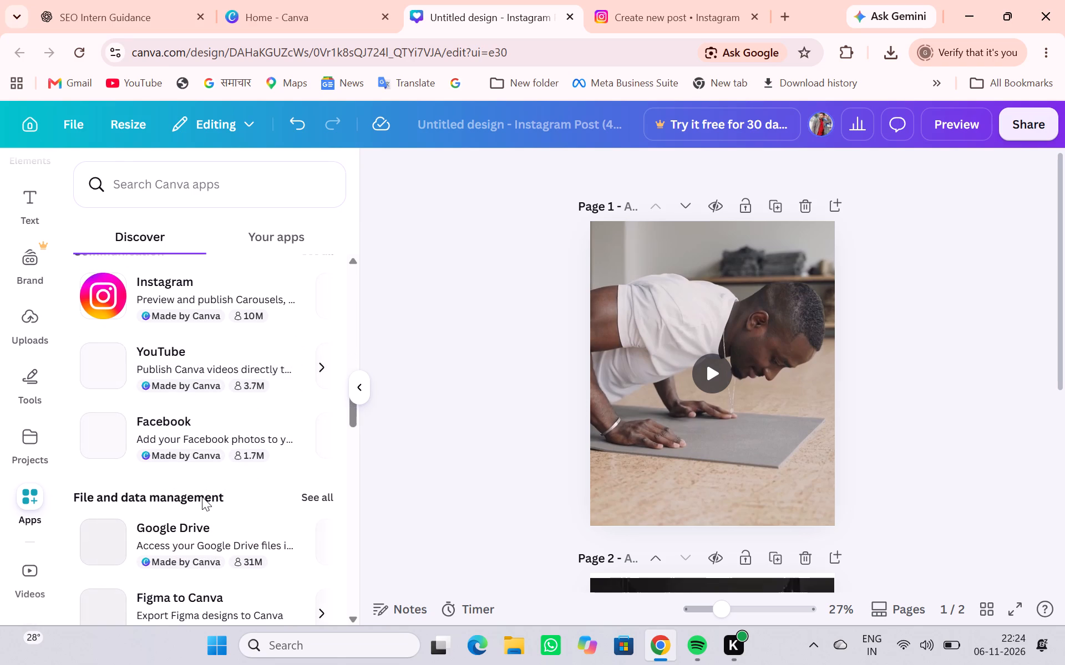
pyautogui.scroll(-1, 202, 497)
pyautogui.scroll(4, 202, 497)
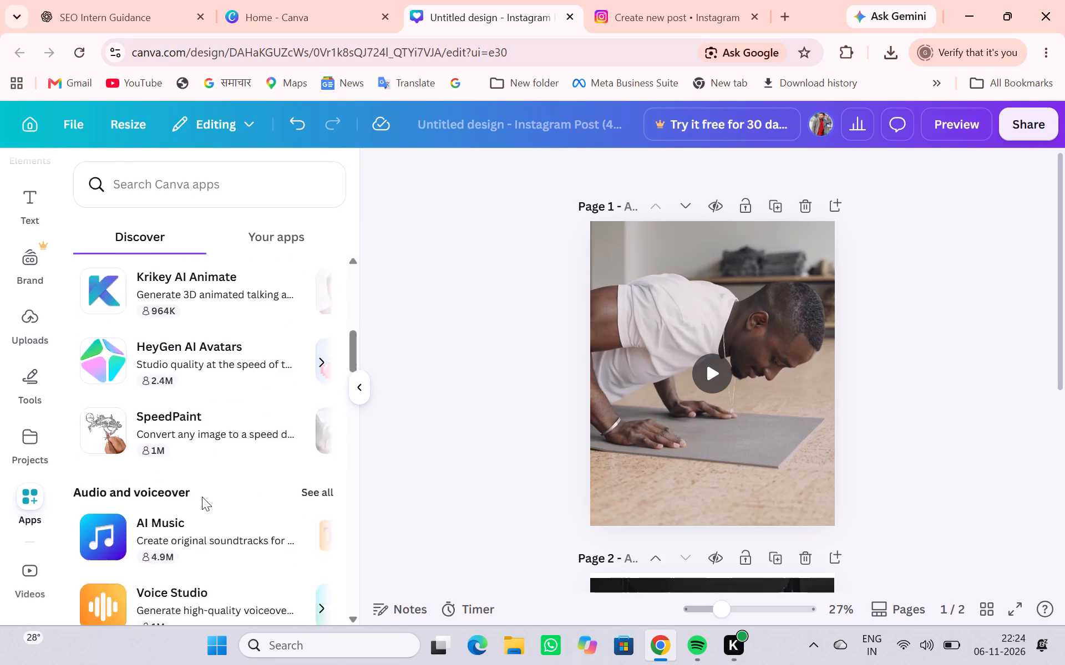
pyautogui.scroll(2, 202, 497)
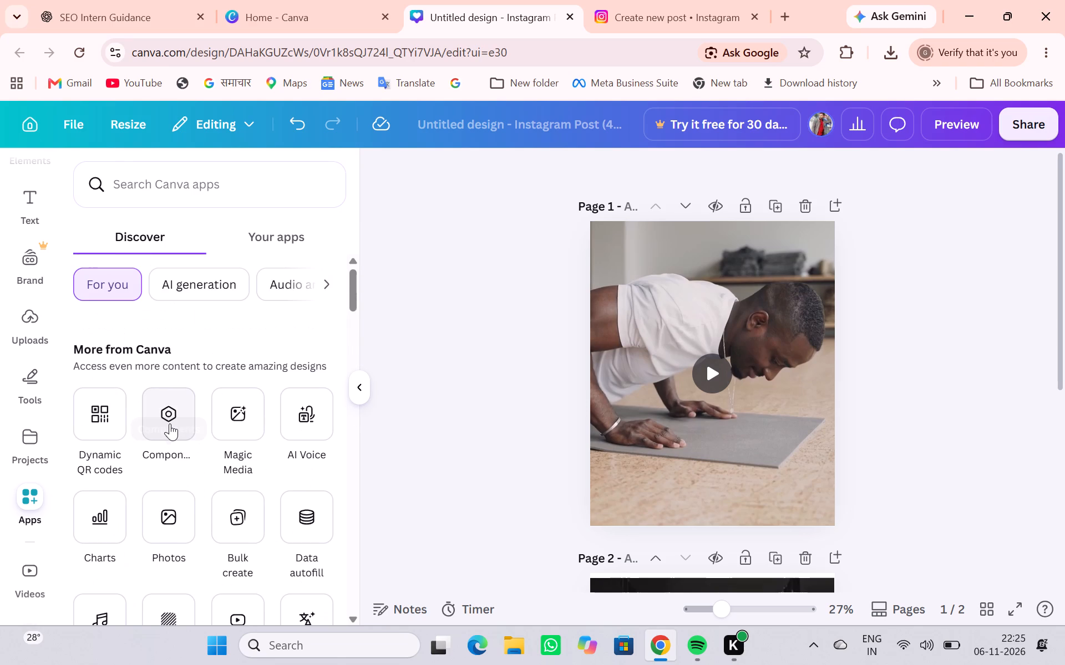
pyautogui.scroll(-1, 233, 434)
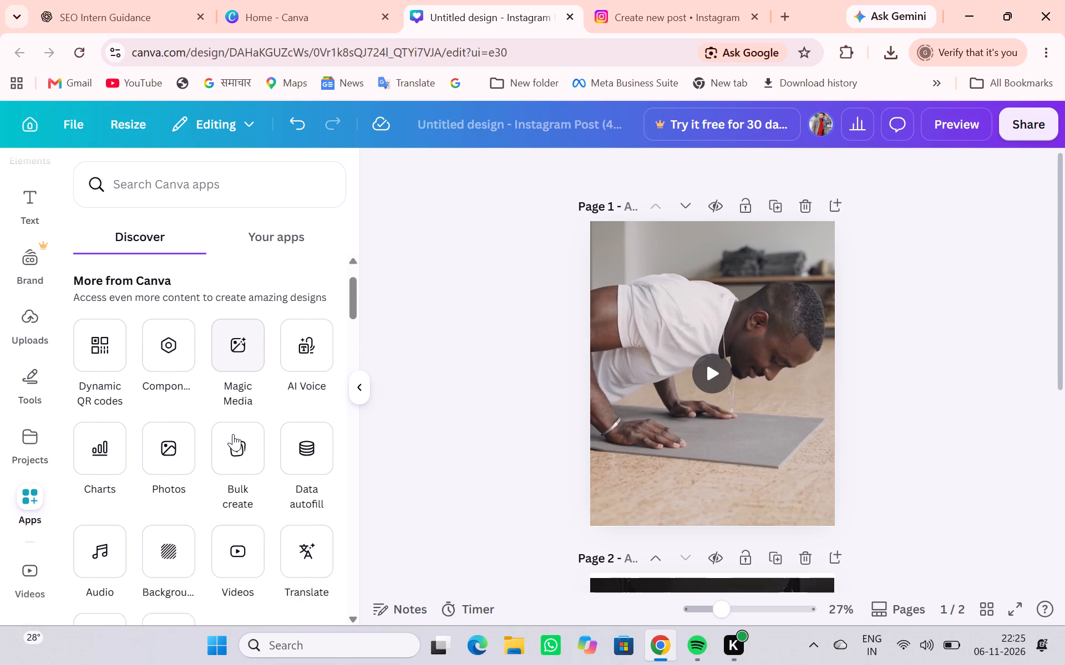
pyautogui.scroll(-2, 233, 434)
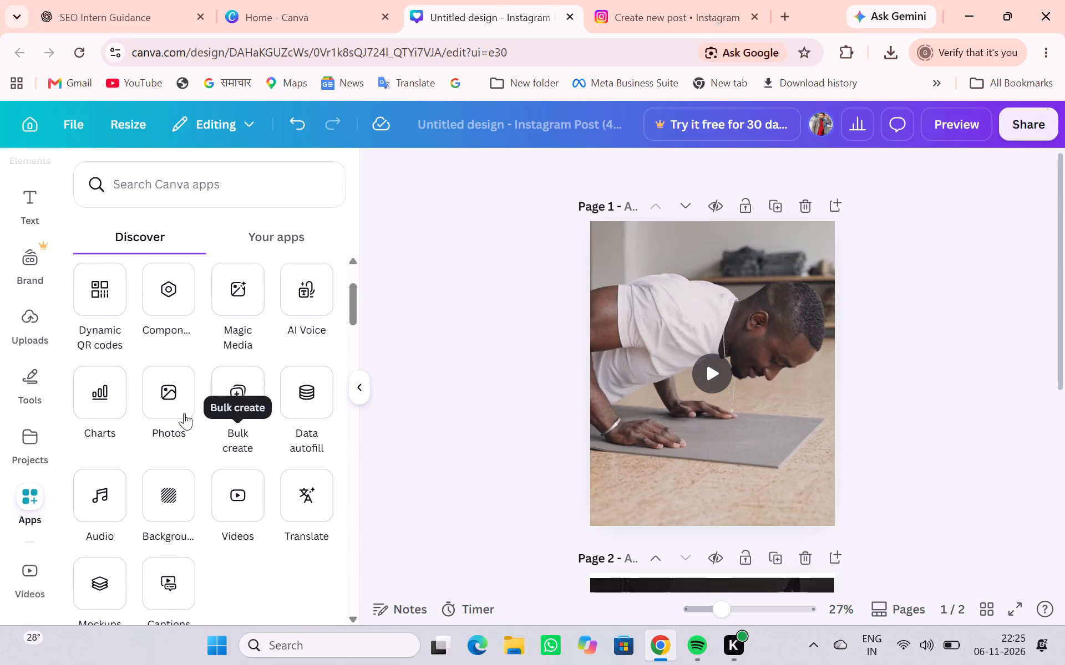
pyautogui.scroll(-1, 170, 401)
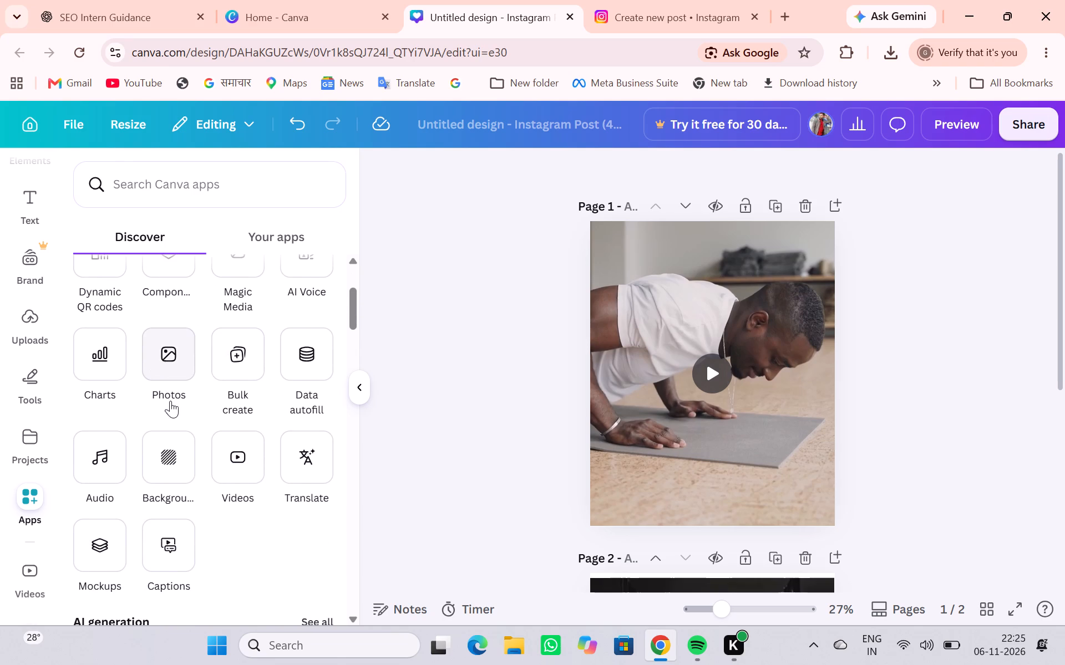
pyautogui.scroll(-2, 170, 401)
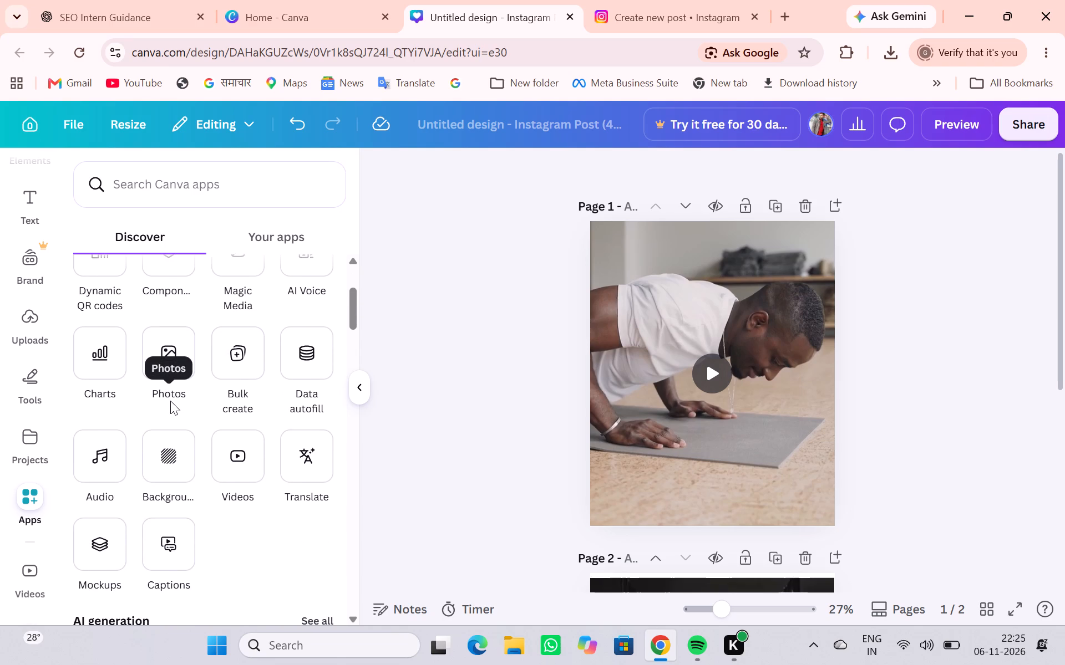
pyautogui.scroll(-1, 170, 401)
pyautogui.scroll(1, 170, 401)
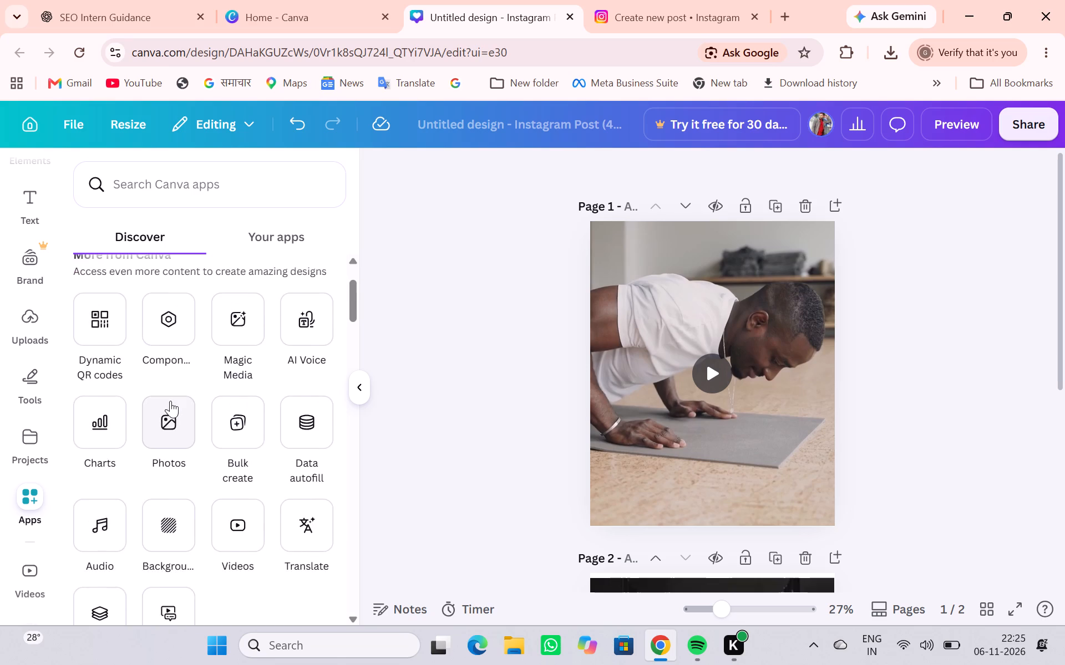
pyautogui.scroll(4, 170, 401)
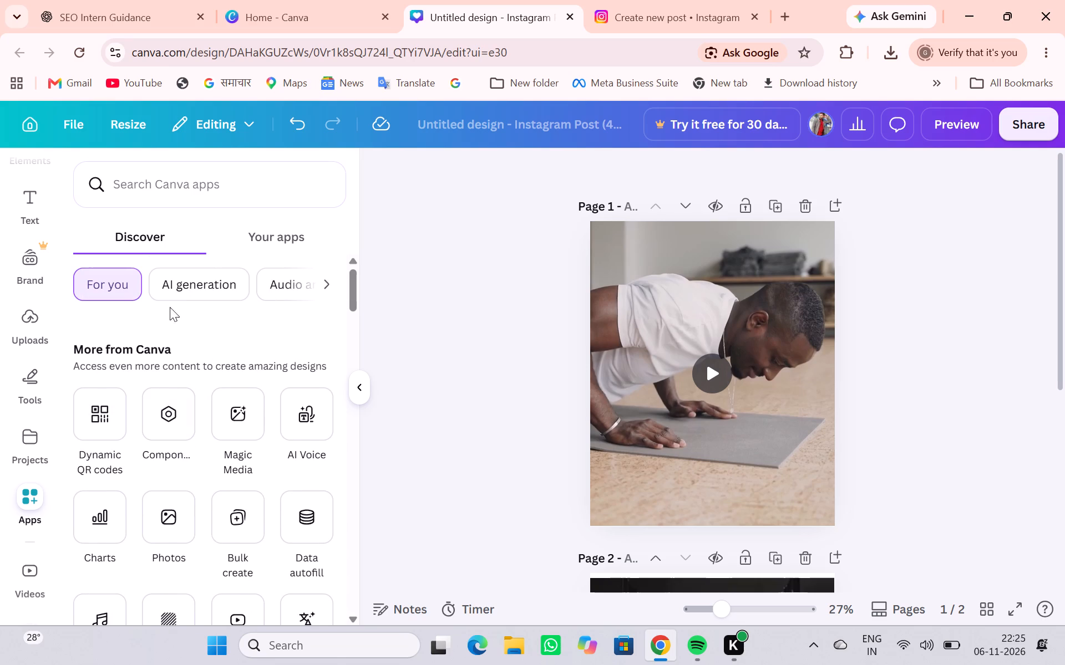
# Find and open the Voice AI app in Canva's app library.
pyautogui.click(170, 187)
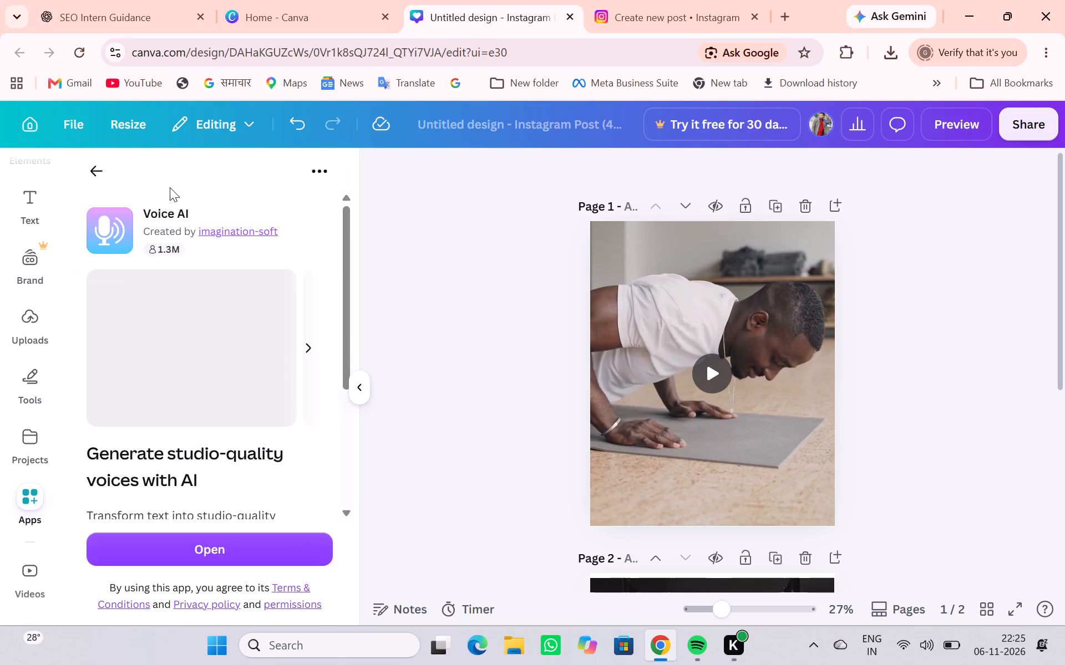
pyautogui.click(223, 549)
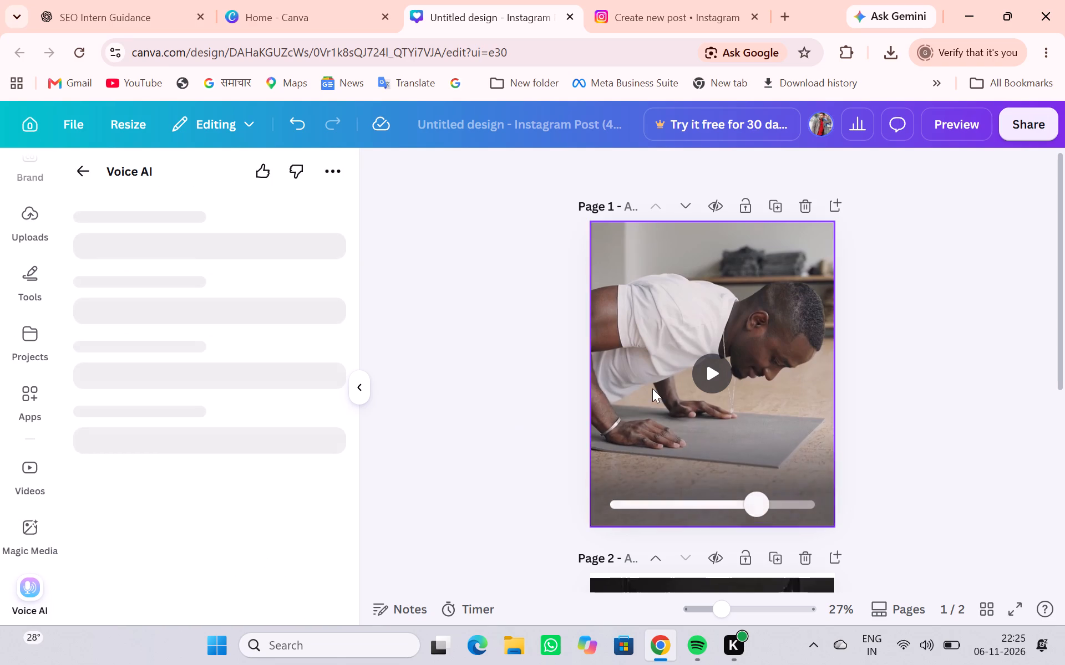
# Play the pushup video on page 1.
pyautogui.click(701, 378)
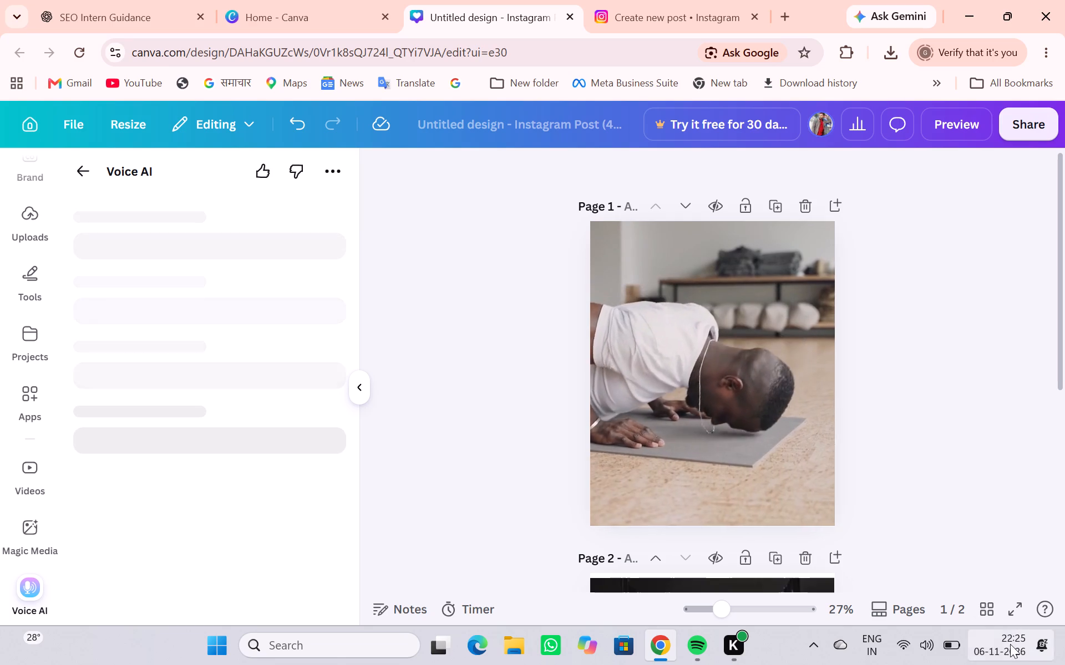
# Check the Windows quick settings and close them.
pyautogui.click(908, 630)
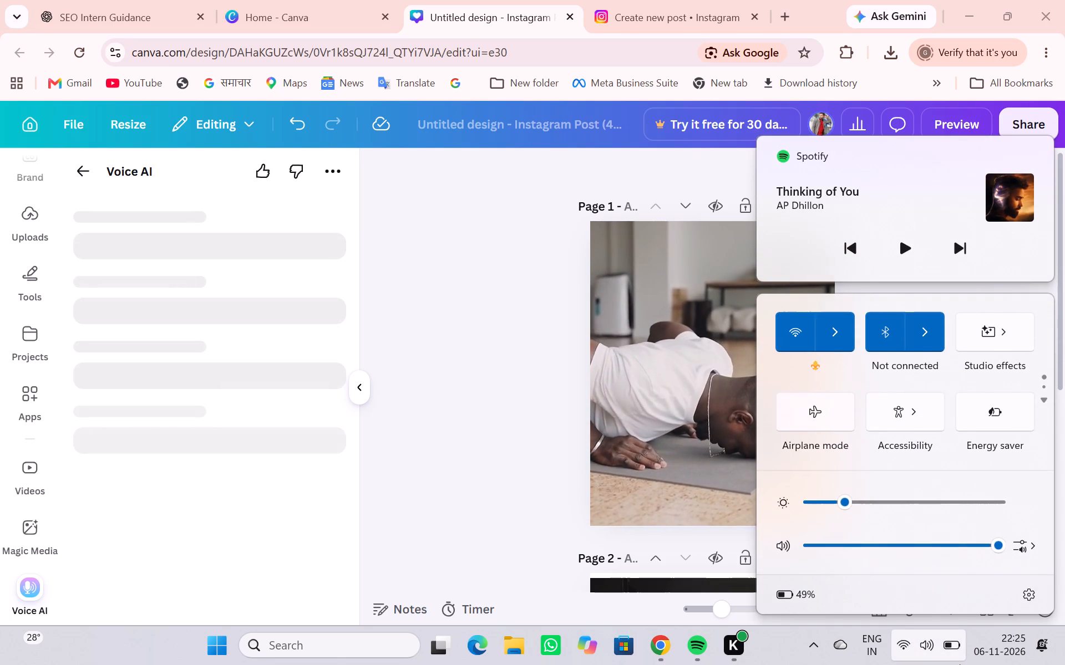
pyautogui.click(960, 664)
# Set the video speed of the pushup clip on page 1 to 1.25.
pyautogui.click(667, 412)
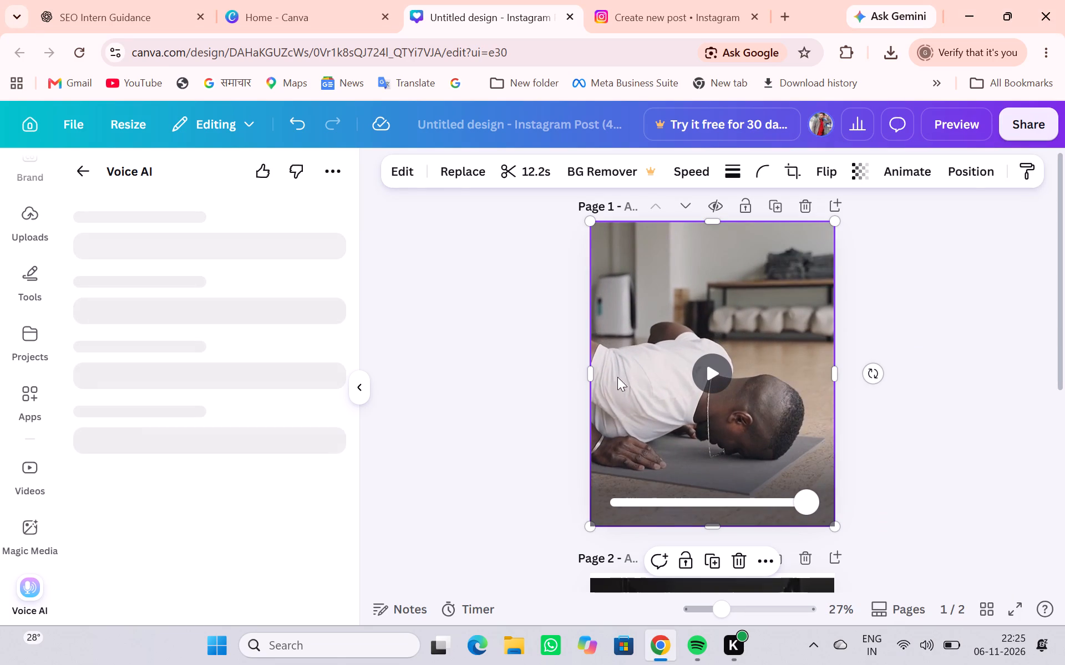
pyautogui.click(406, 158)
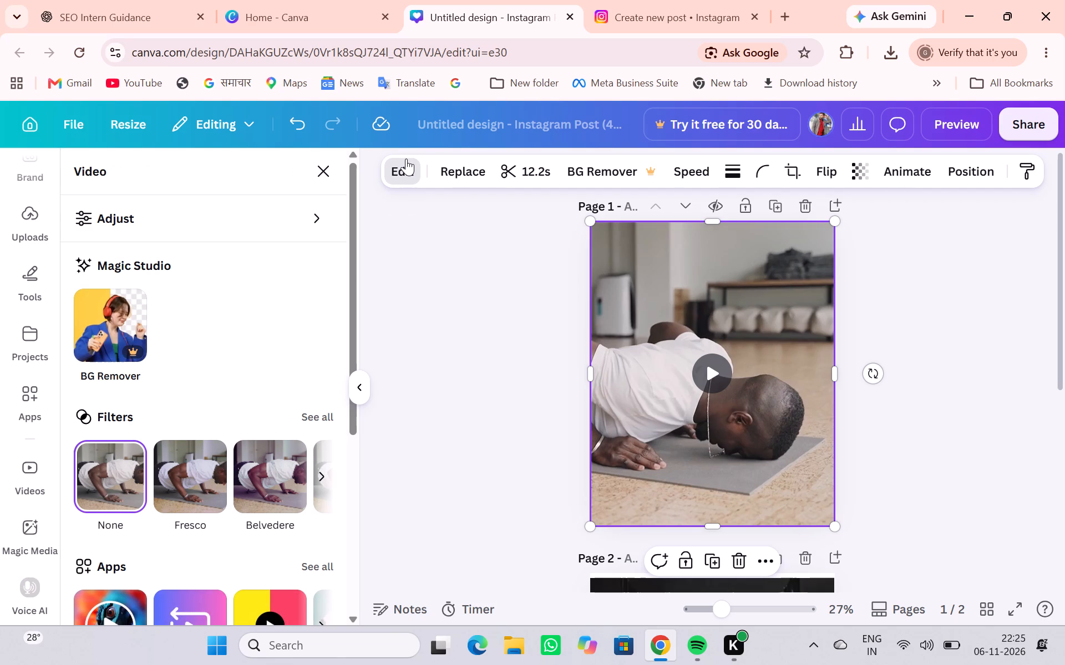
pyautogui.scroll(-2, 236, 342)
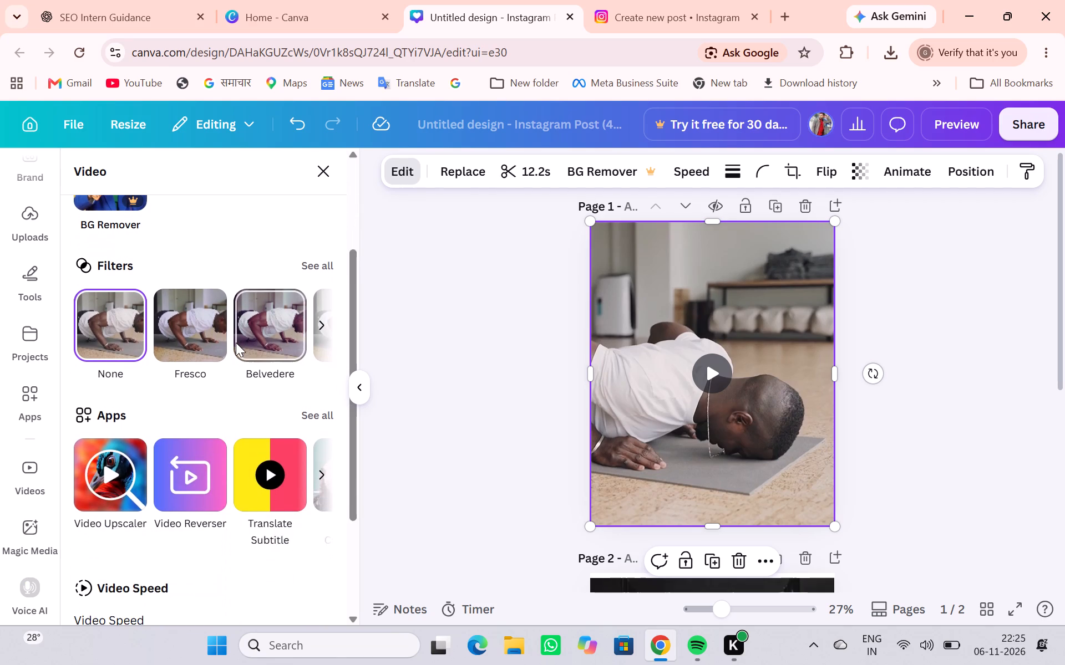
pyautogui.scroll(-3, 236, 342)
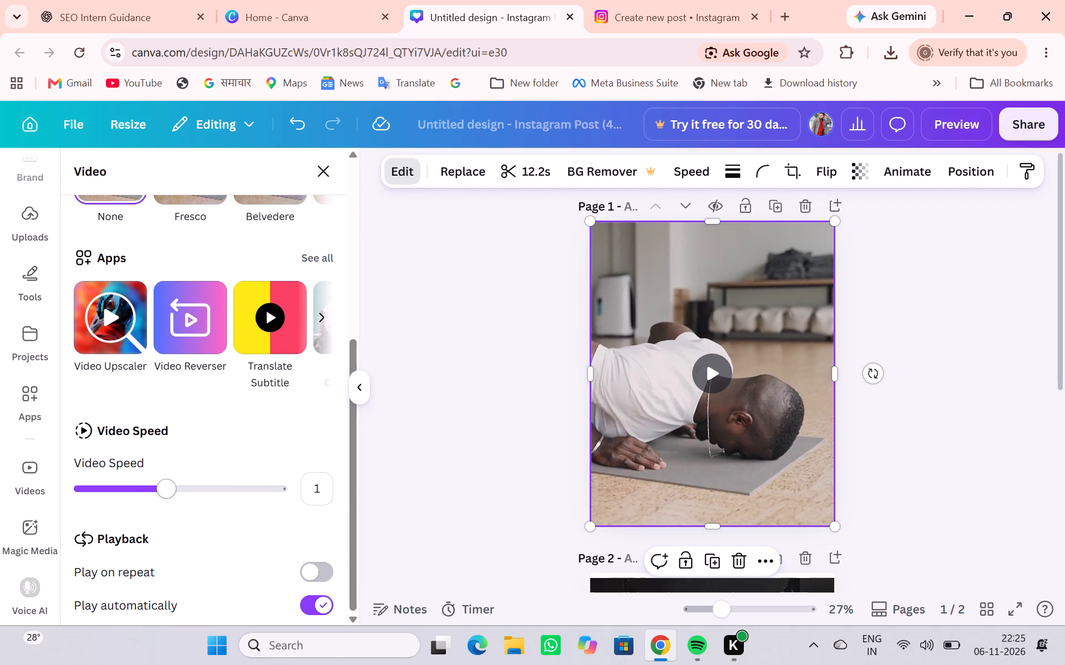
pyautogui.click(179, 498)
pyautogui.click(196, 499)
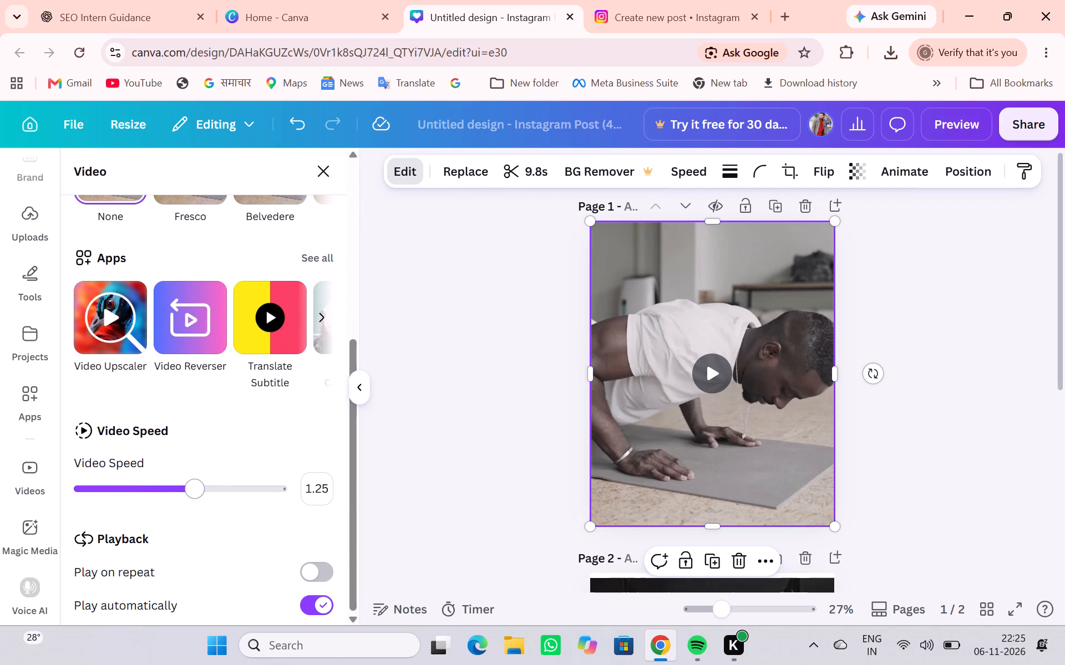
# Deselect the pushup clip on page 1 and play it to check the new speed.
pyautogui.click(676, 408)
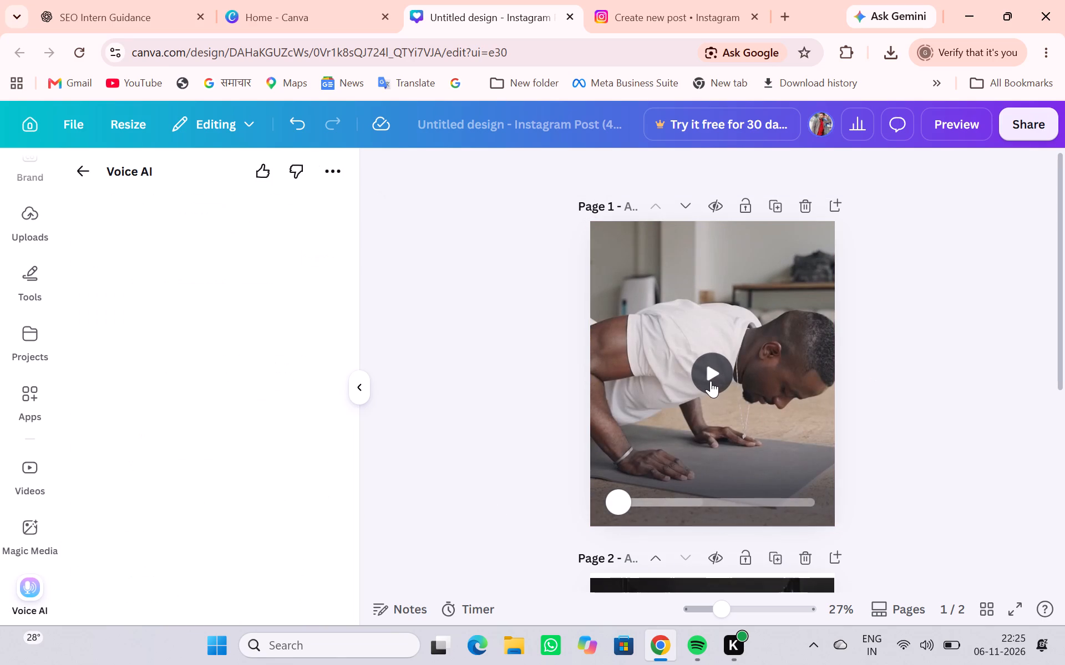
pyautogui.click(711, 381)
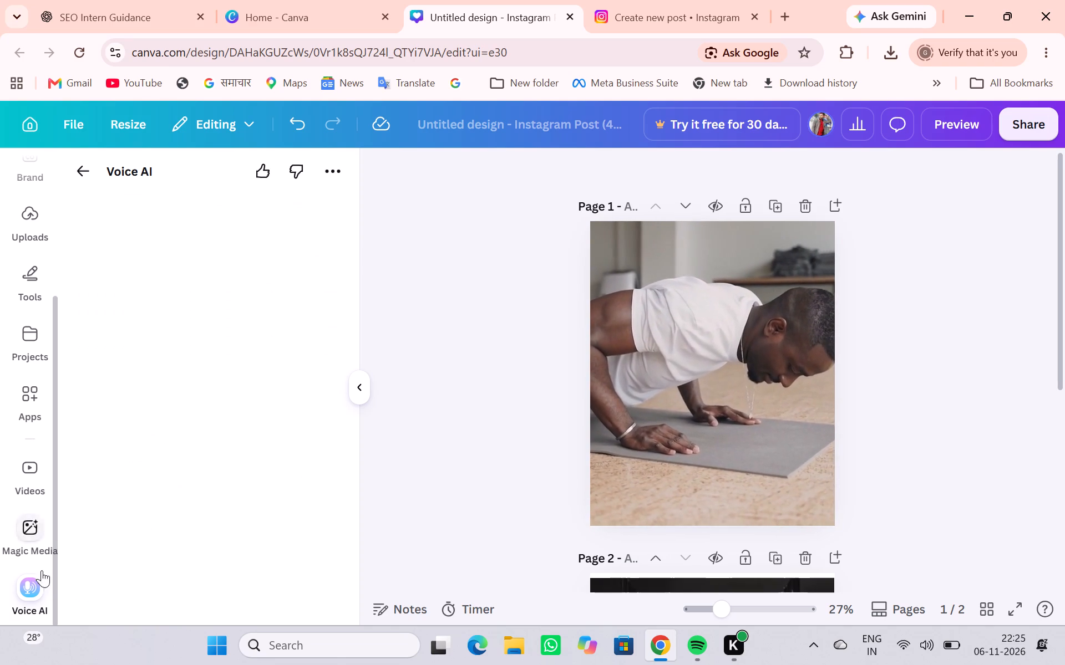
# Open Magic Media and look over its image generation options.
pyautogui.click(22, 574)
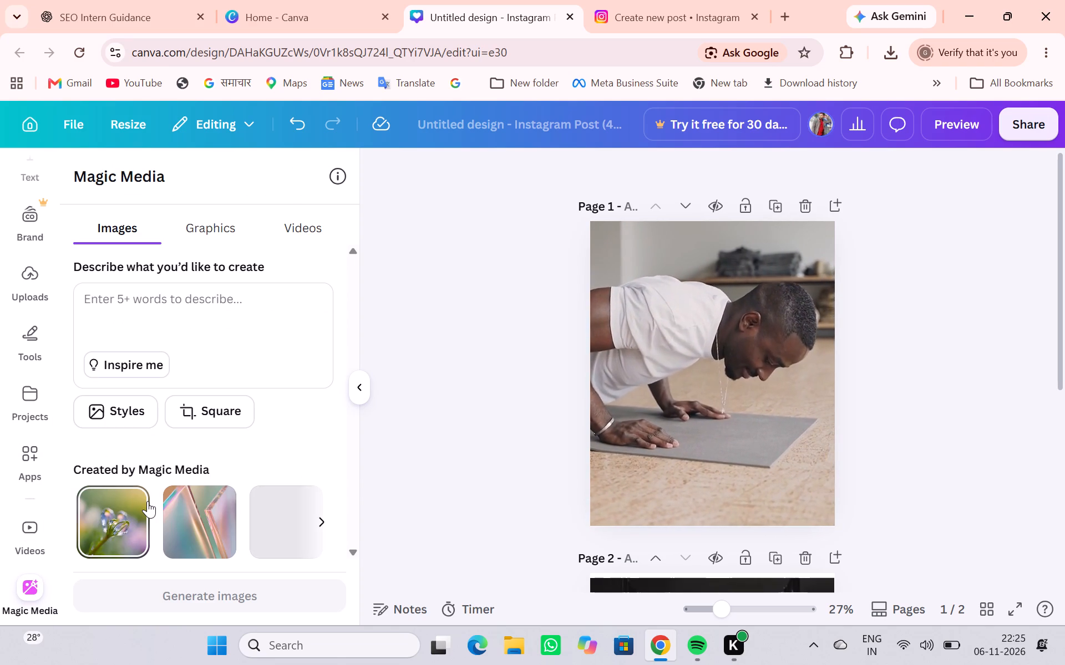
pyautogui.scroll(-4, 148, 501)
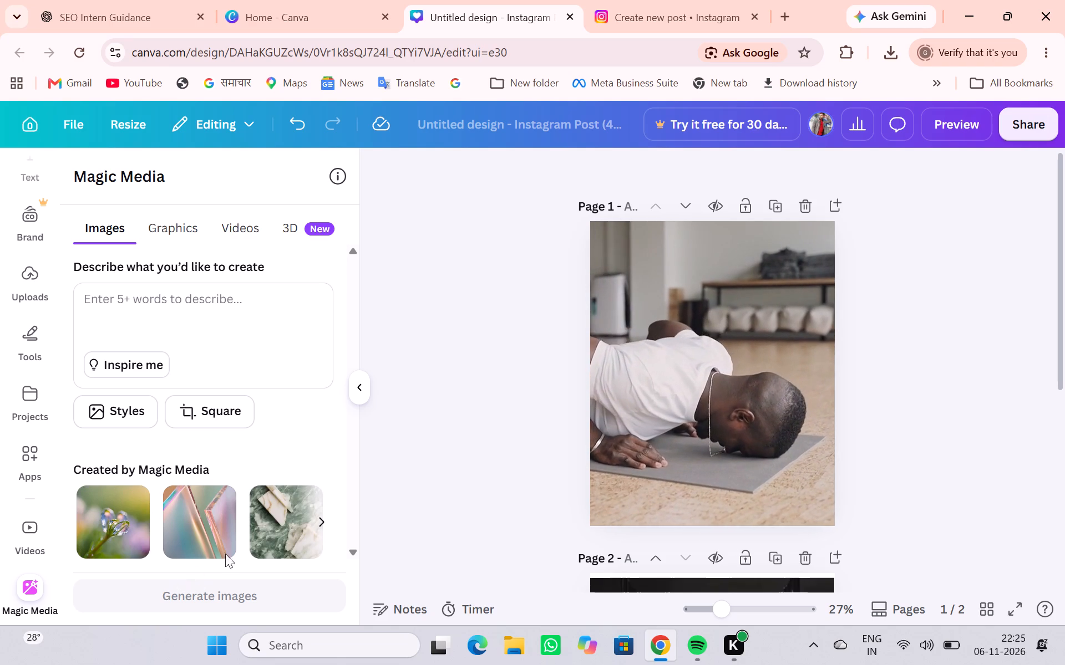
pyautogui.hscroll(1, 246, 497)
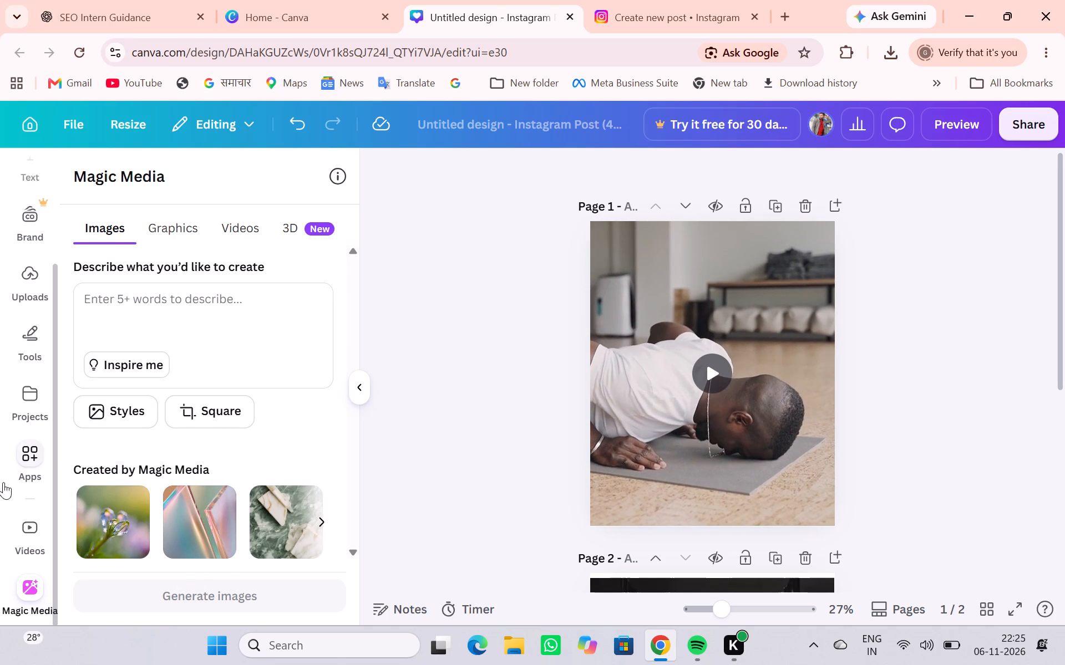
# Open the Photos app from Canva's apps and browse its trending photos.
pyautogui.click(38, 463)
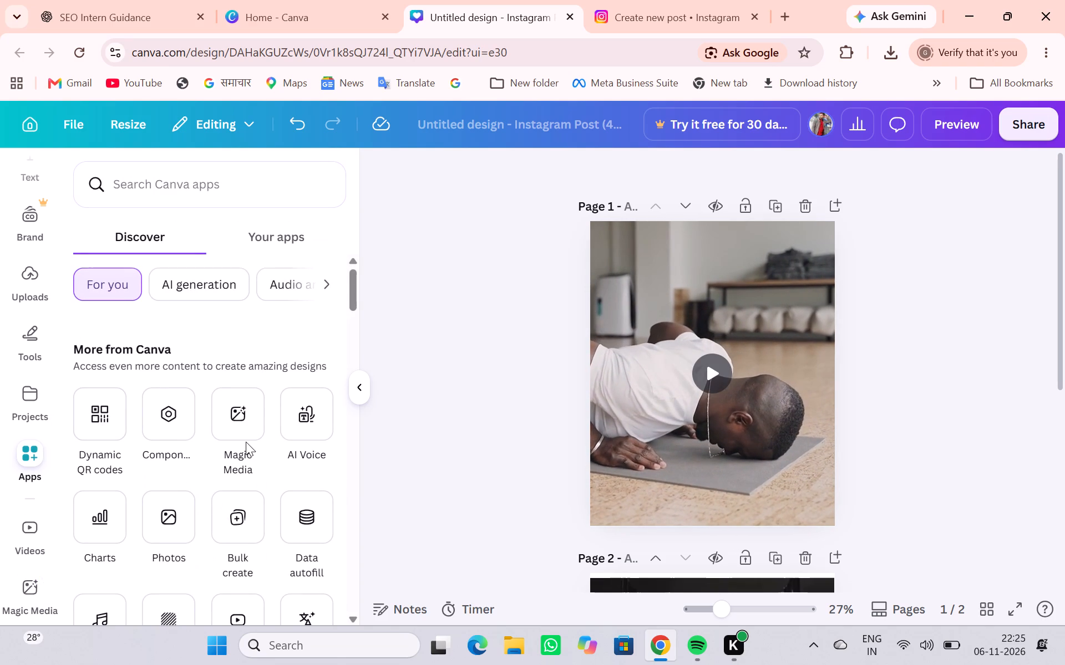
pyautogui.scroll(-2, 246, 442)
pyautogui.click(154, 424)
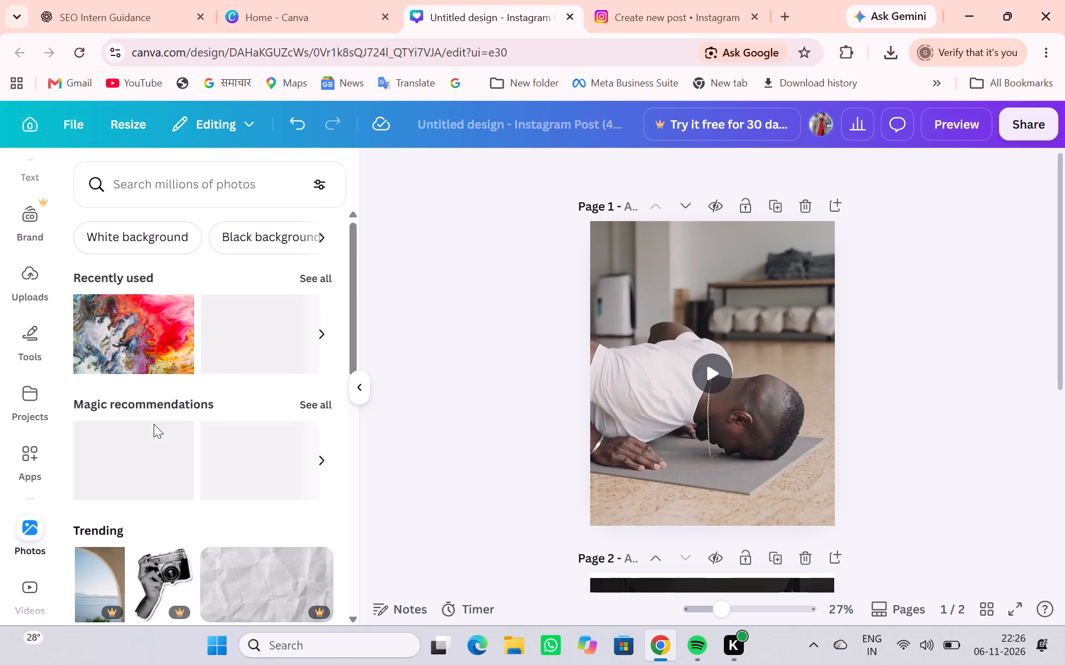
pyautogui.scroll(-4, 154, 424)
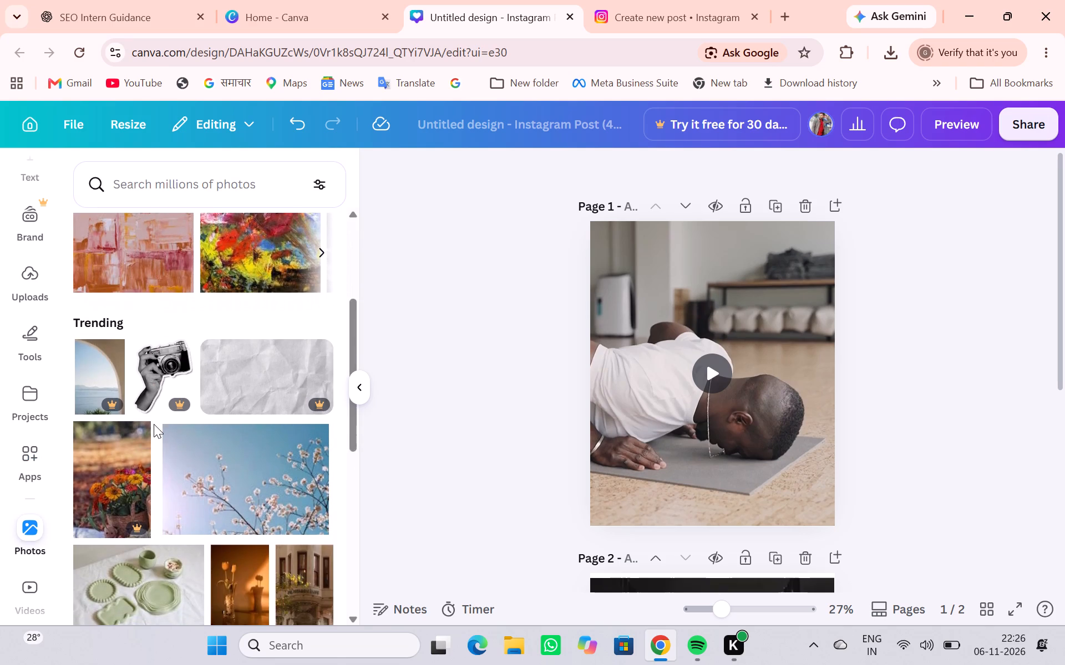